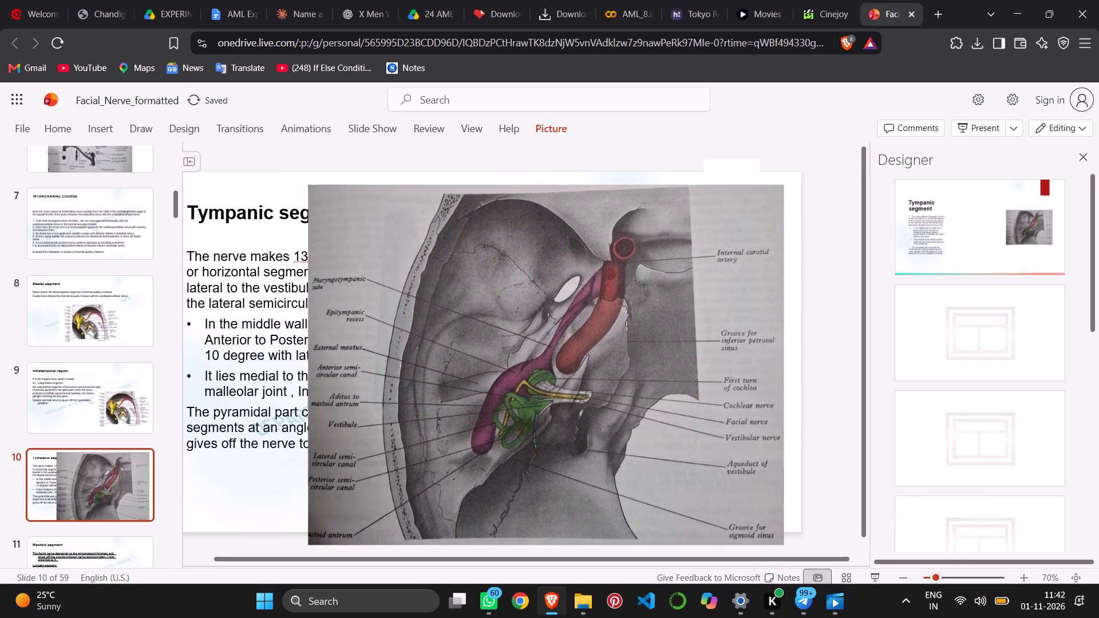
left_click_drag(404, 227, 476, 274)
left_click_drag(532, 385, 541, 304)
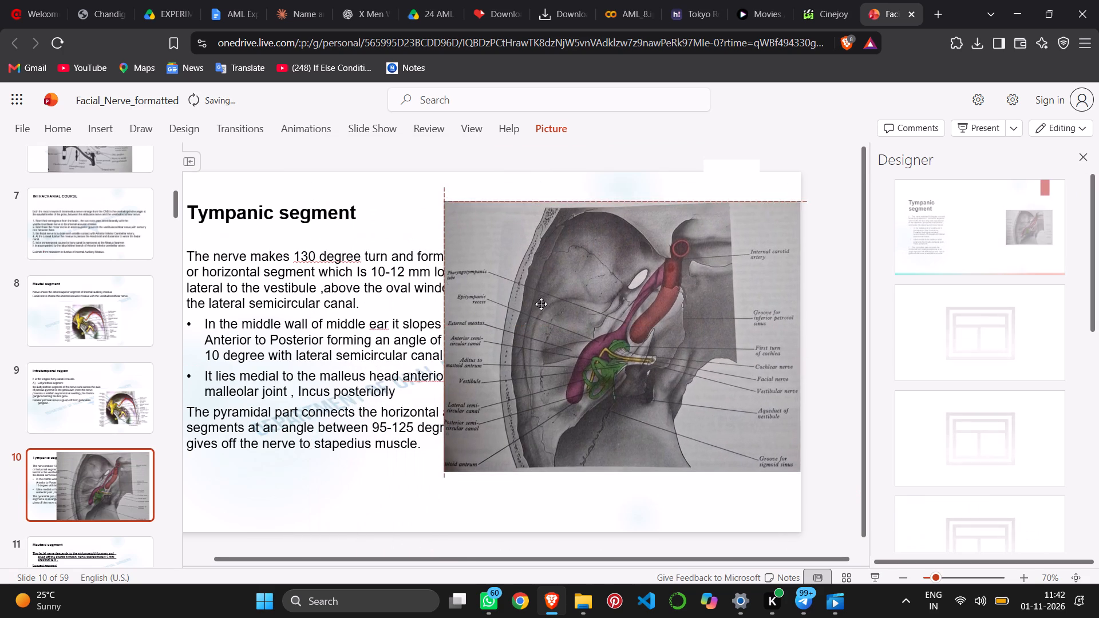
left_click_drag(541, 304, 543, 299)
Narrow the Tympanic segment body text box and the illustration so they sit side by side without overlapping, and save the presentation.
left_click(301, 386)
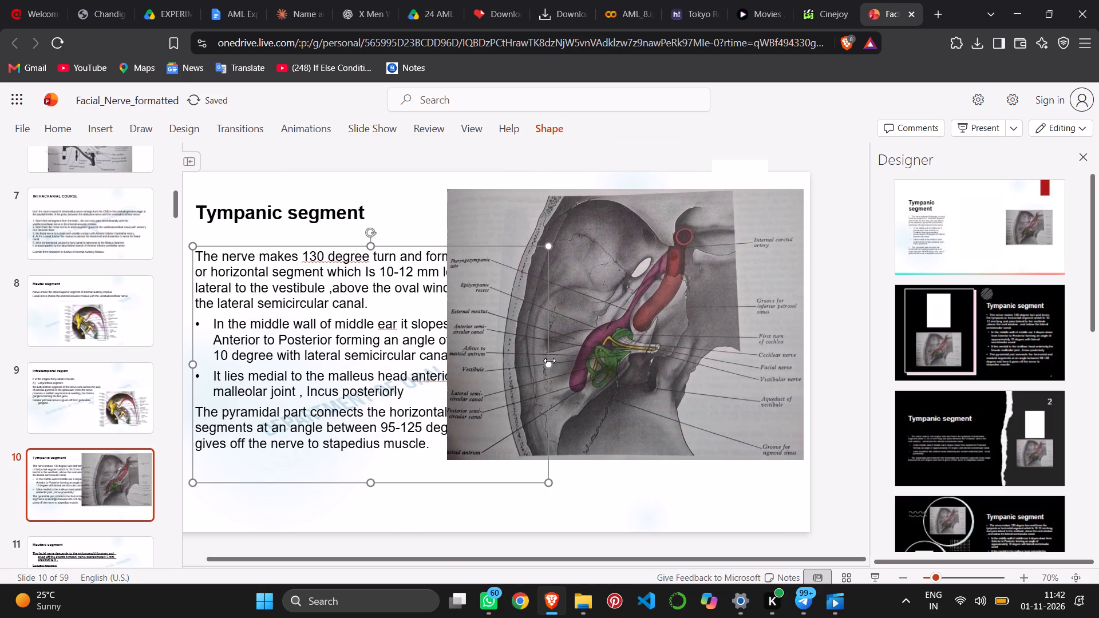
left_click_drag(549, 360, 421, 348)
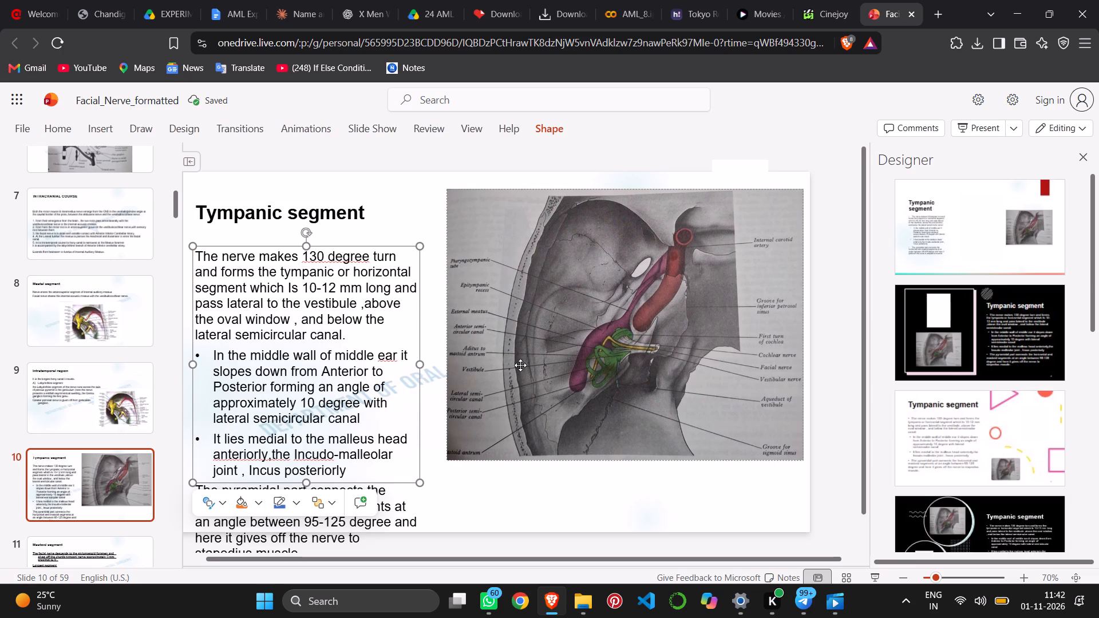
left_click(476, 333)
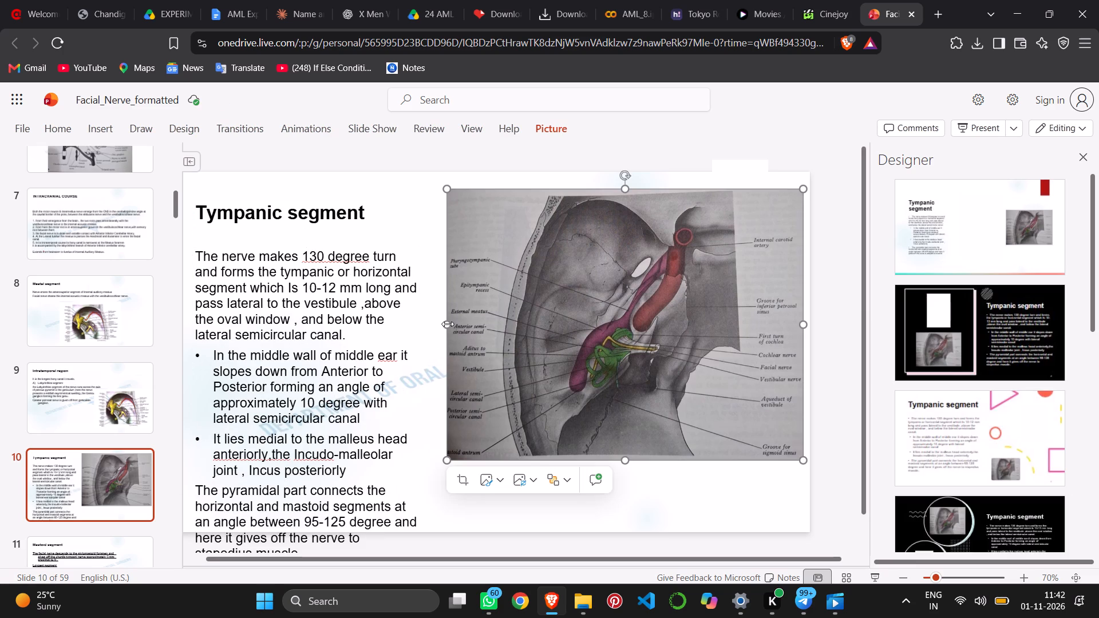
left_click_drag(448, 324, 485, 328)
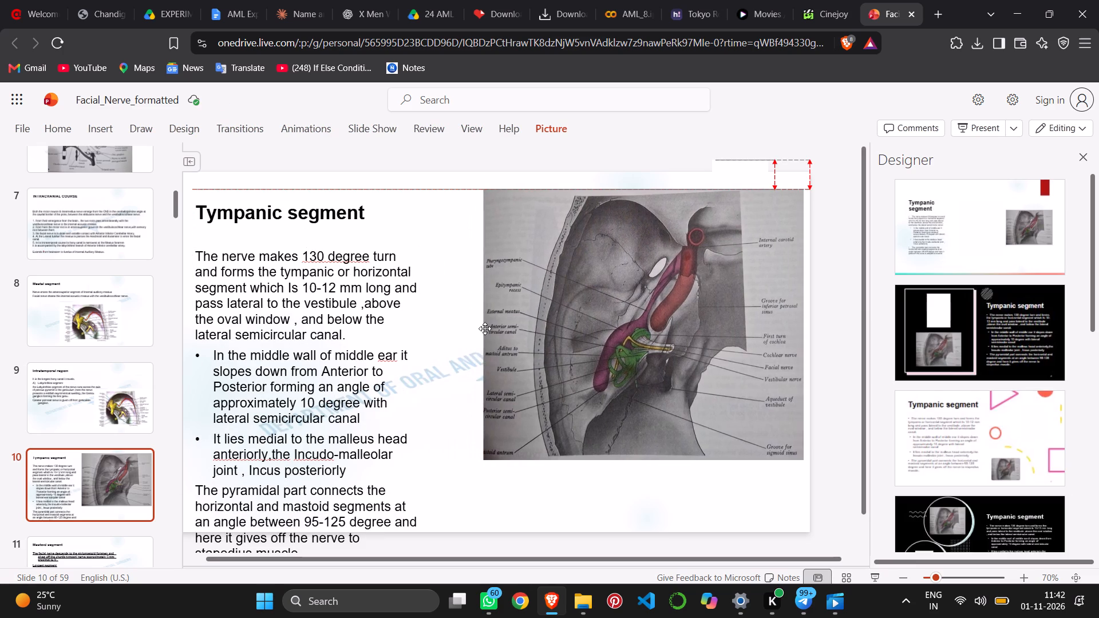
left_click(324, 377)
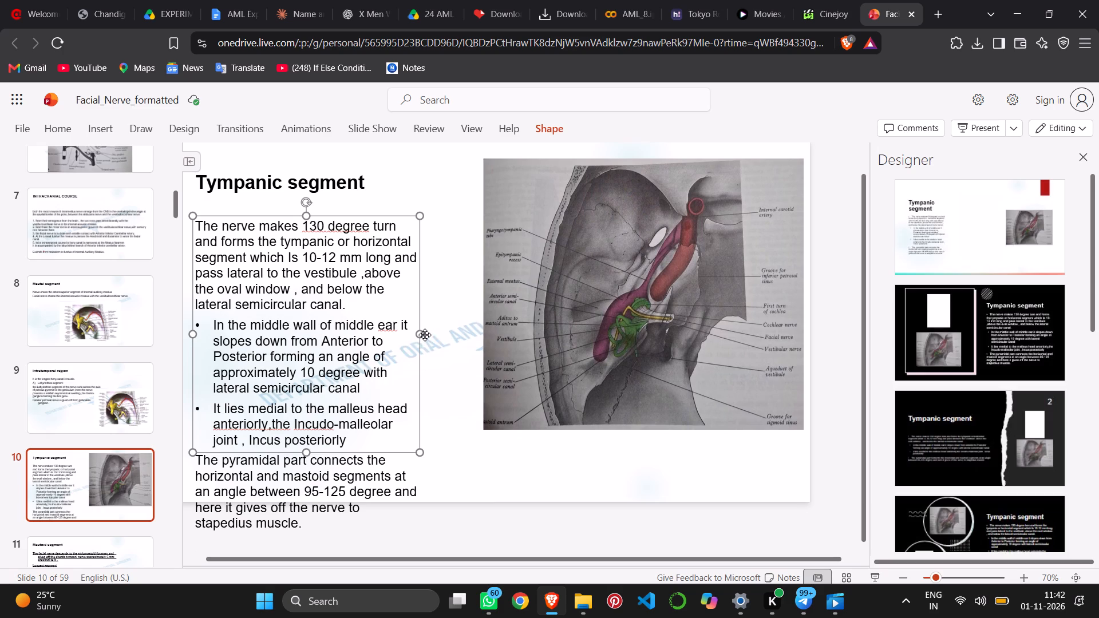
left_click_drag(420, 335, 452, 332)
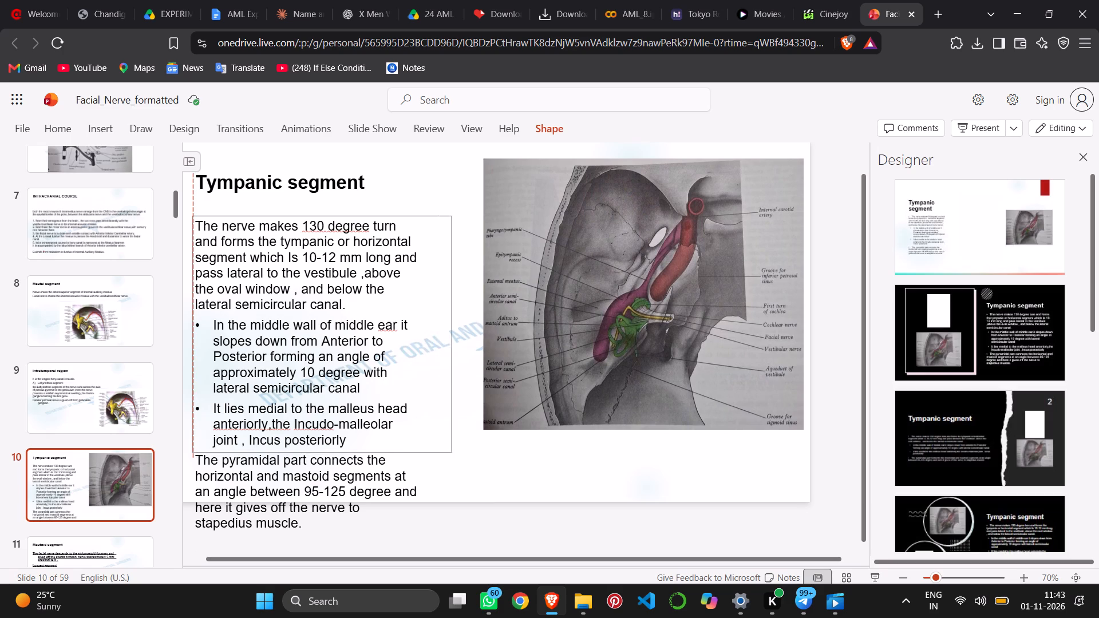
left_click_drag(452, 332, 458, 330)
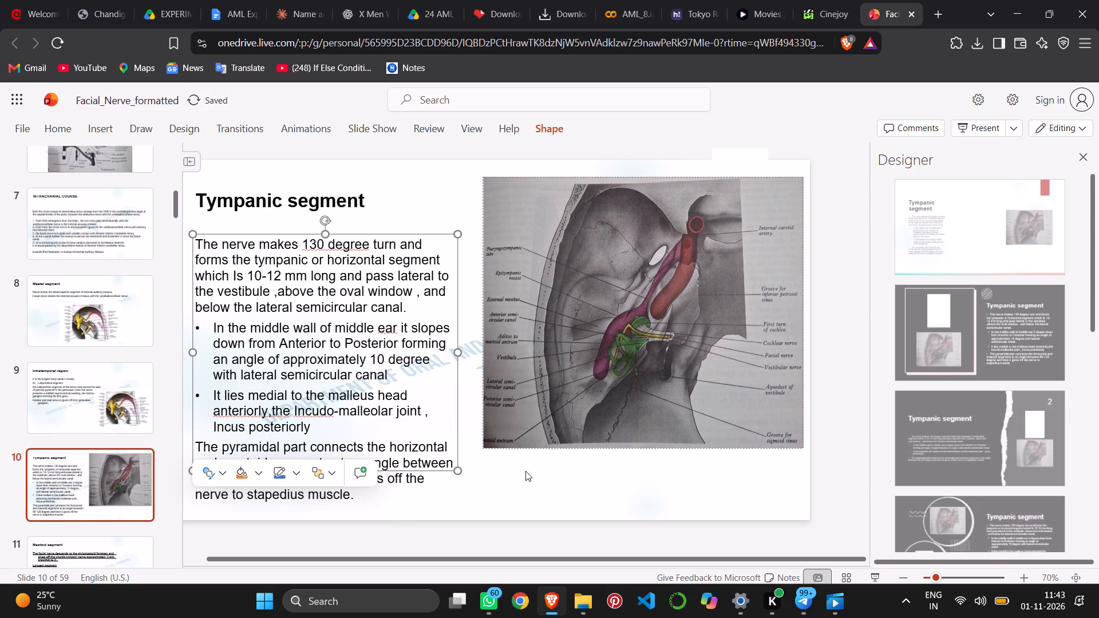
left_click(532, 481)
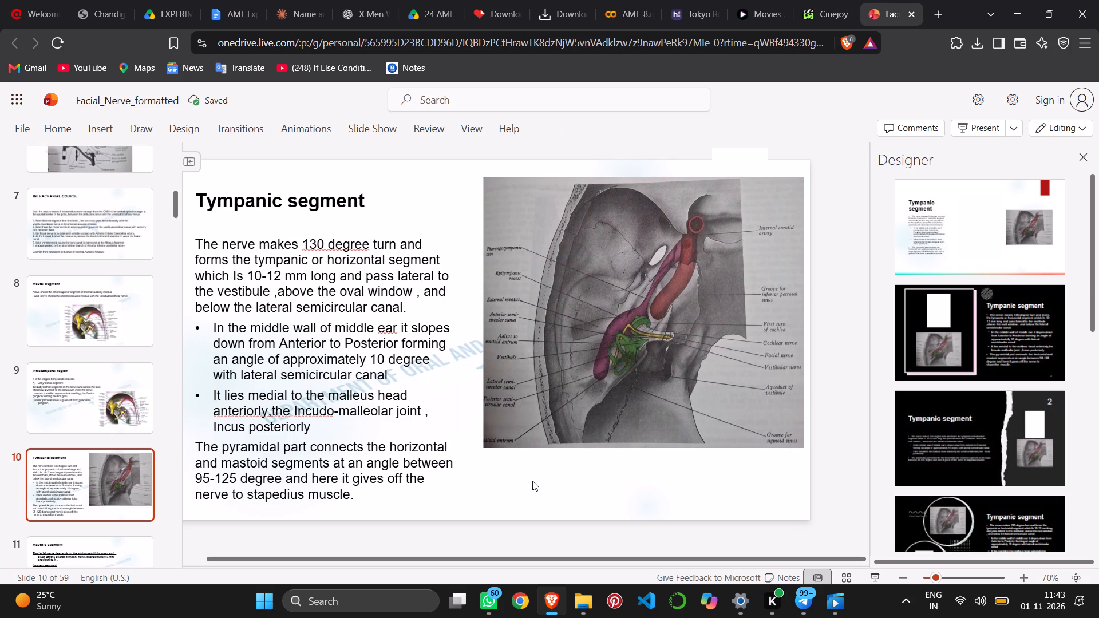
key("ctrl+s")
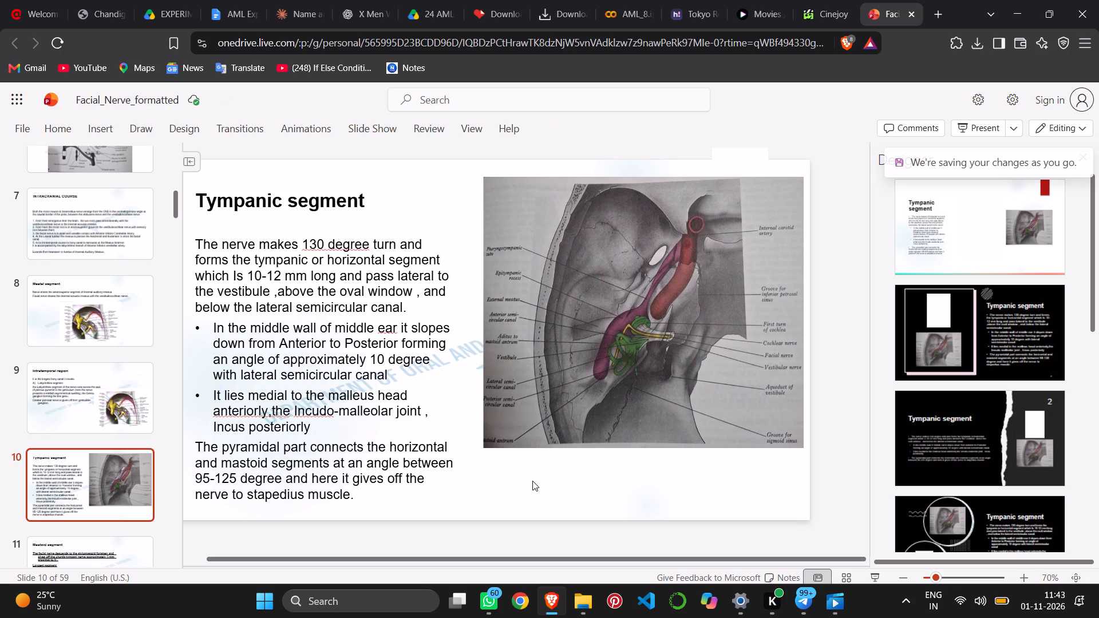
Stretch the Tympanic segment illustration downward to roughly the height of the title and text beside it, and save the presentation.
left_click(580, 330)
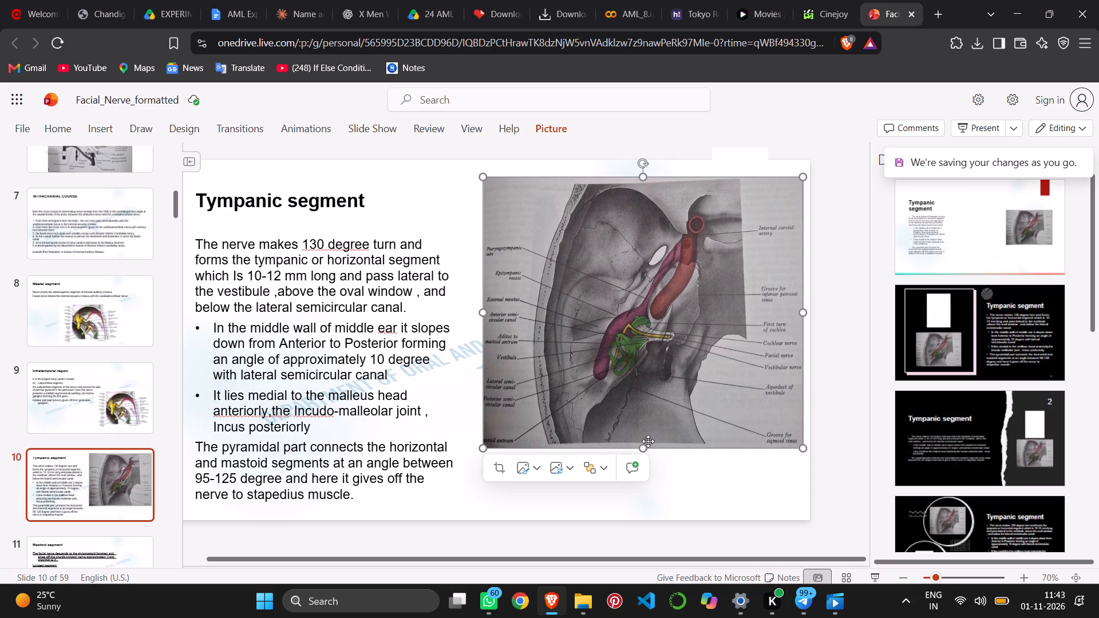
left_click_drag(644, 447, 644, 484)
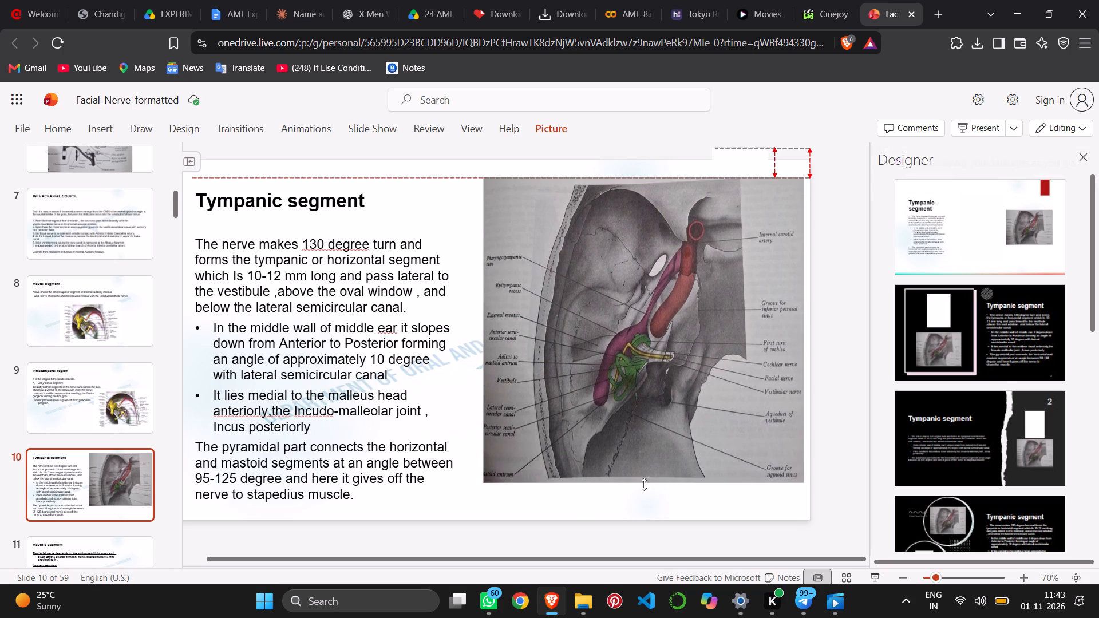
left_click(555, 126)
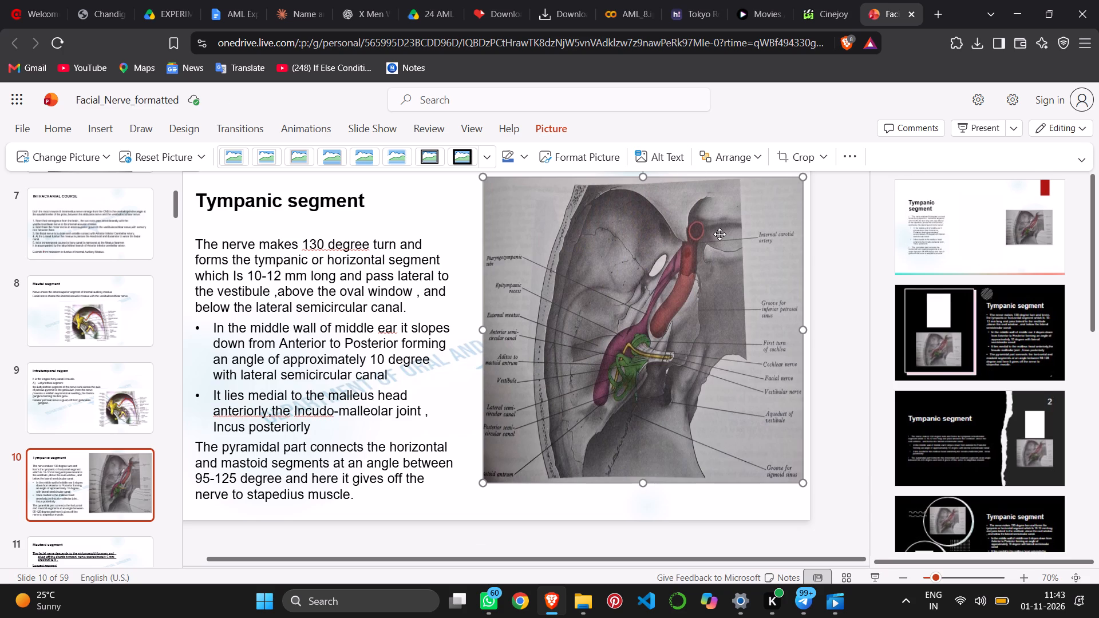
key("ctrl+s")
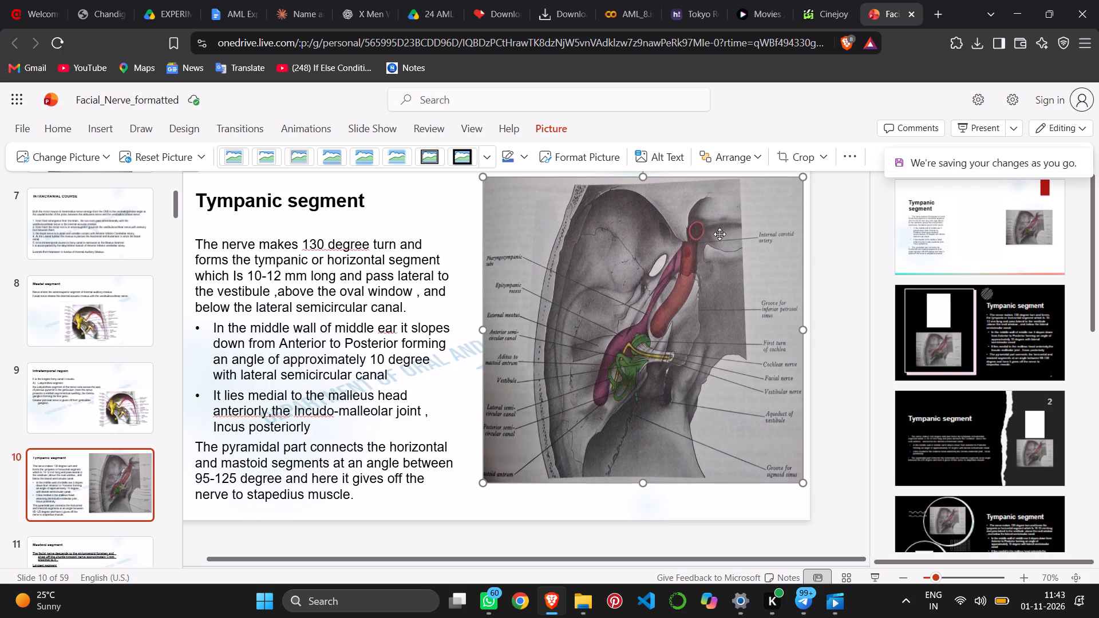
Close the Designer suggestions.
left_click(785, 235)
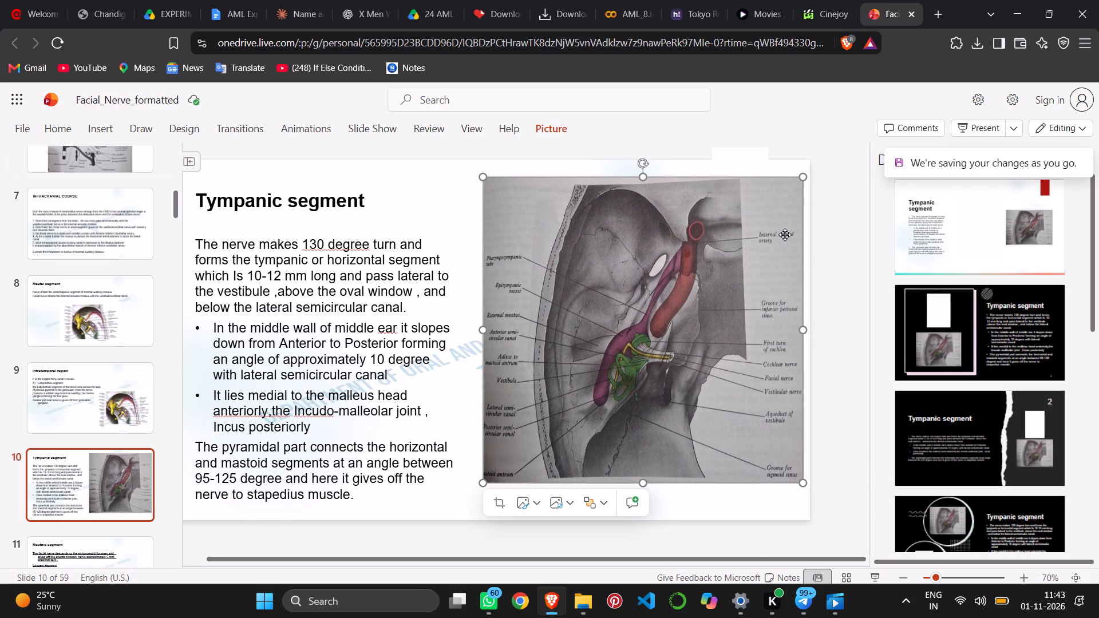
left_click(785, 235)
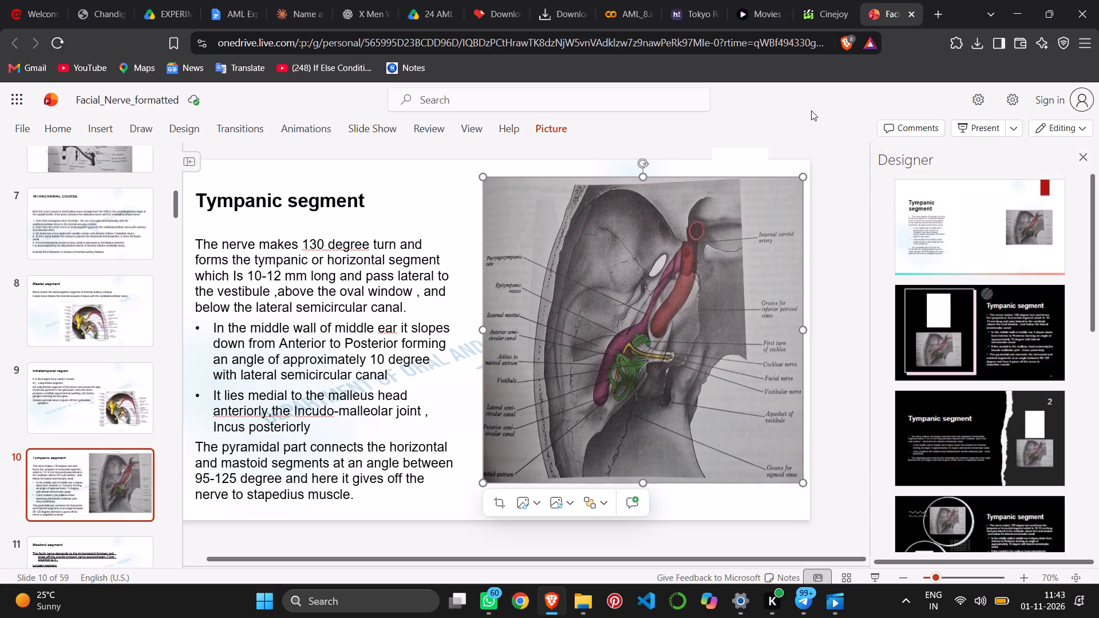
left_click(811, 110)
left_click(1084, 154)
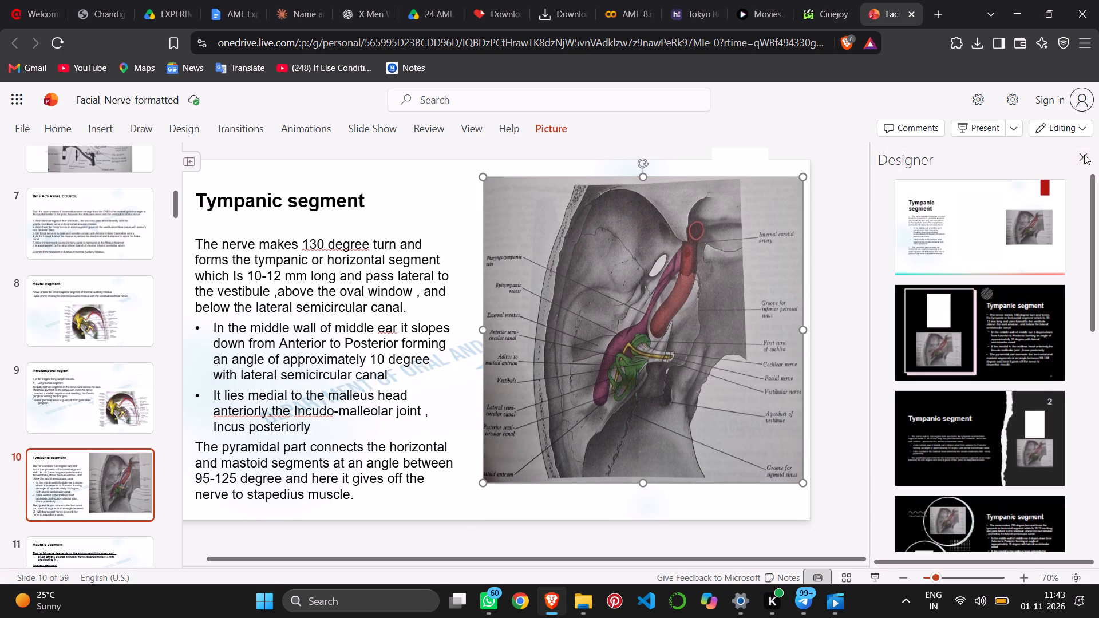
left_click(868, 249)
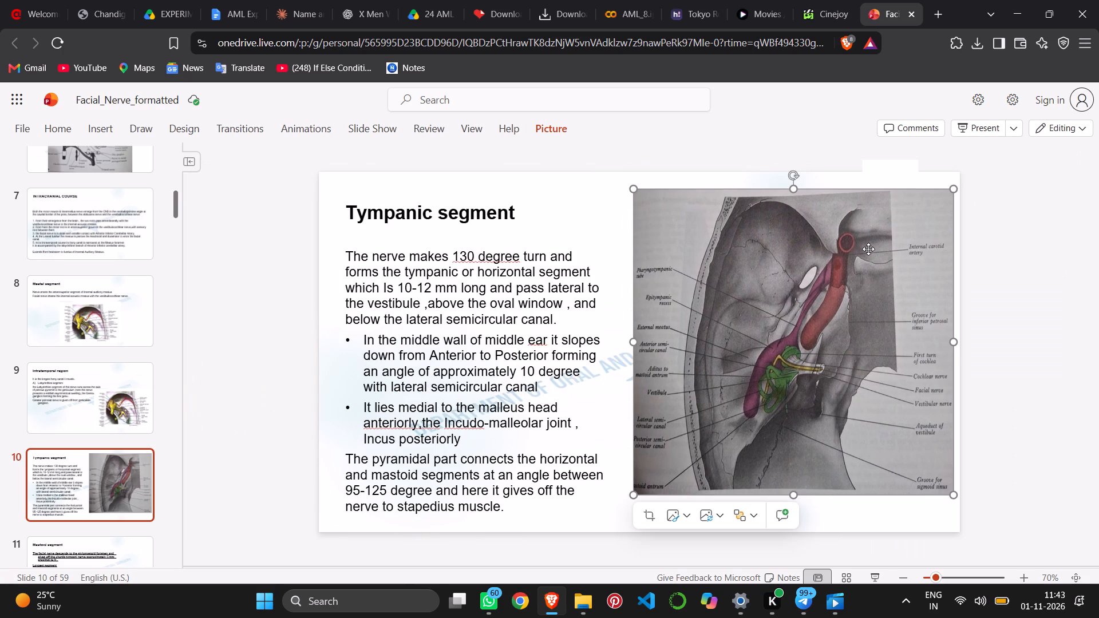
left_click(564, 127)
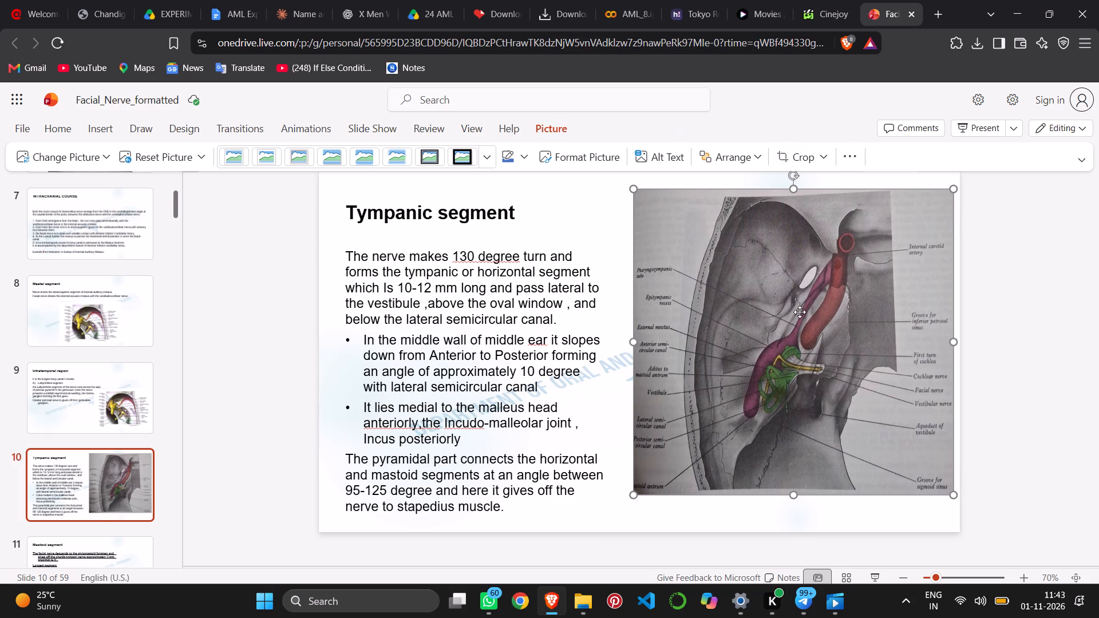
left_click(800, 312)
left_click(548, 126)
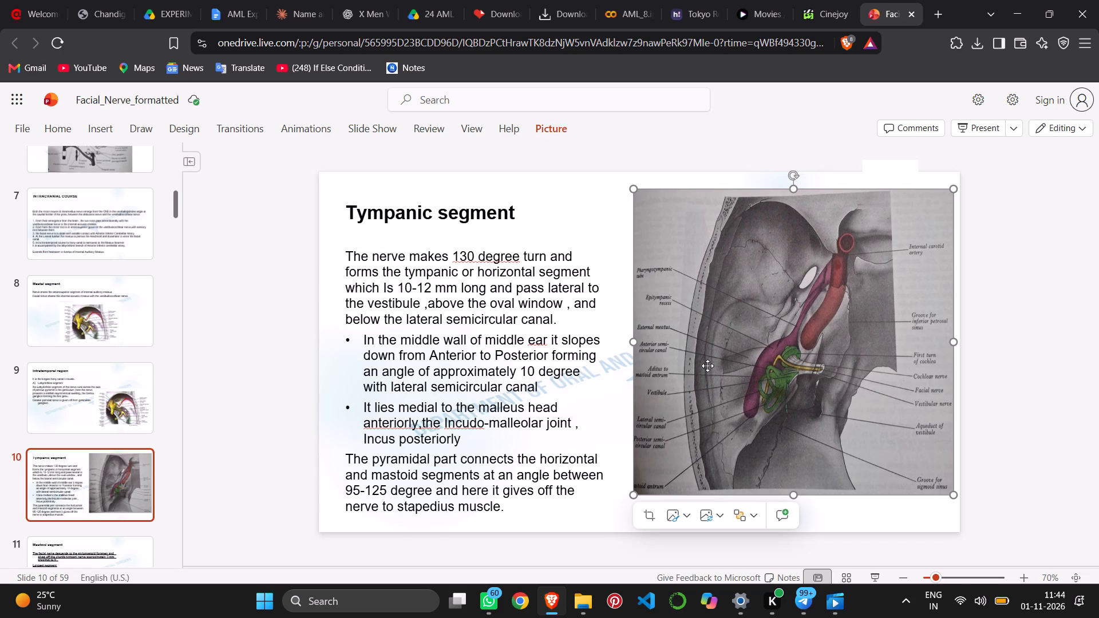
Look through the deck's slide thumbnails to the final slide and back to the first, and deselect the illustration.
scroll(113, 370, "up", 8)
scroll(113, 370, "down", 16)
scroll(113, 370, "down", 11)
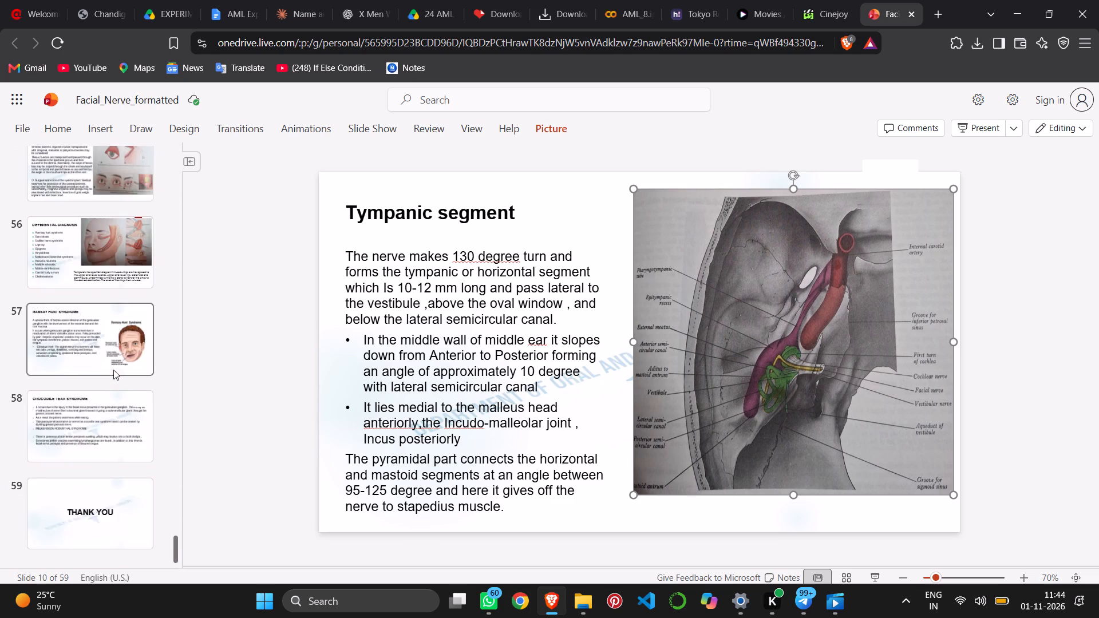
scroll(113, 370, "up", 6)
scroll(113, 370, "up", 19)
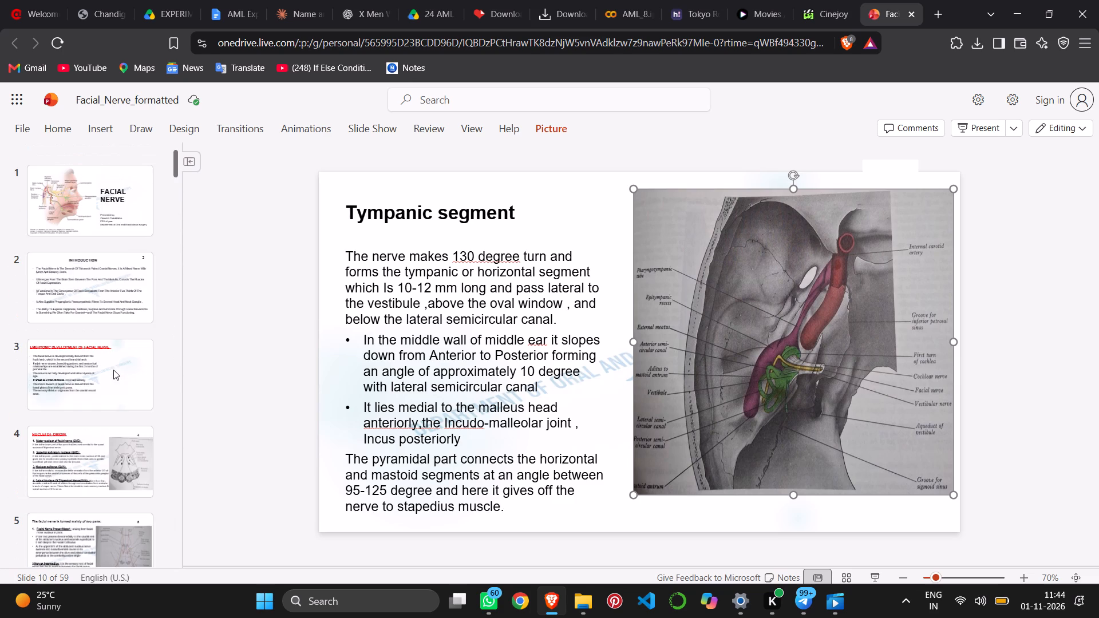
left_click(236, 308)
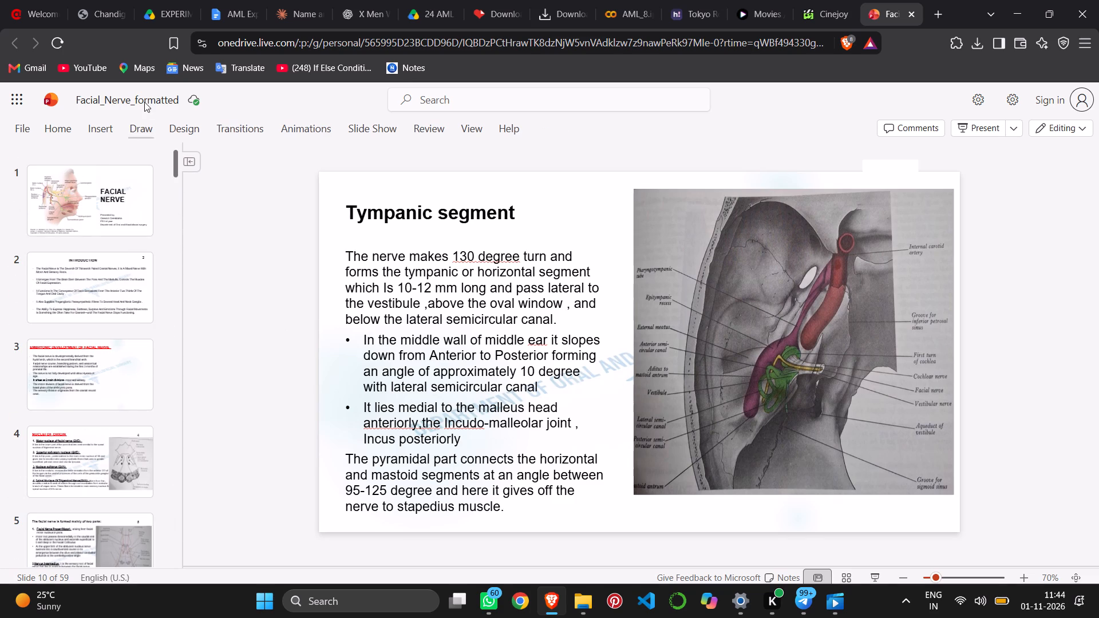
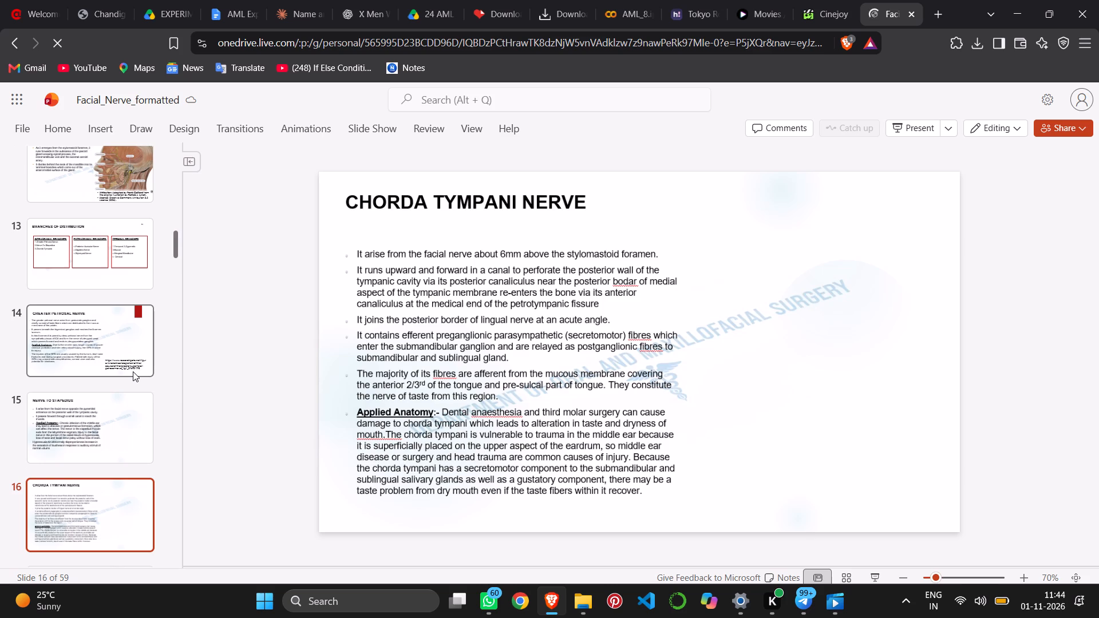
Return to the Tympanic segment slide, slide 10 of the deck.
scroll(133, 371, "up", 2)
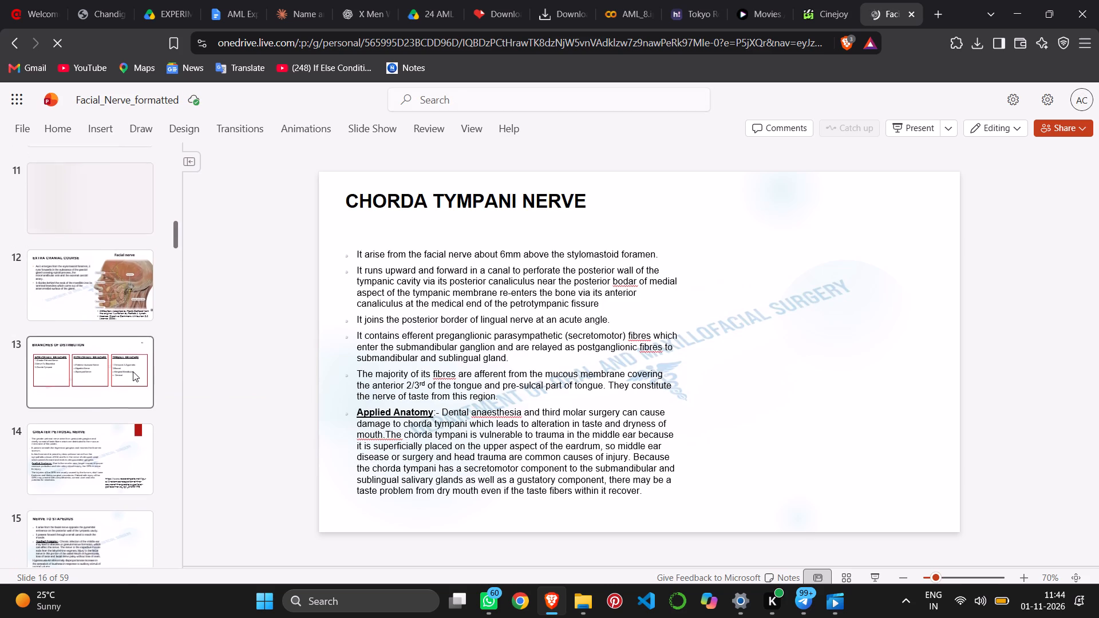
scroll(133, 371, "up", 3)
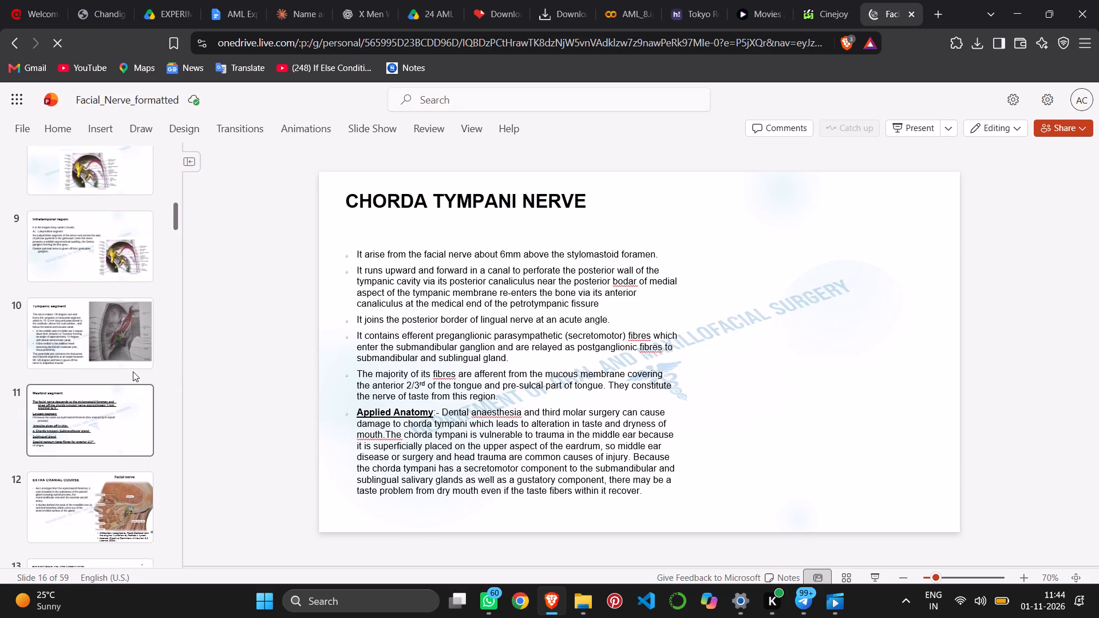
left_click(108, 260)
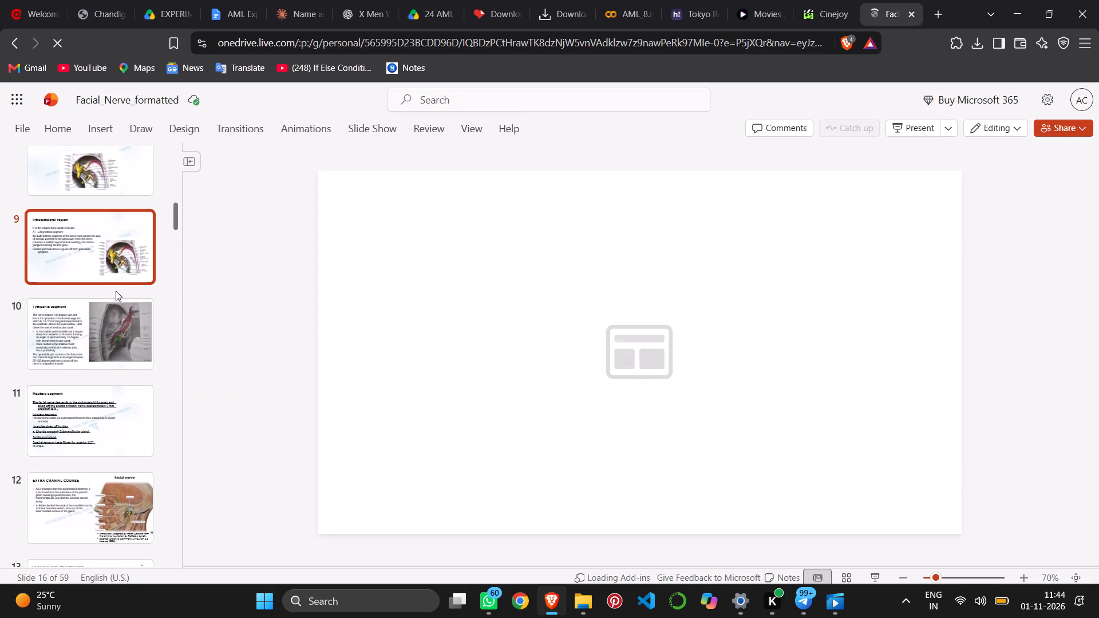
left_click(132, 337)
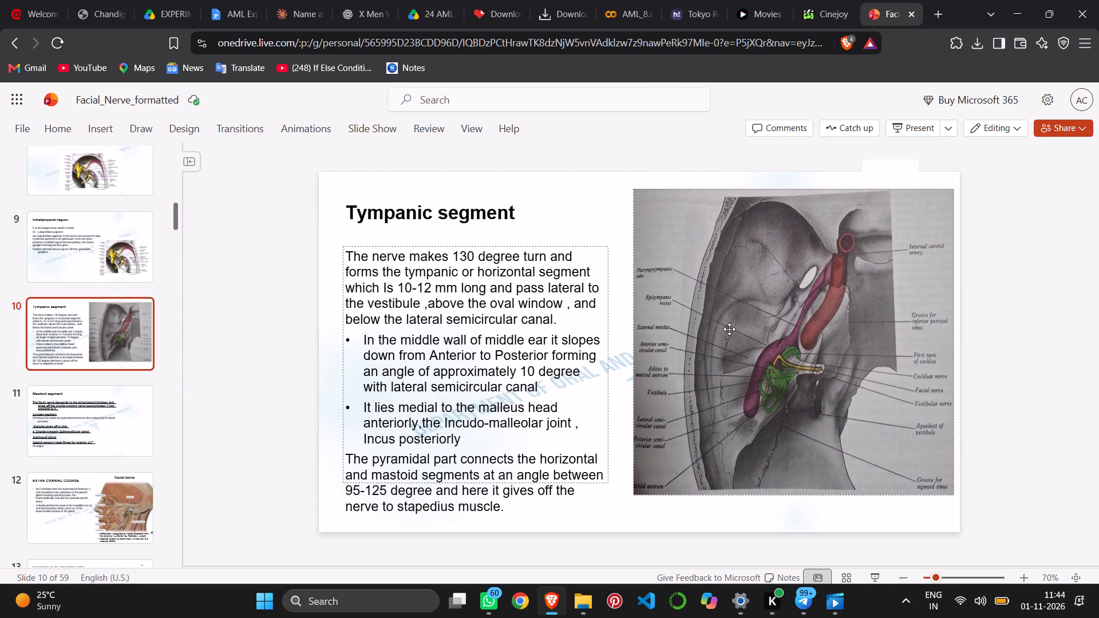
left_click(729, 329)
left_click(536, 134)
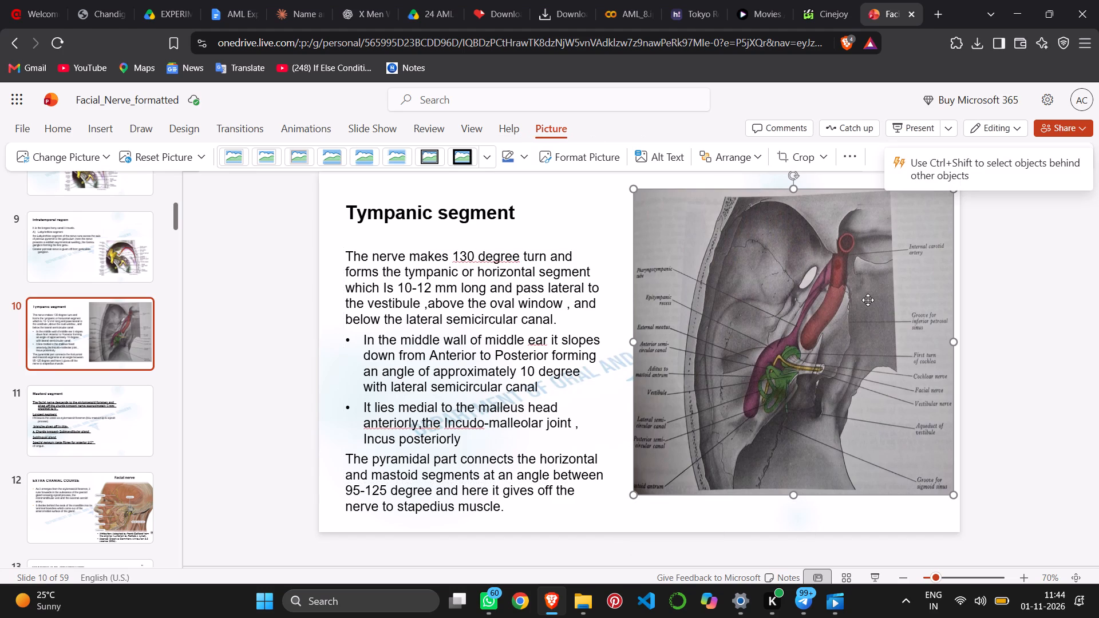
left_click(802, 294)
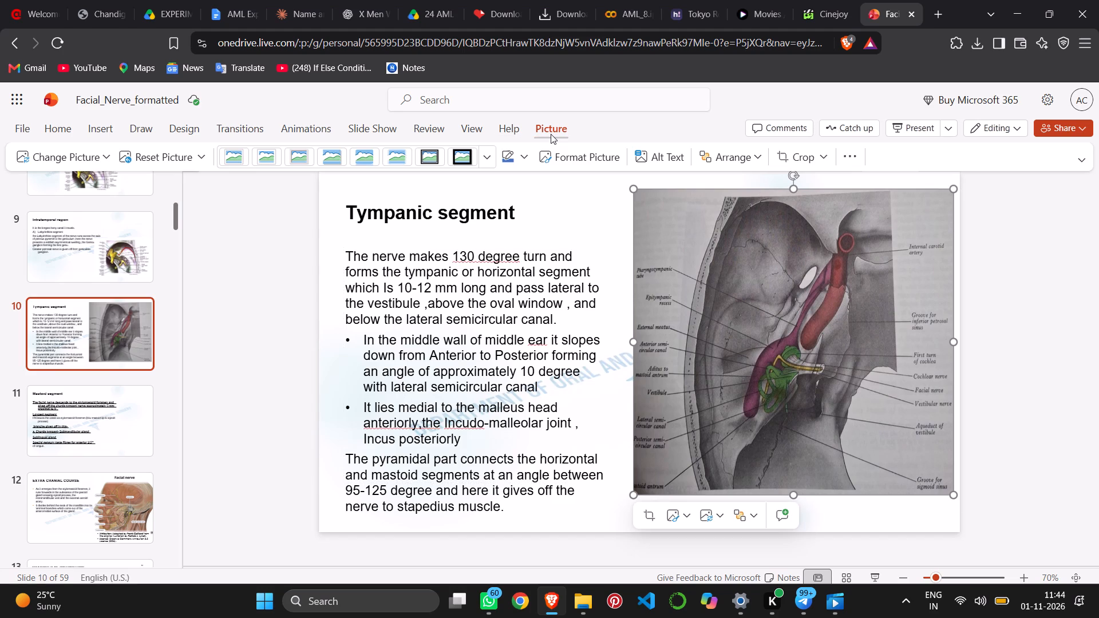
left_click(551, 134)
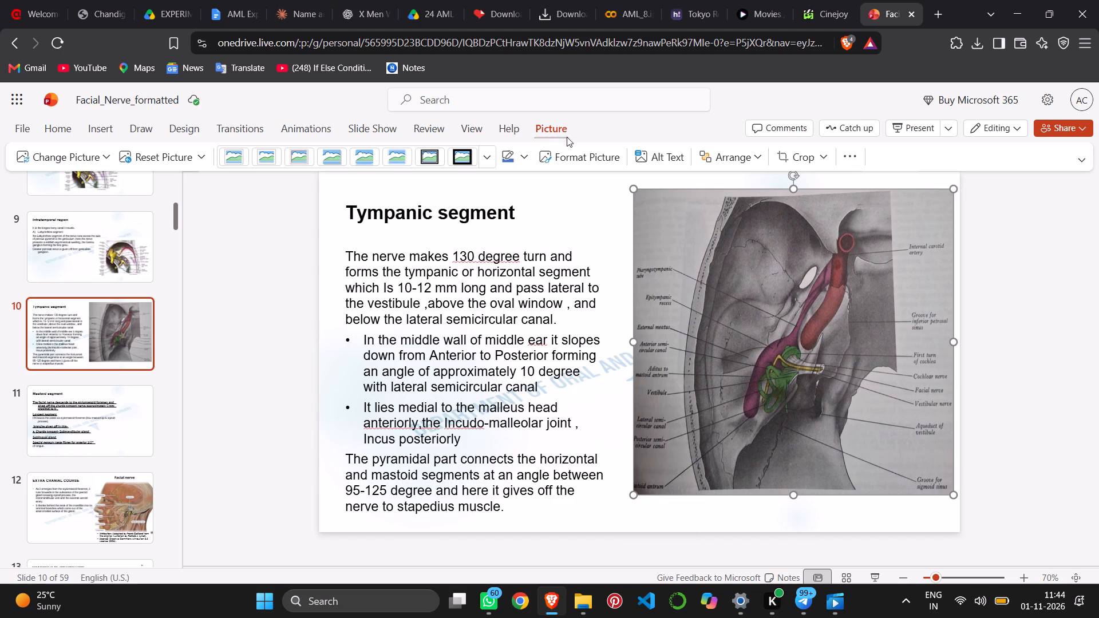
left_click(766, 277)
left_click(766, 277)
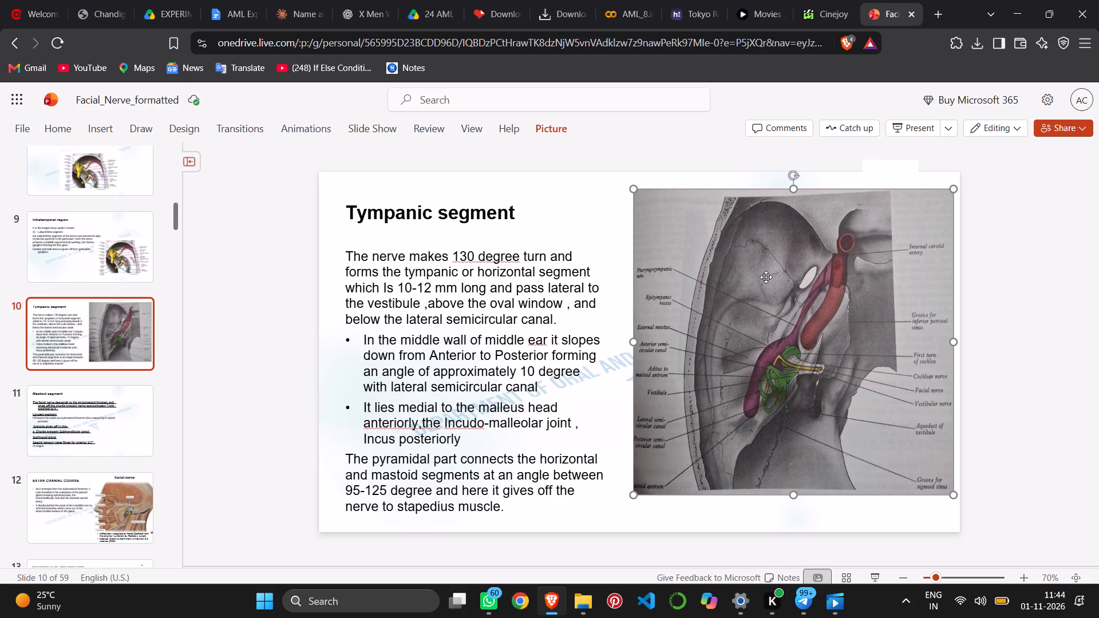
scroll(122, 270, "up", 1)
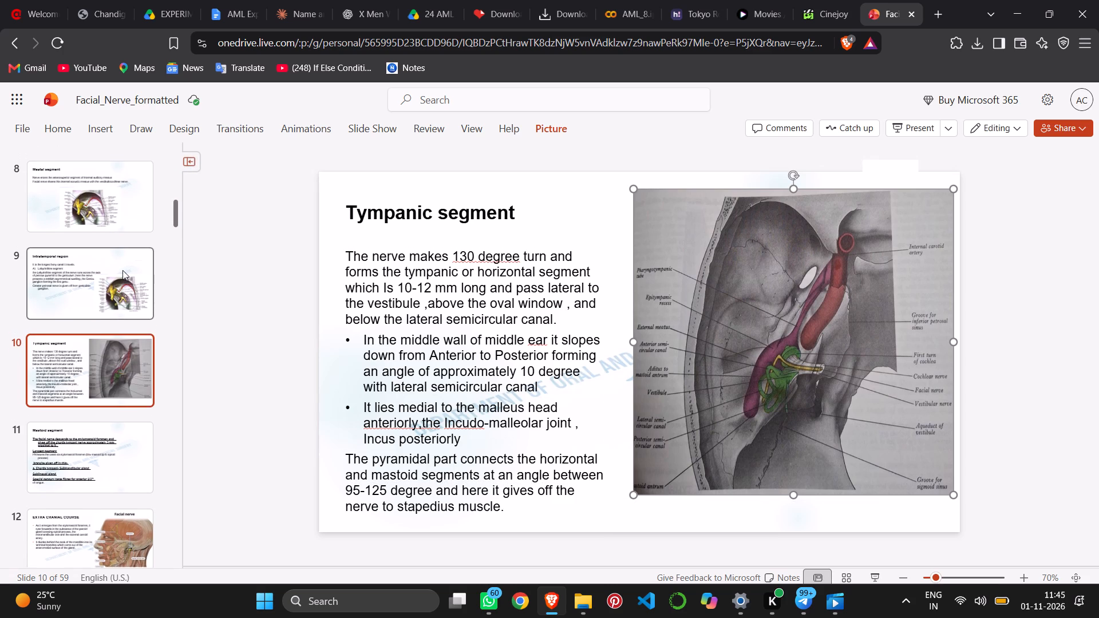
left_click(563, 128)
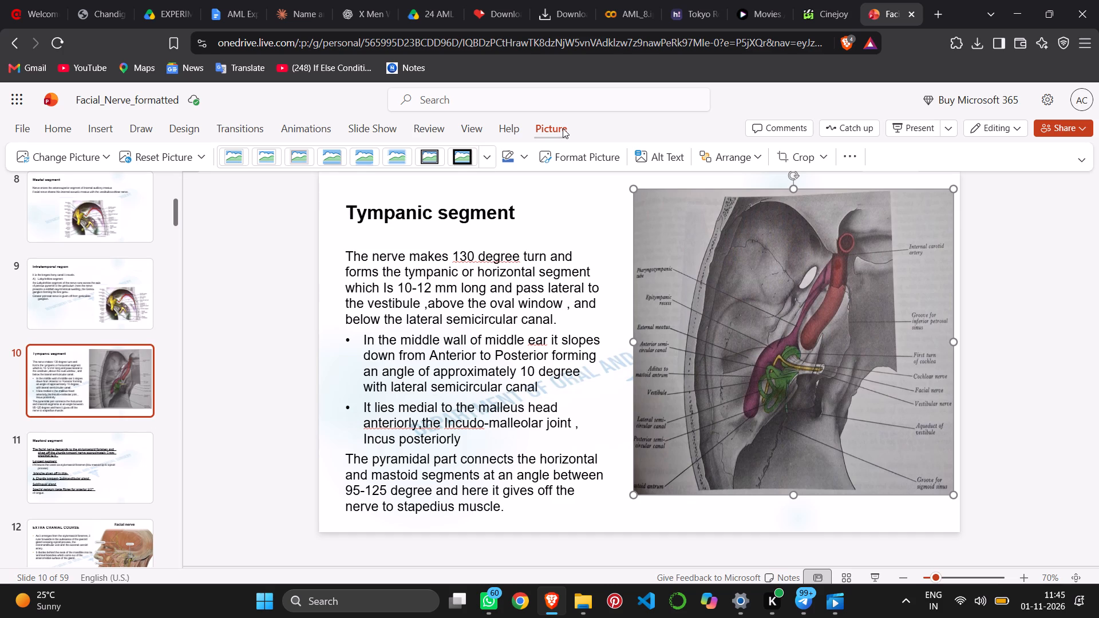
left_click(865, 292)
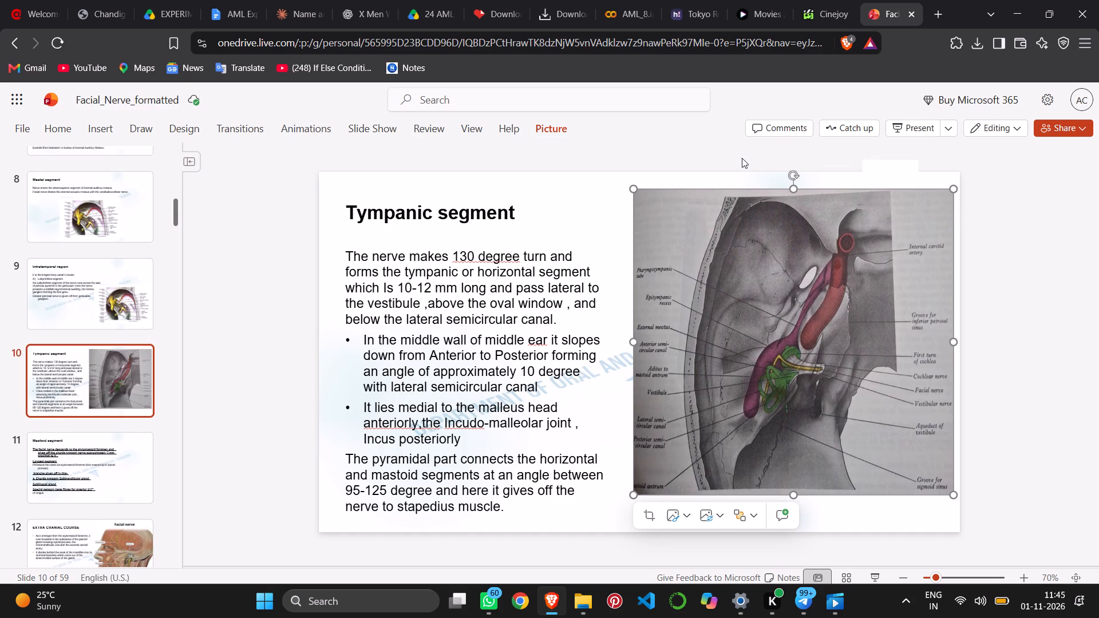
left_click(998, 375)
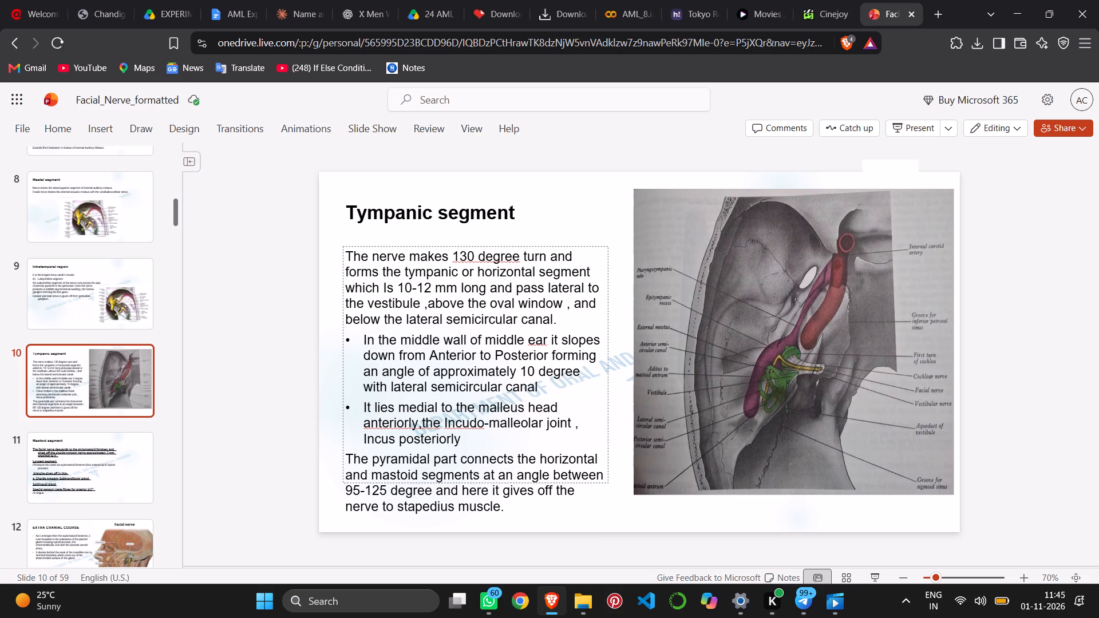
Correct the Tympanic segment illustration to 12% brightness, 123% saturation and 37% contrast, and deselect it.
left_click(806, 374)
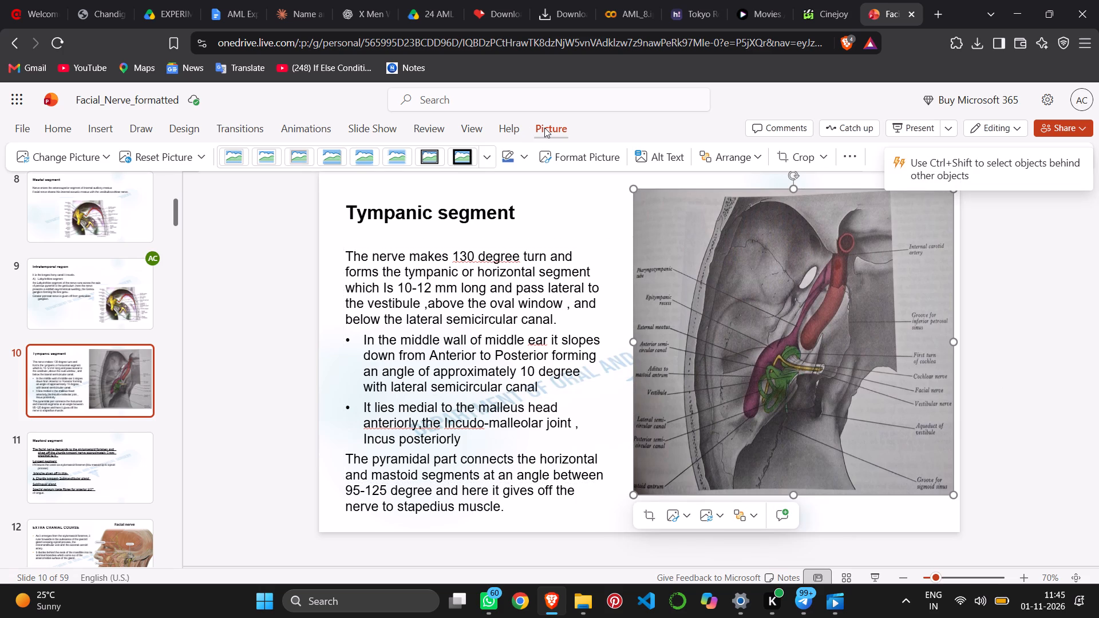
left_click(574, 160)
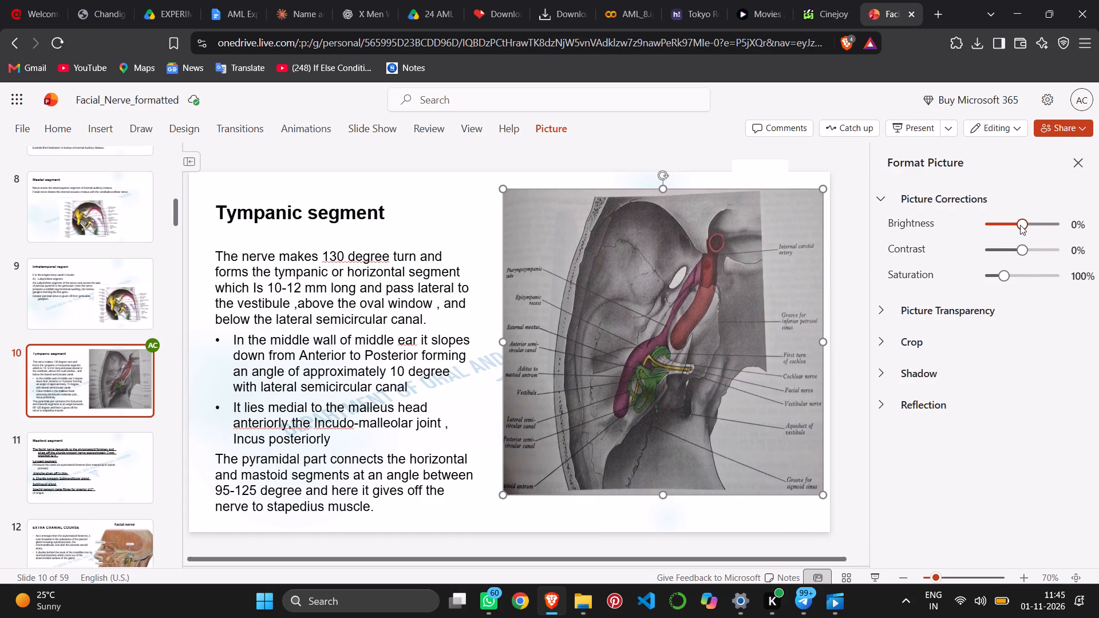
left_click_drag(1020, 225, 1025, 226)
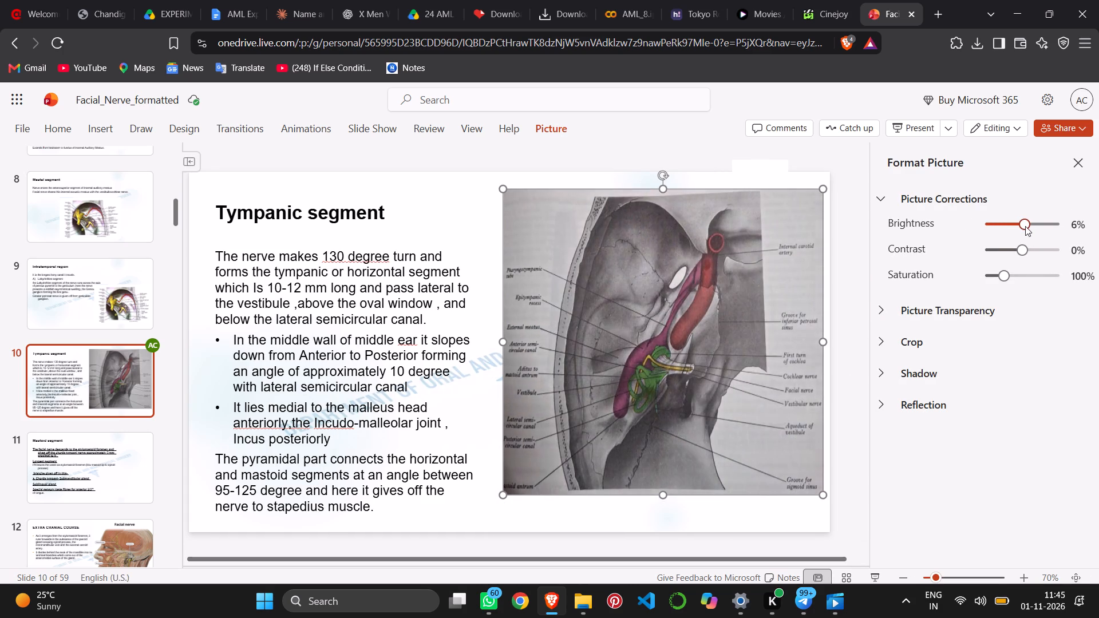
left_click_drag(1025, 226, 1027, 226)
left_click_drag(1003, 277, 974, 274)
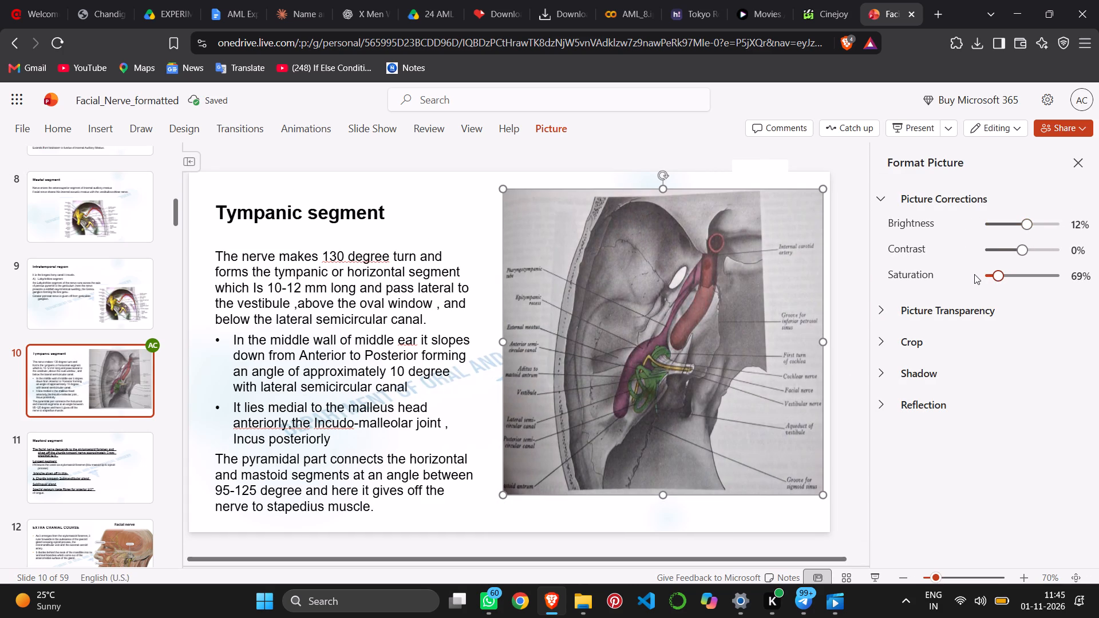
left_click_drag(974, 274, 1009, 278)
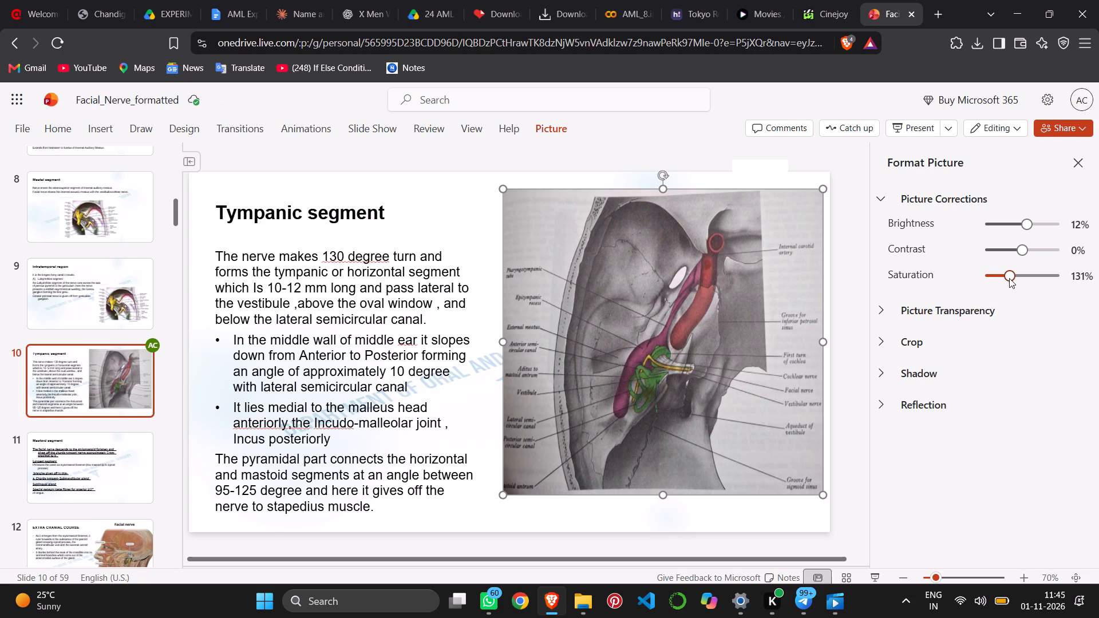
left_click_drag(1009, 278, 1009, 278)
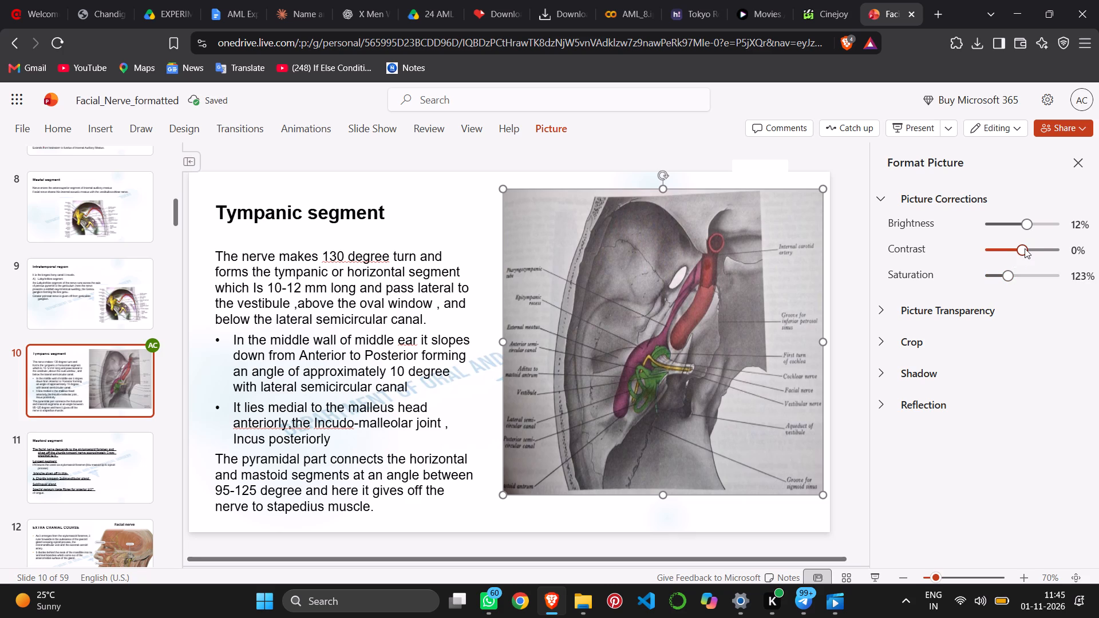
left_click_drag(1025, 248, 1037, 252)
left_click(1016, 441)
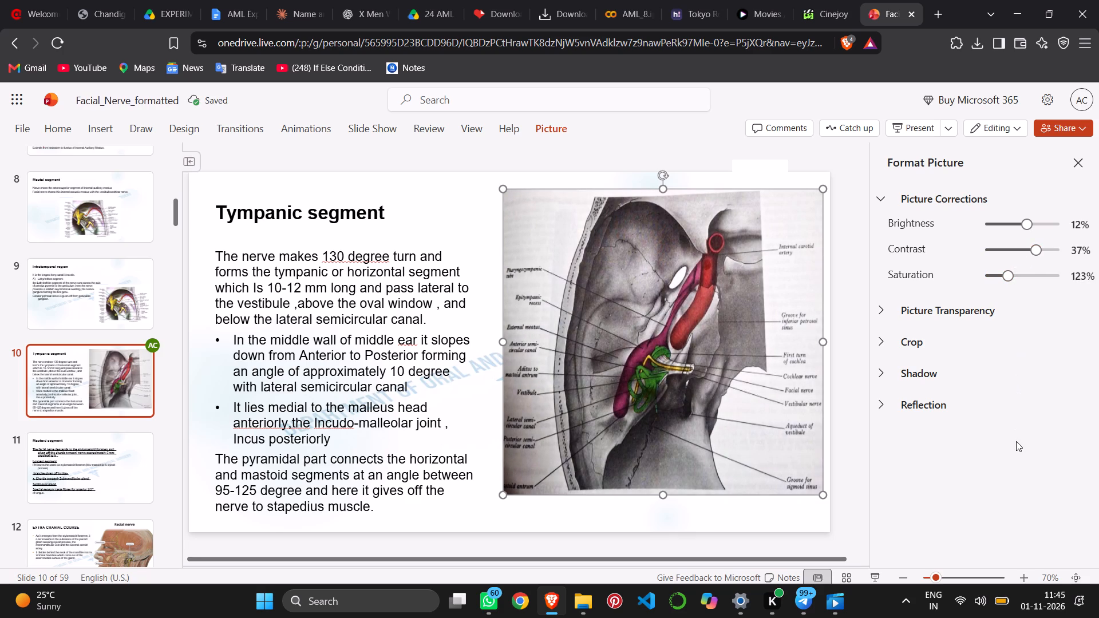
left_click(624, 148)
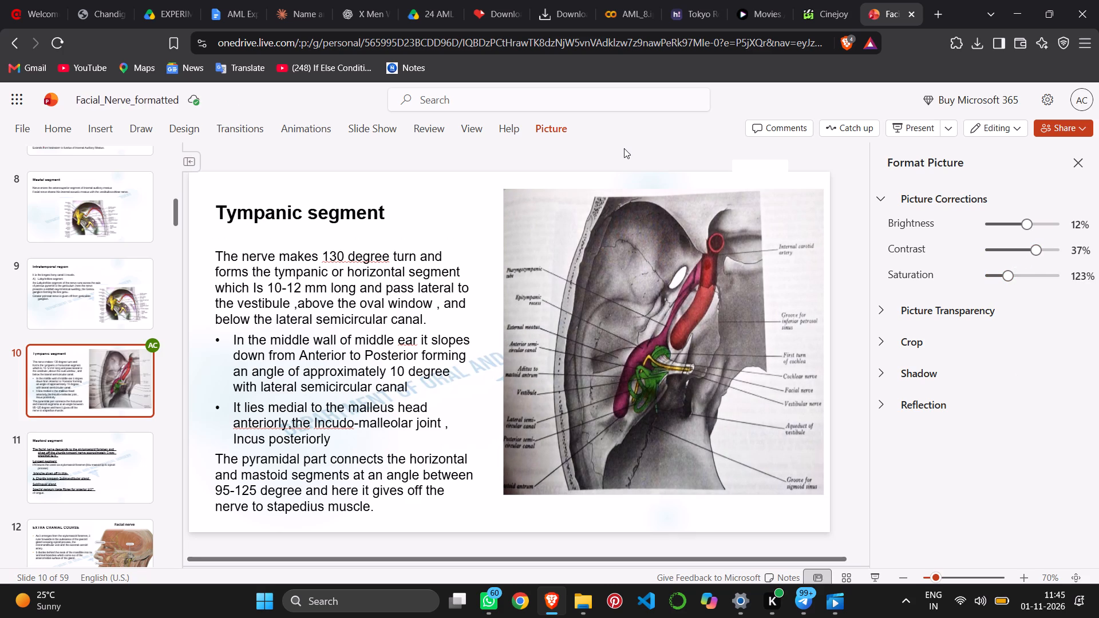
Delete the ResearchGate link text beside the body text on the Greater Petrosal Nerve slide.
left_click(145, 456)
scroll(145, 456, "down", 2)
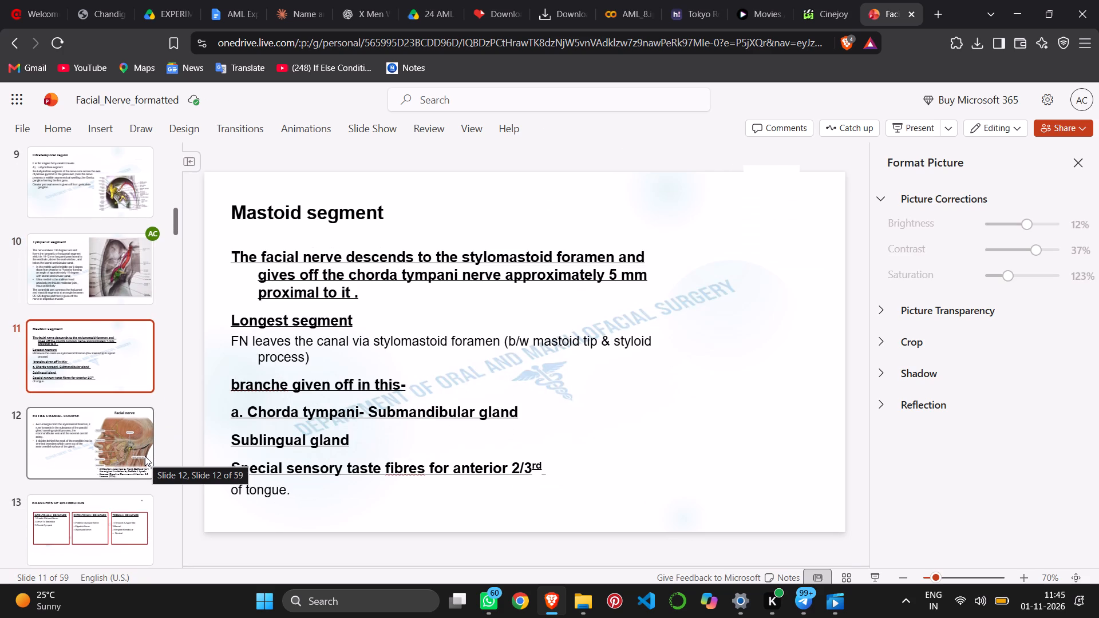
scroll(145, 456, "down", 2)
left_click(145, 456)
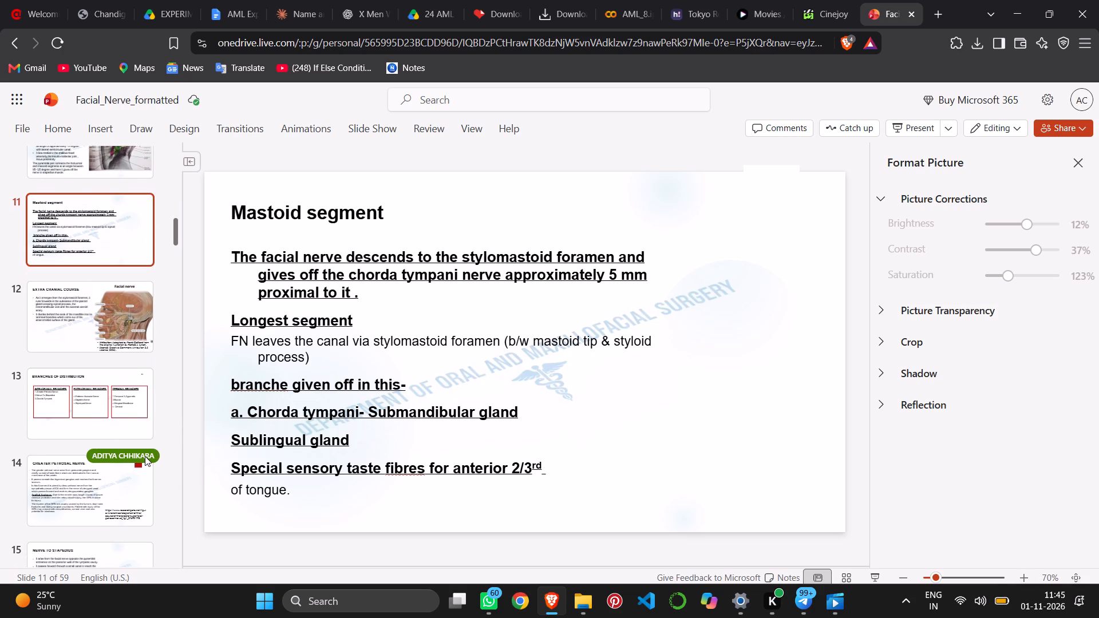
left_click(107, 482)
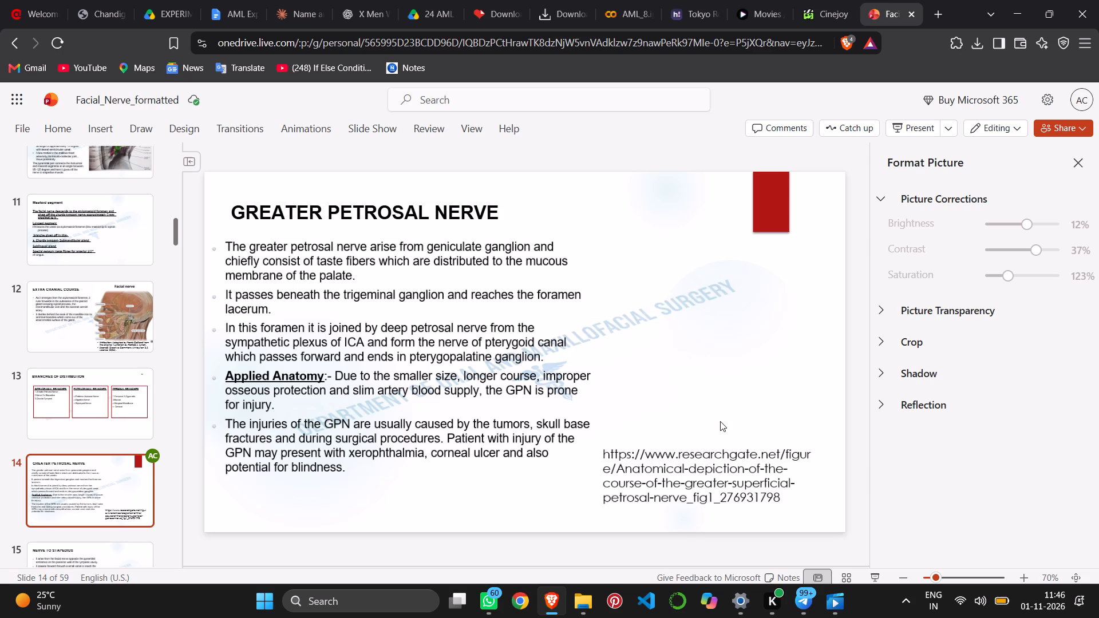
left_click(676, 459)
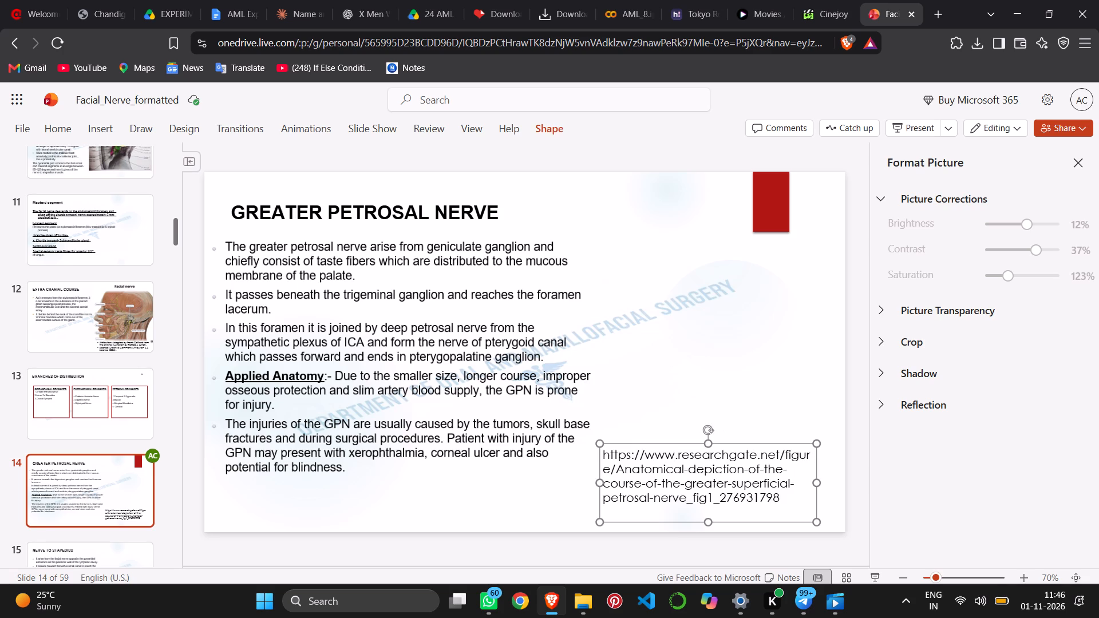
key("ctrl+a")
key("BackSpace")
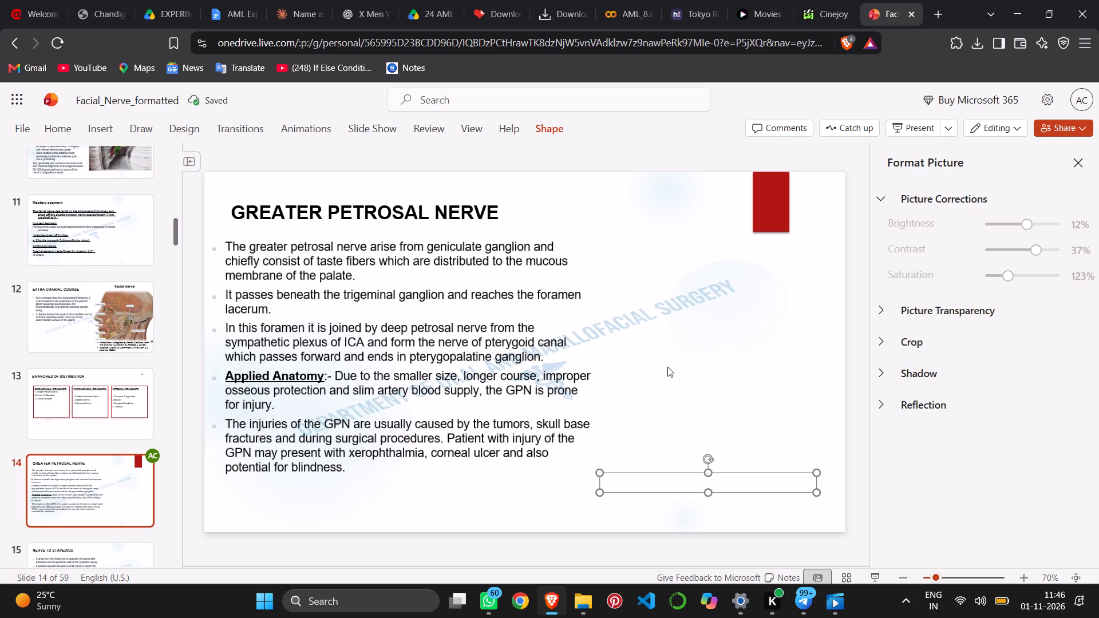
left_click(667, 367)
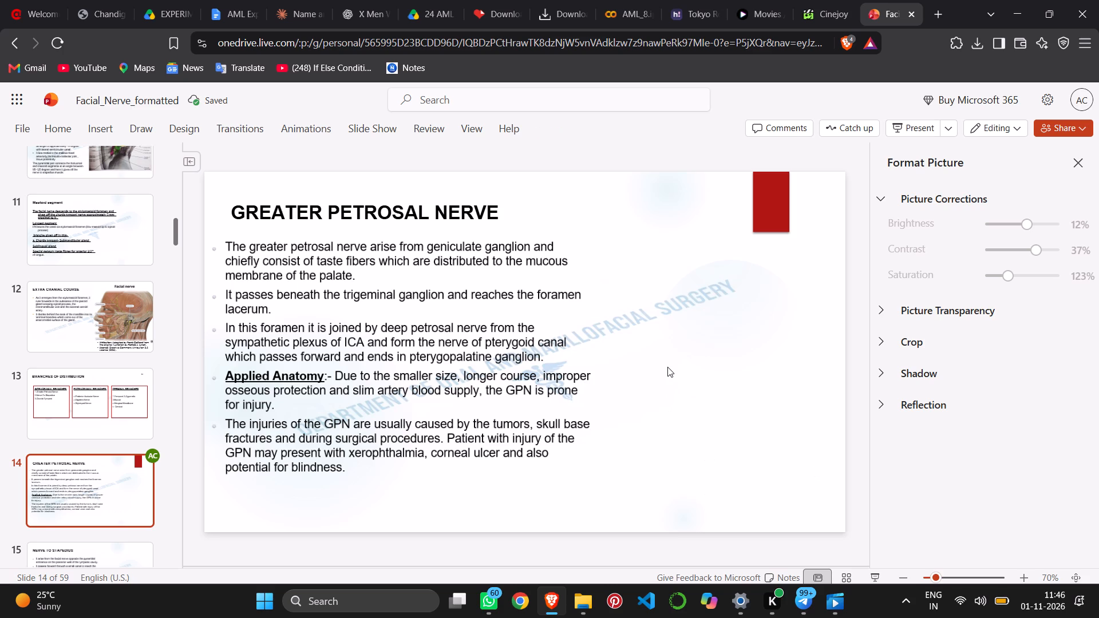
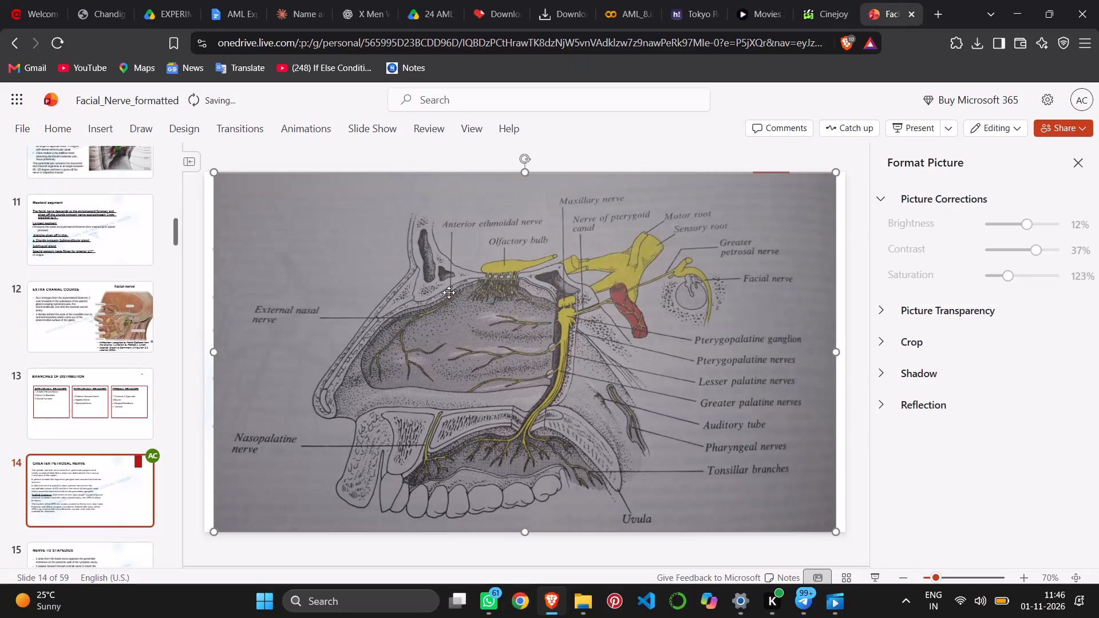
Shrink the nasal nerve illustration on the Greater Petrosal Nerve slide to about half the slide's width and reposition it beside the body text.
left_click_drag(214, 172, 470, 253)
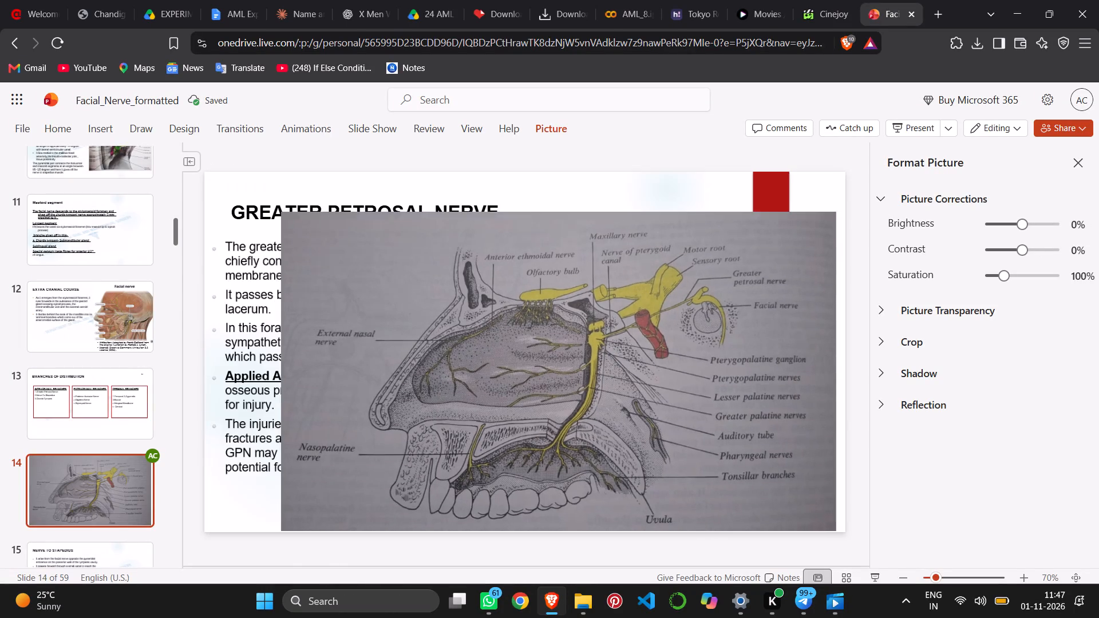
left_click_drag(470, 253, 579, 337)
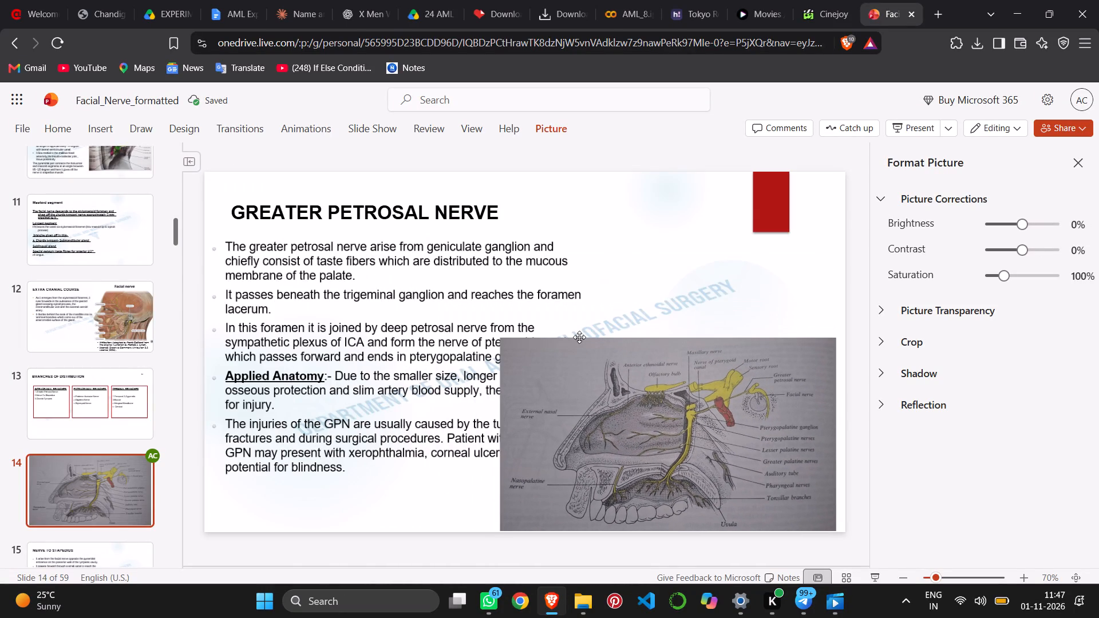
left_click_drag(574, 396, 750, 383)
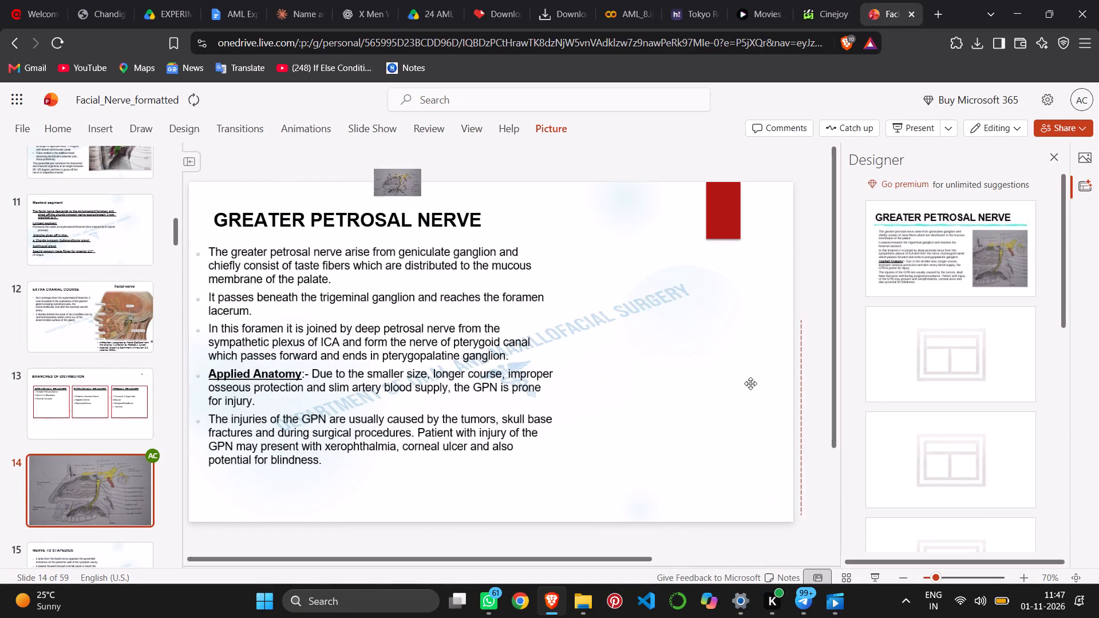
left_click_drag(750, 383, 660, 438)
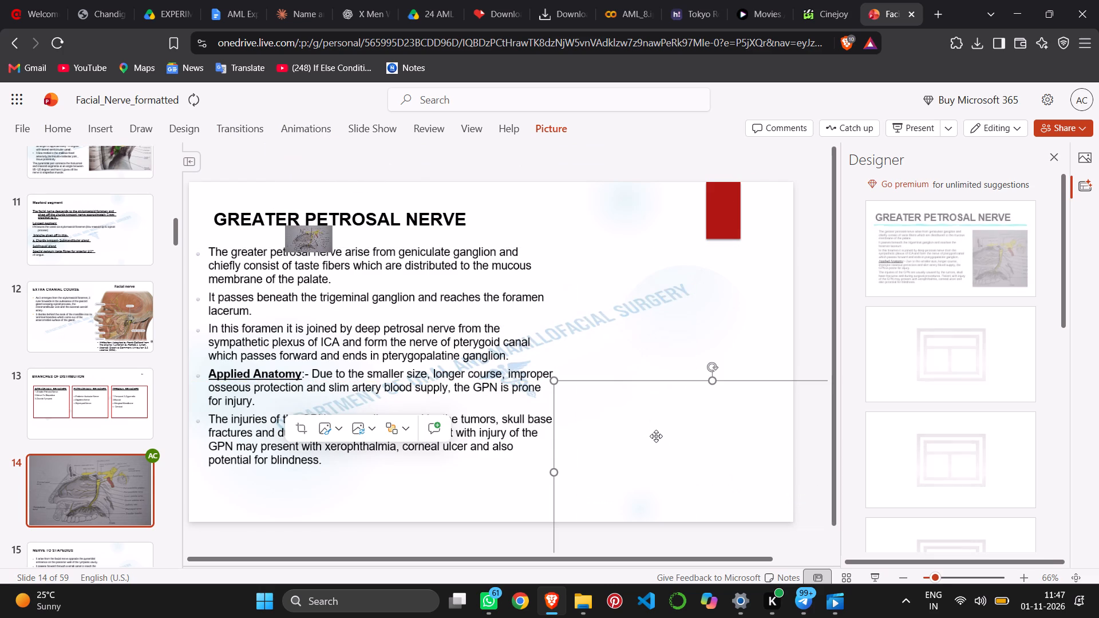
Move the nerve illustration up on the Greater Petrosal Nerve slide so it sits flush with the slide's right edge.
left_click_drag(637, 427, 603, 318)
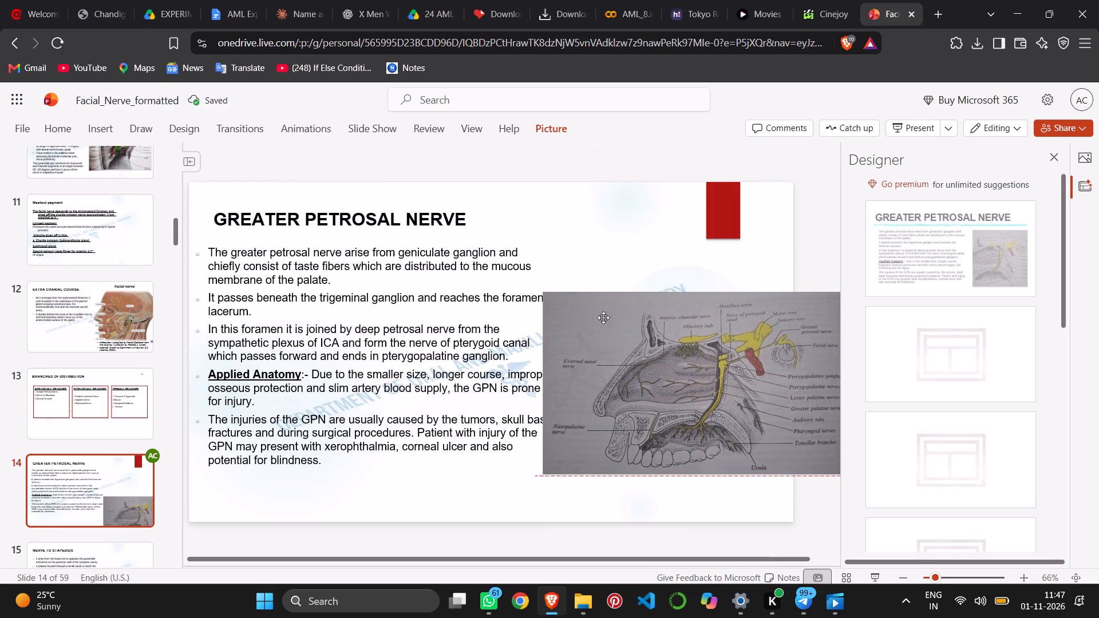
left_click_drag(603, 318, 561, 301)
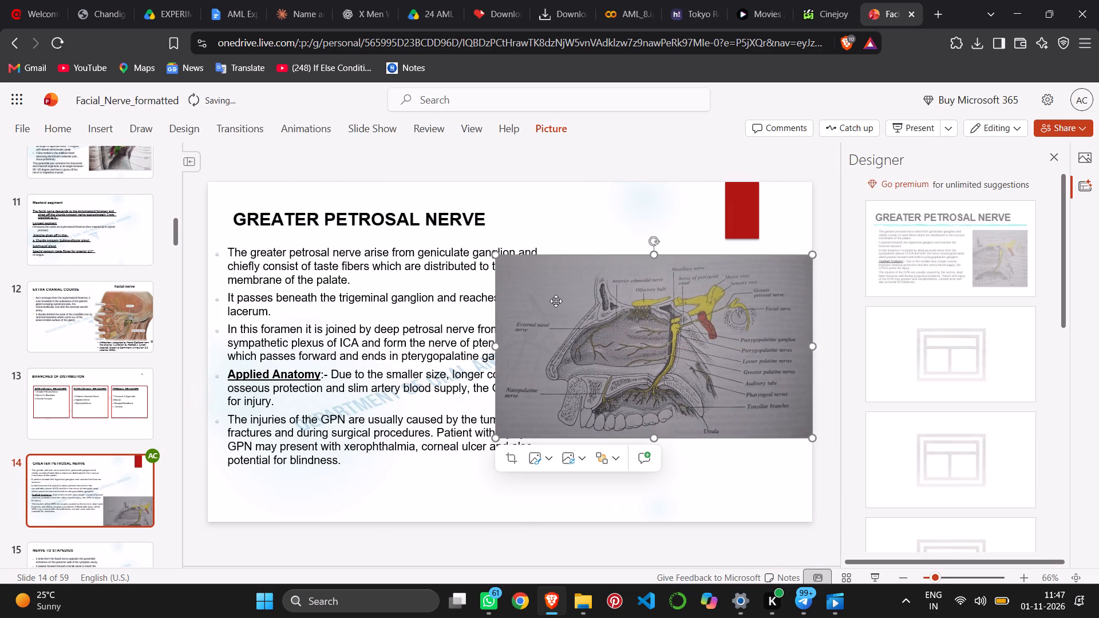
Narrow the Greater Petrosal Nerve body text box from its right side so the text wraps clear of the illustration.
left_click(405, 336)
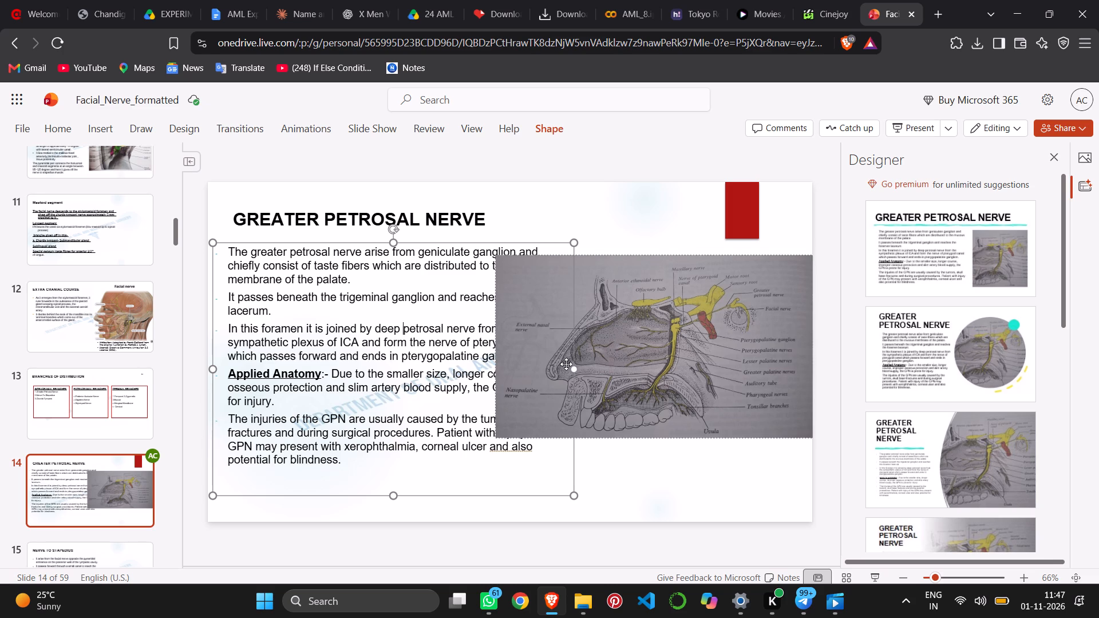
left_click_drag(572, 368, 516, 368)
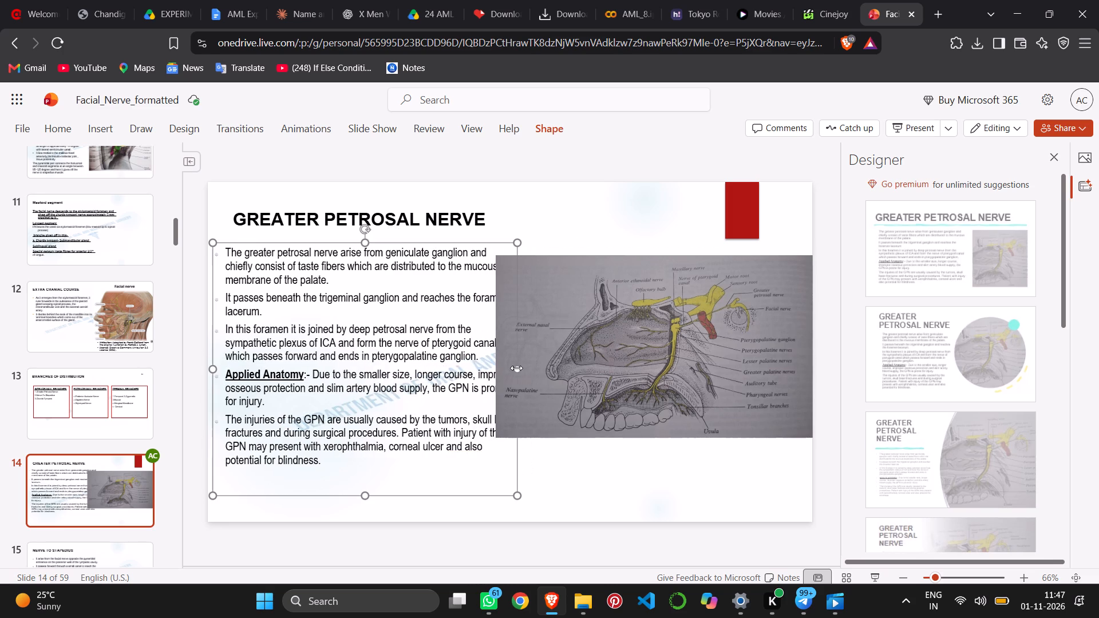
left_click(560, 367)
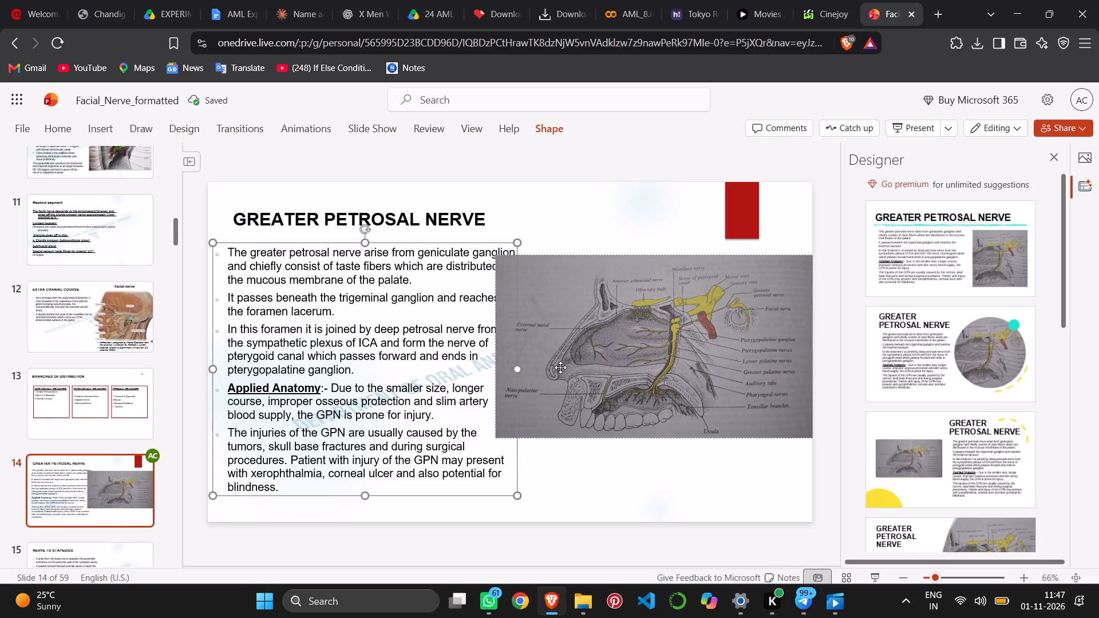
left_click_drag(498, 344, 512, 343)
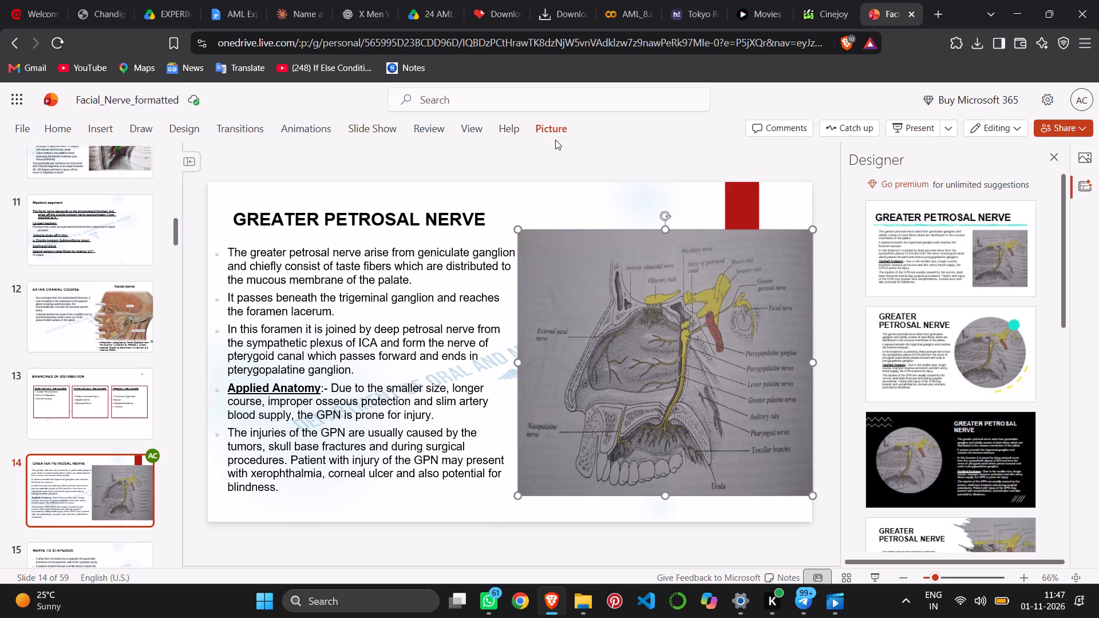
left_click(549, 126)
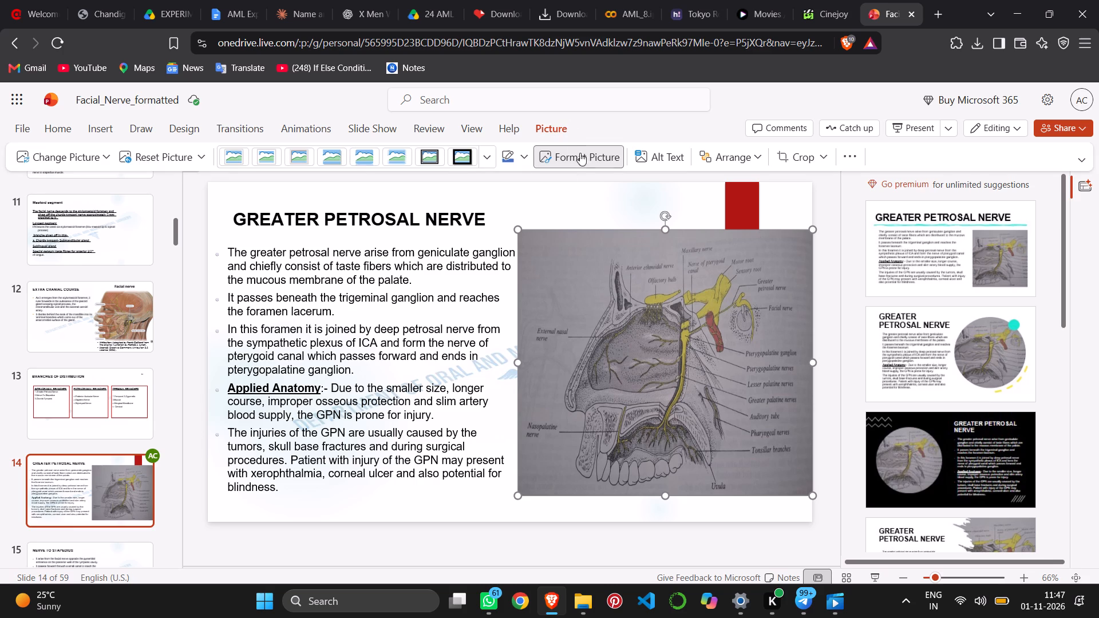
left_click(583, 159)
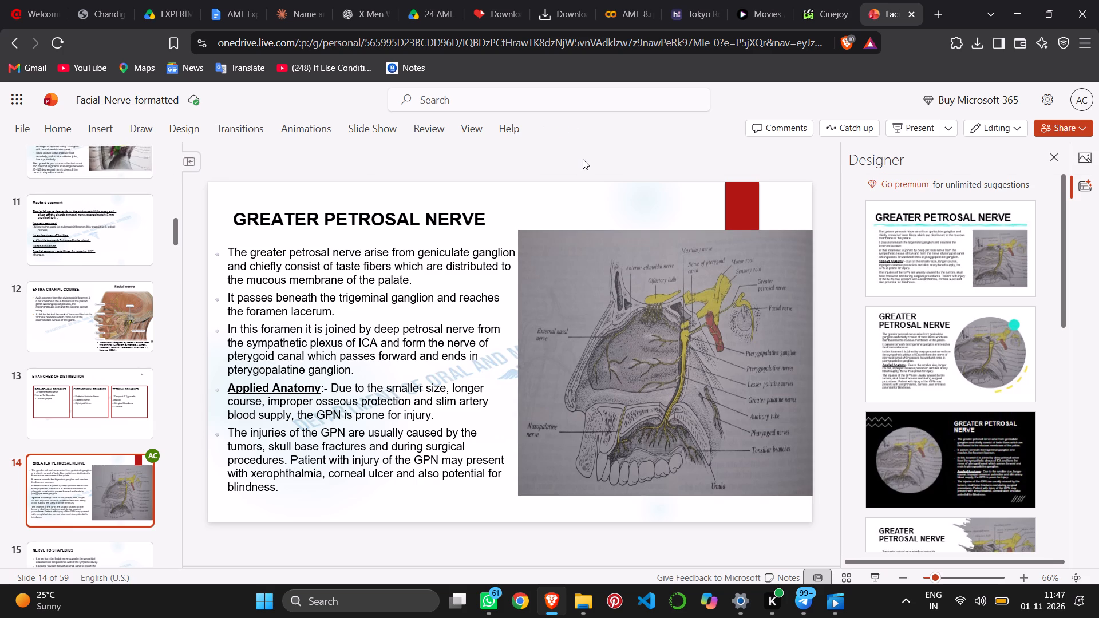
left_click(1054, 153)
left_click(776, 308)
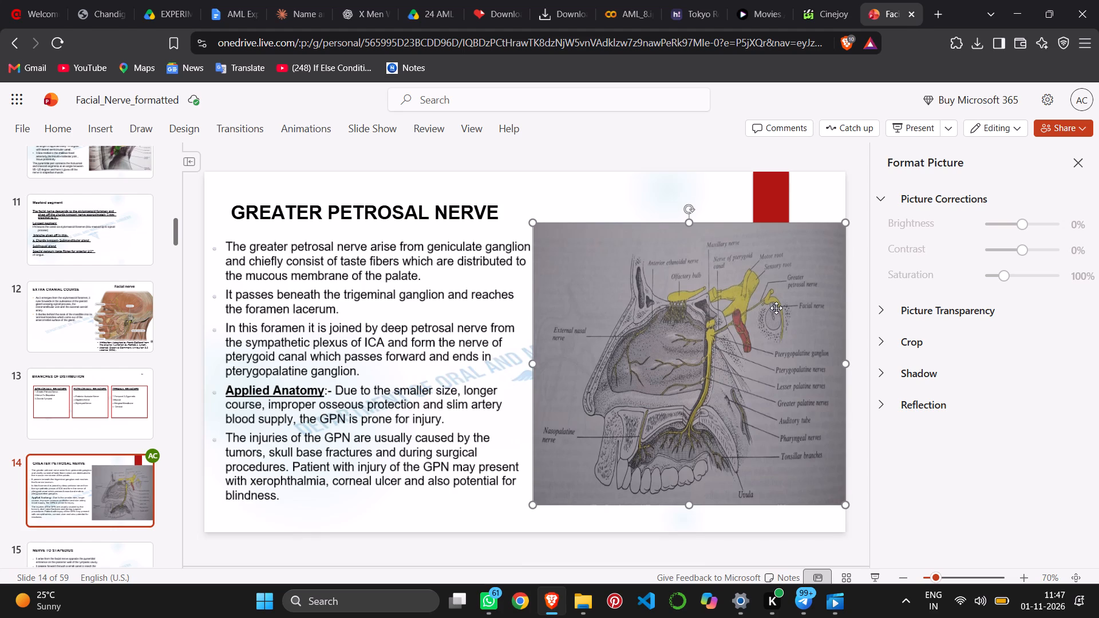
left_click(1022, 225)
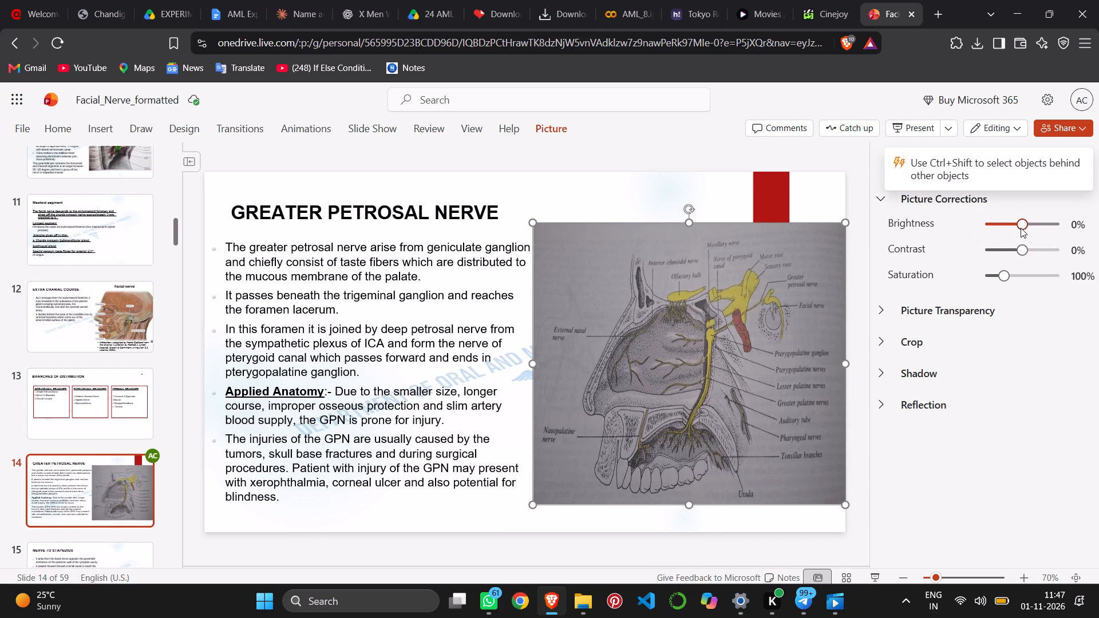
left_click_drag(1022, 228, 1037, 223)
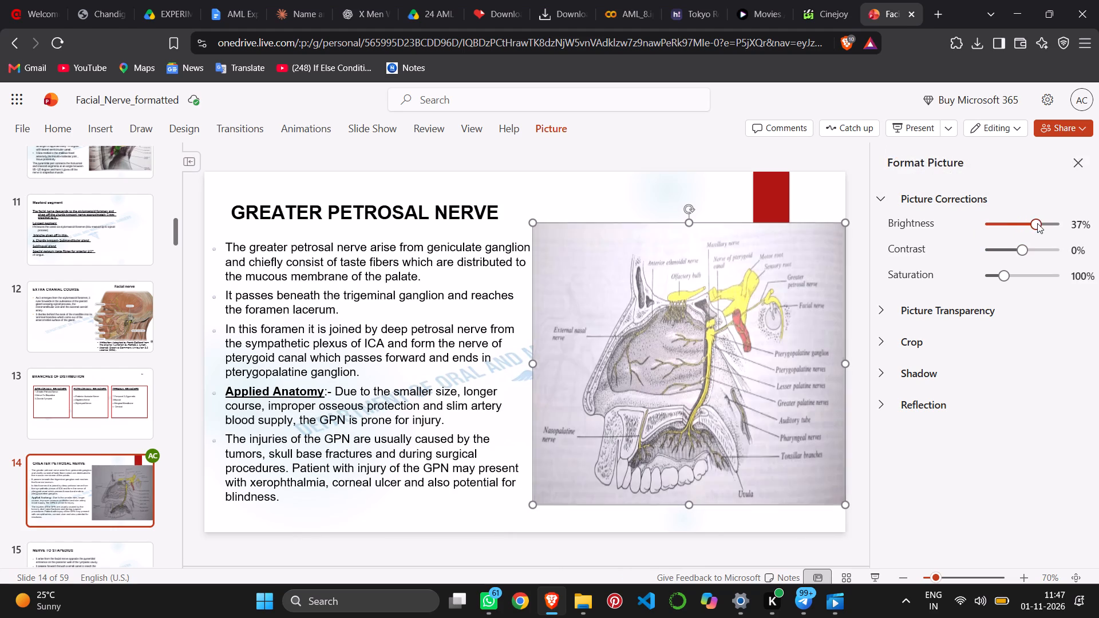
left_click_drag(1037, 223, 1029, 225)
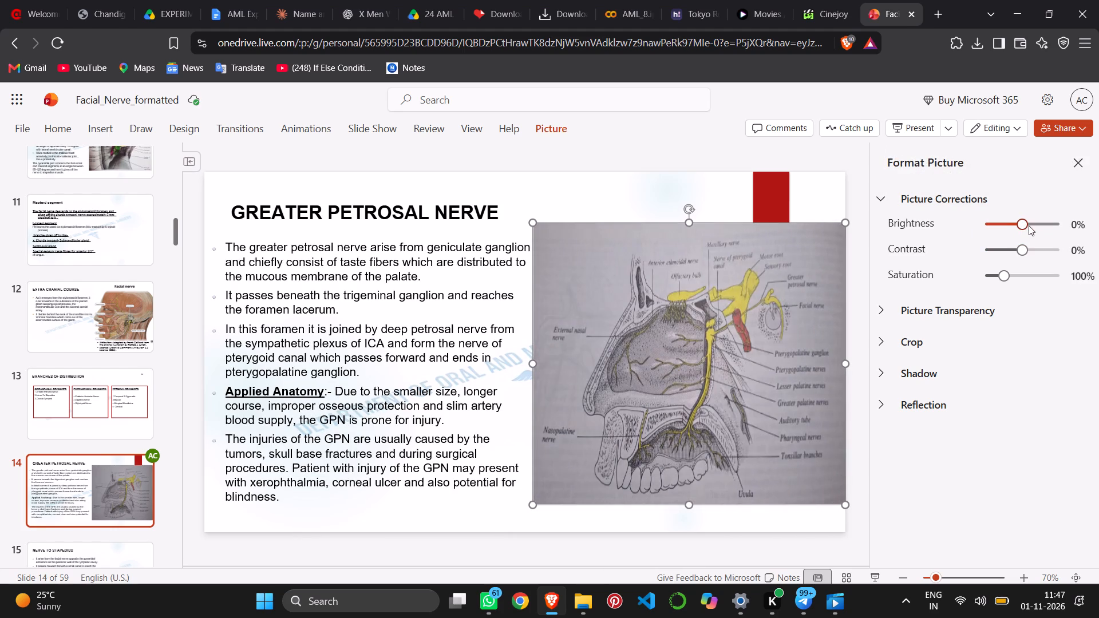
left_click_drag(1029, 225, 1033, 225)
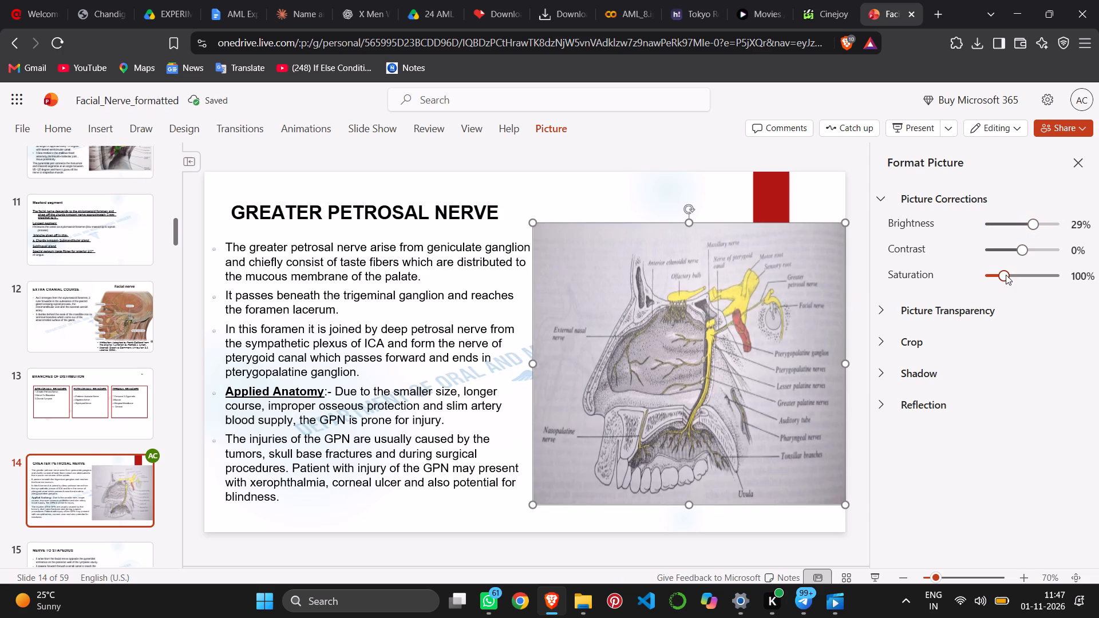
left_click(1006, 275)
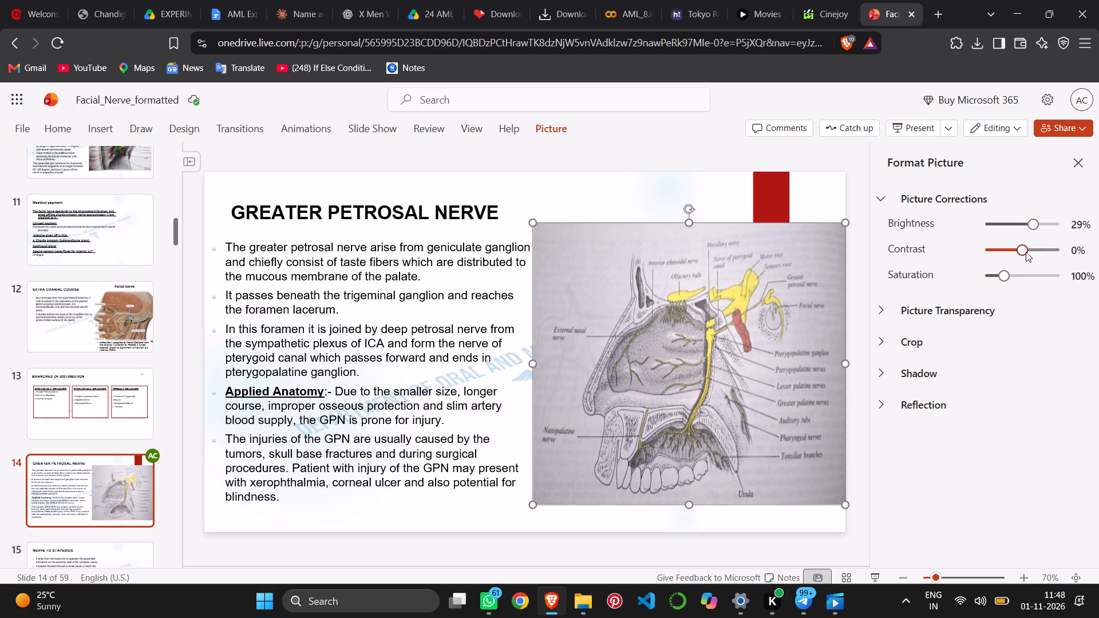
left_click_drag(1026, 252, 1031, 255)
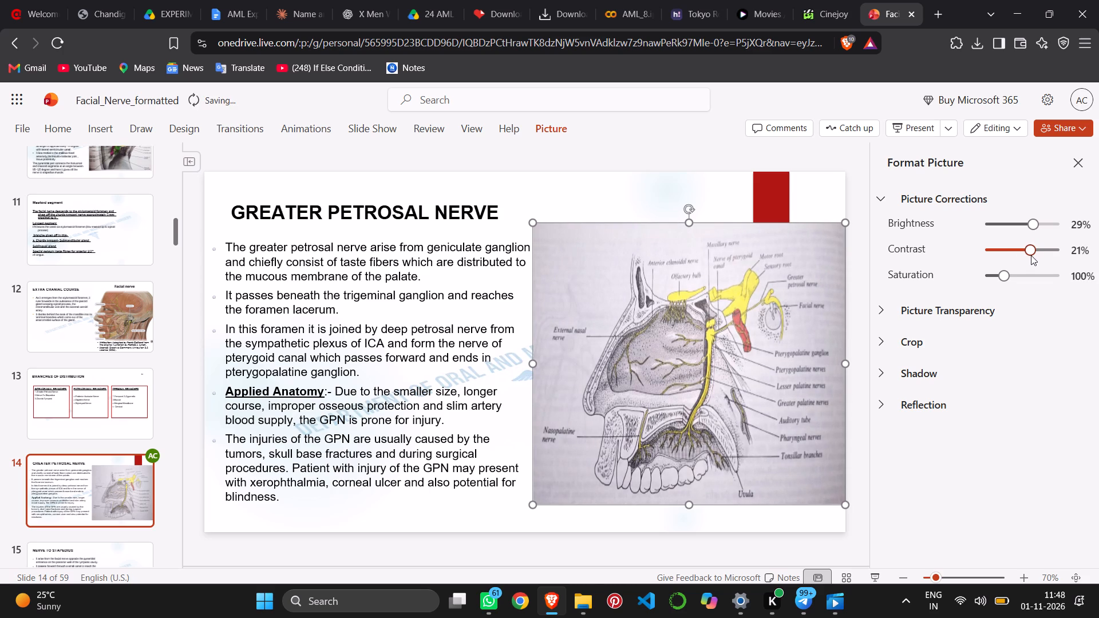
left_click(941, 498)
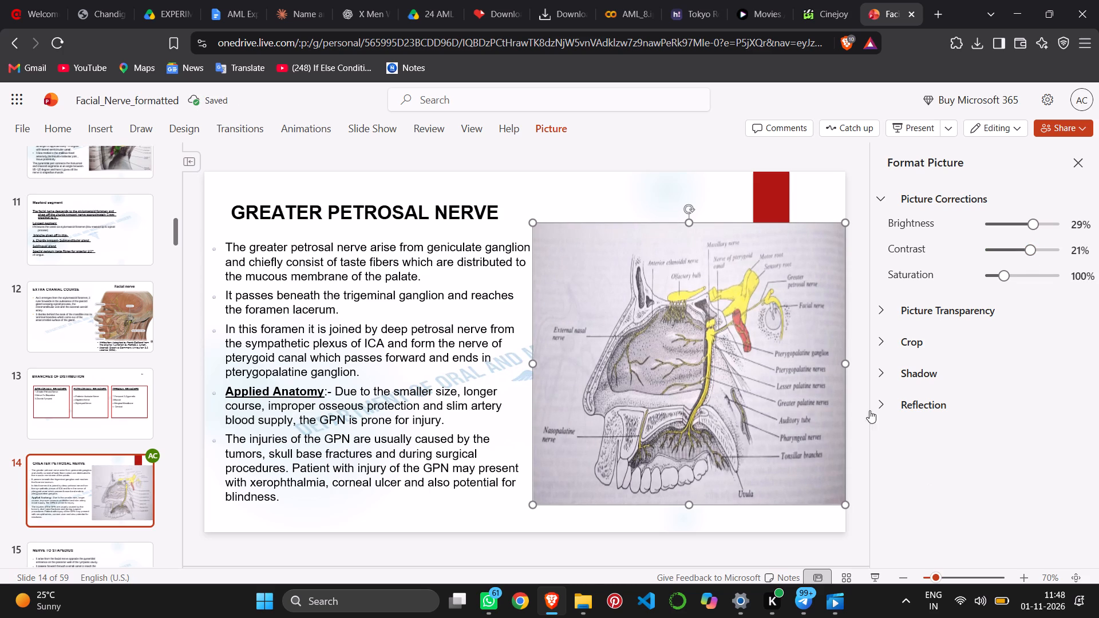
left_click(673, 147)
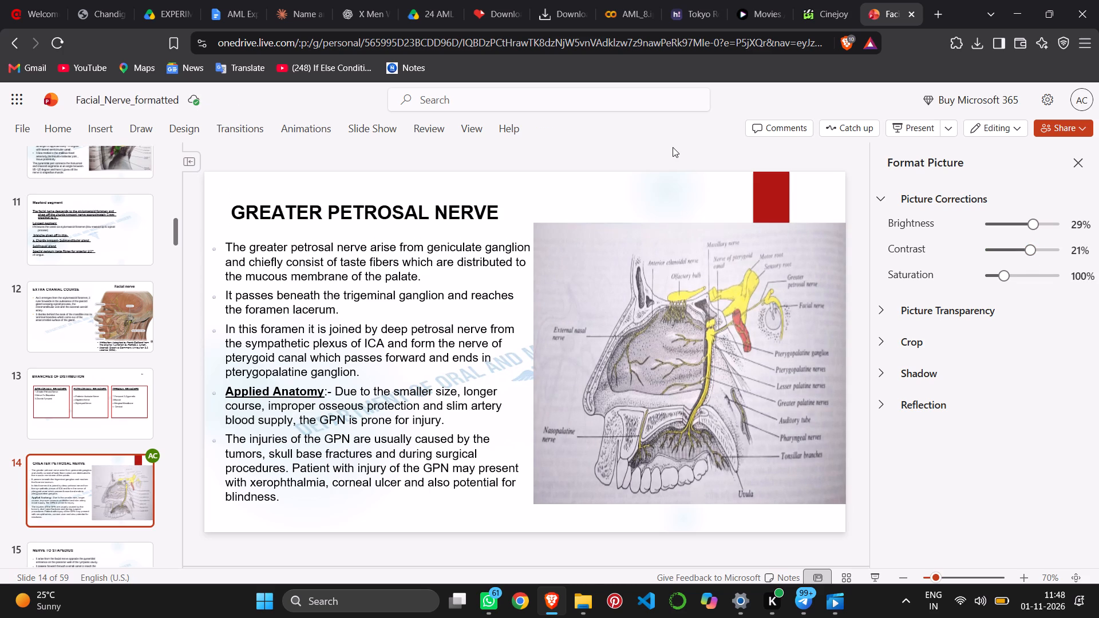
Copy the blank white cover picture from the Mastoid segment slide and paste it over the Greater Petrosal Nerve slide's red rectangle.
left_click(139, 373)
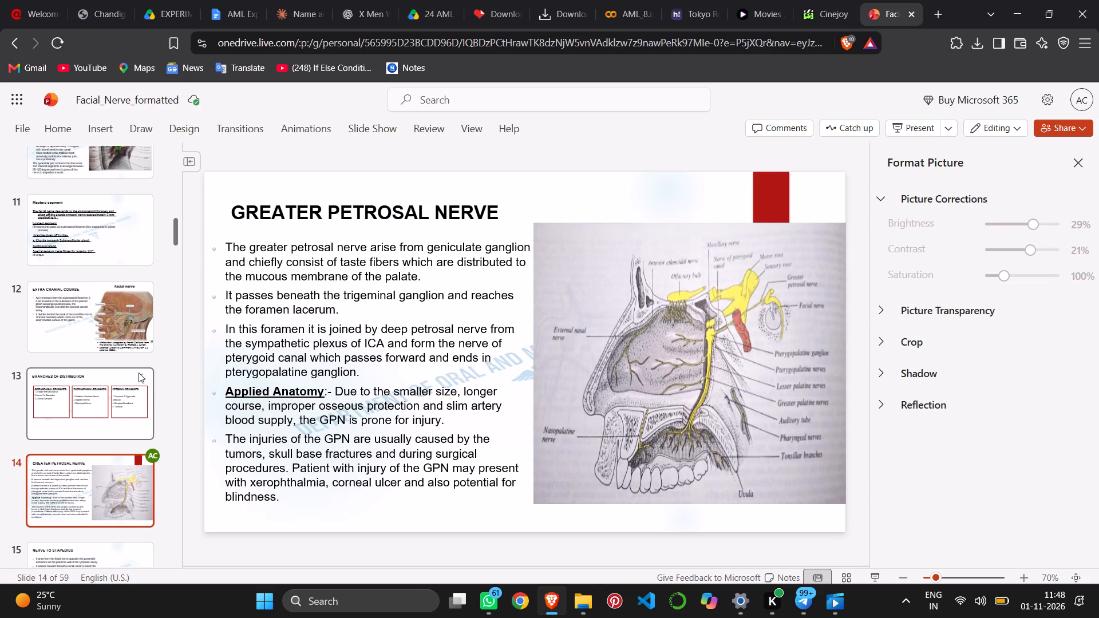
double_click(114, 312)
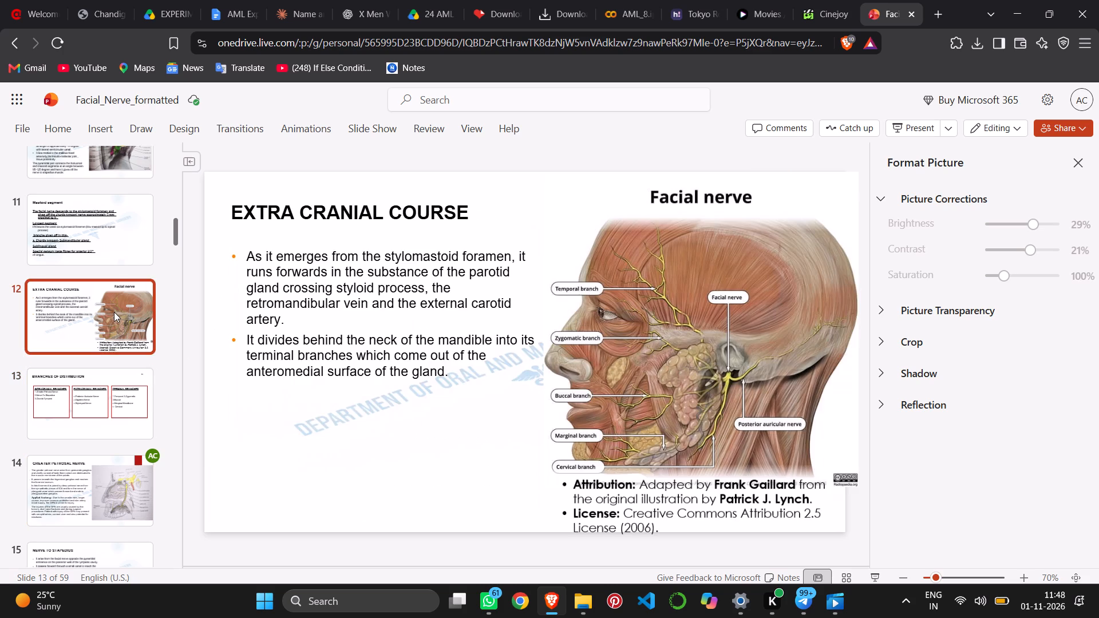
left_click(121, 253)
left_click(789, 205)
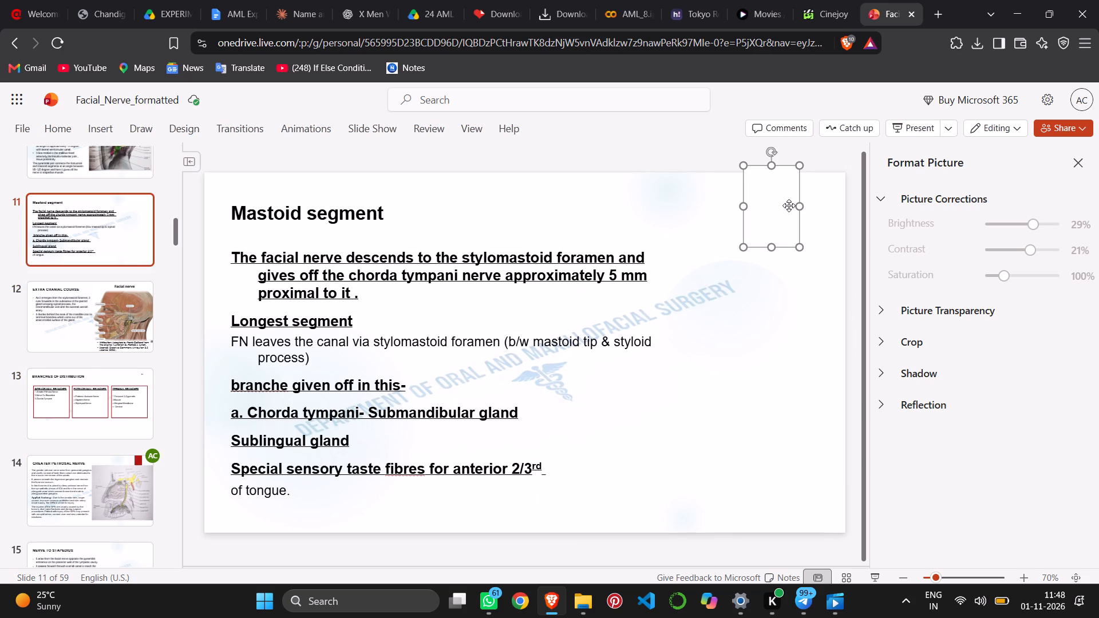
key("ctrl+c")
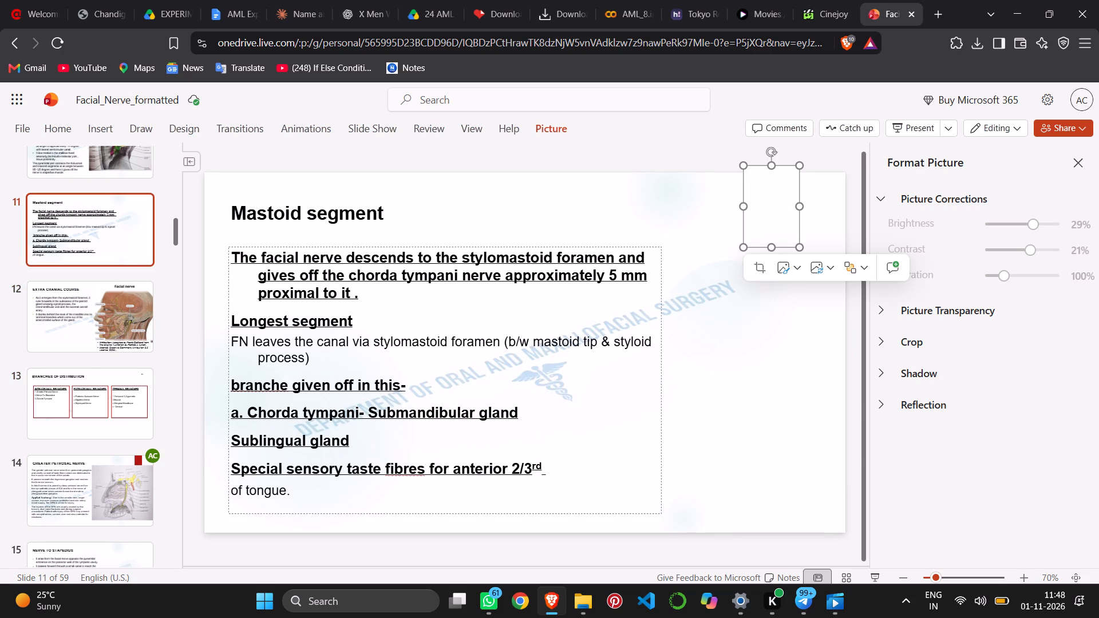
left_click(81, 463)
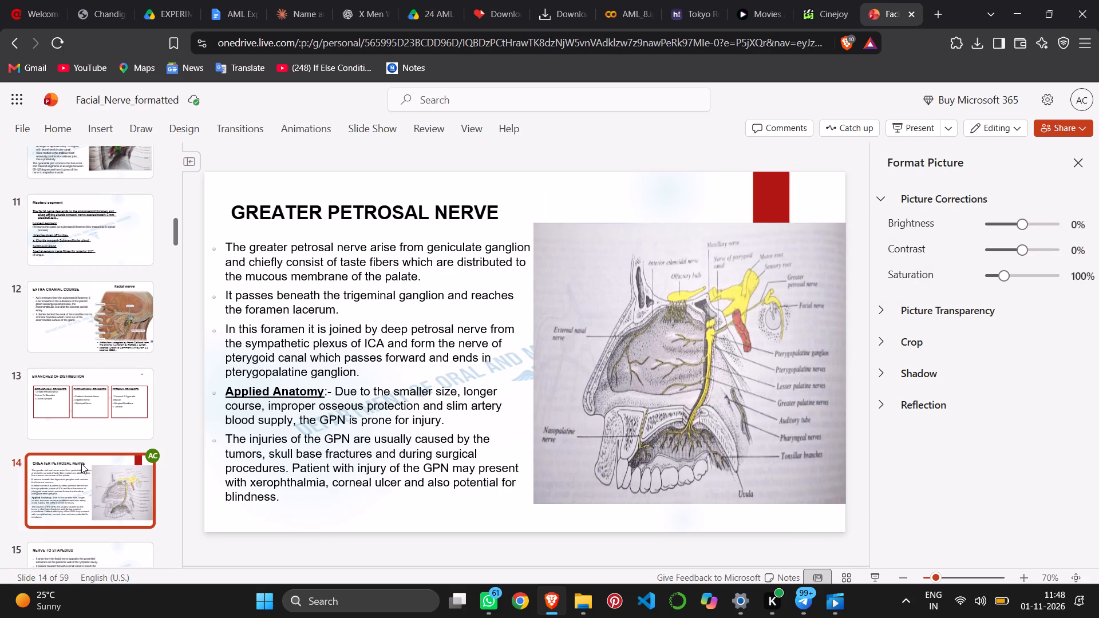
key("ctrl+v")
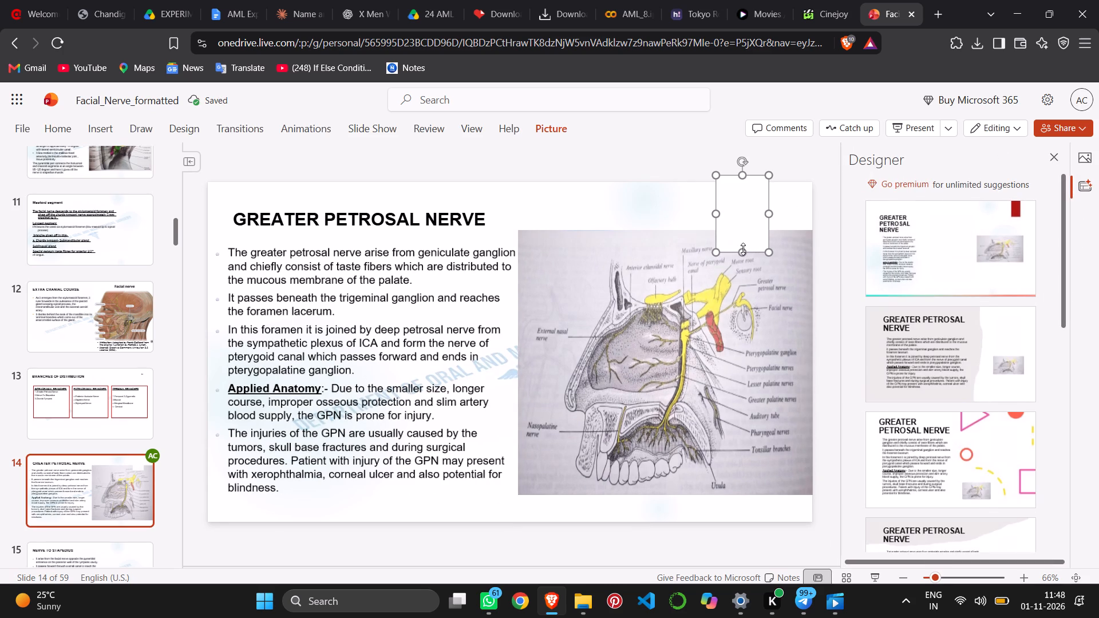
Shorten the white cover picture from below so it ends at the illustration's top edge, and deselect it.
left_click_drag(743, 249, 741, 226)
left_click(745, 175)
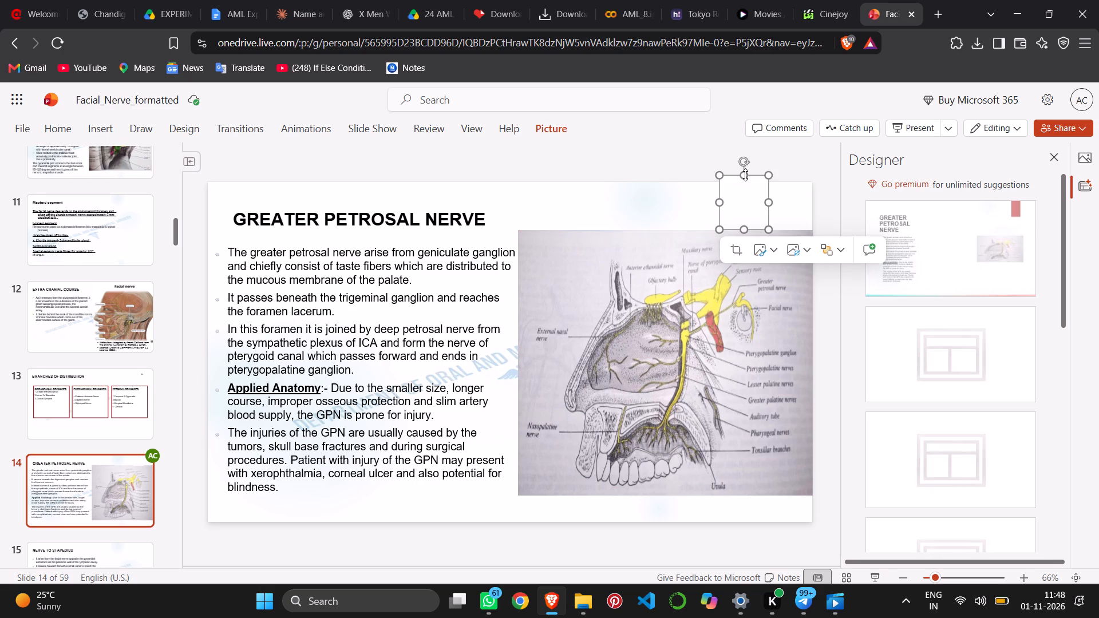
left_click(682, 160)
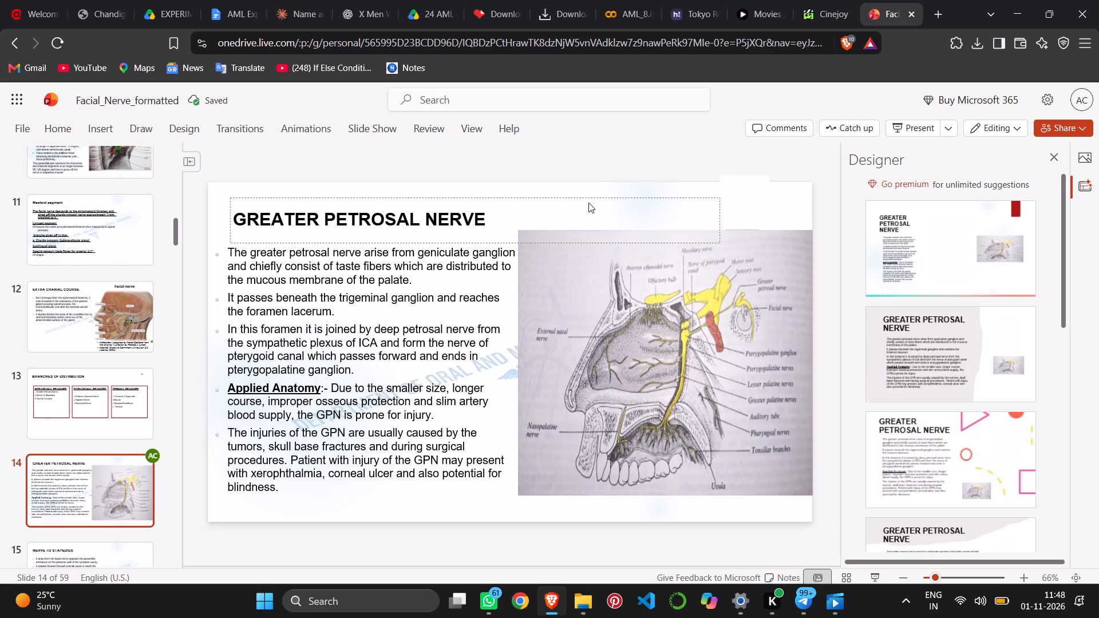
Look ahead at the slides following Greater Petrosal Nerve in the deck.
scroll(69, 476, "down", 1)
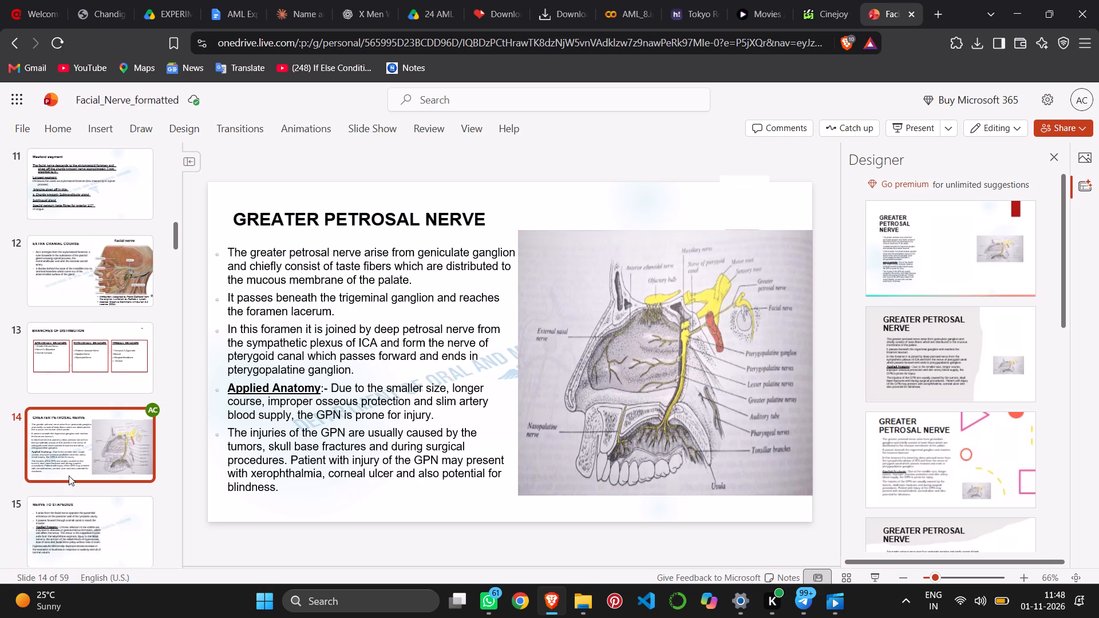
scroll(69, 476, "down", 1)
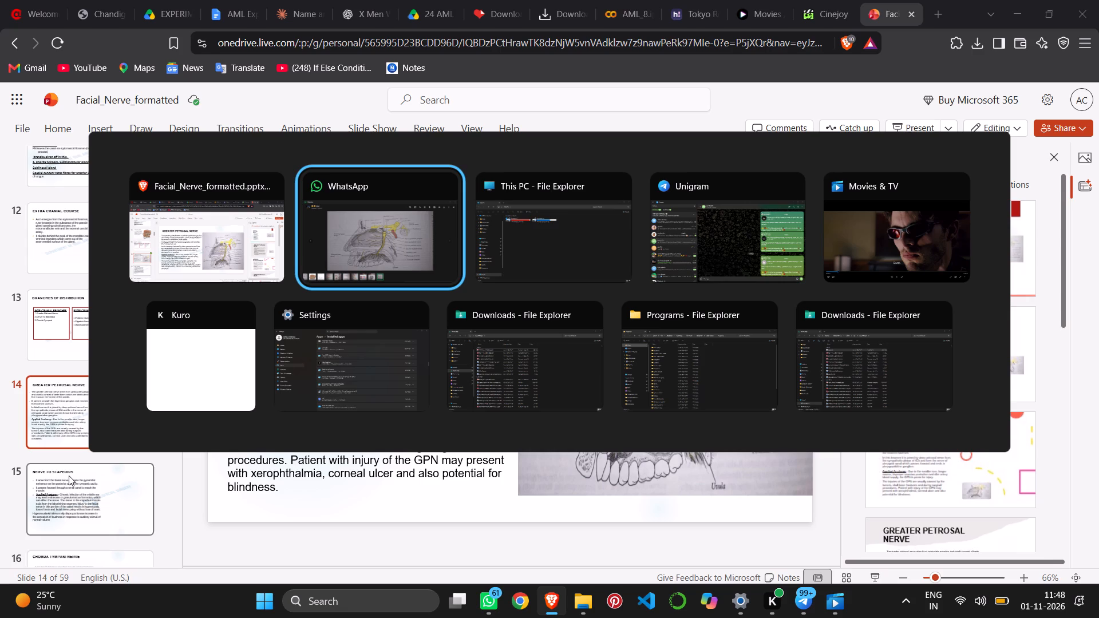
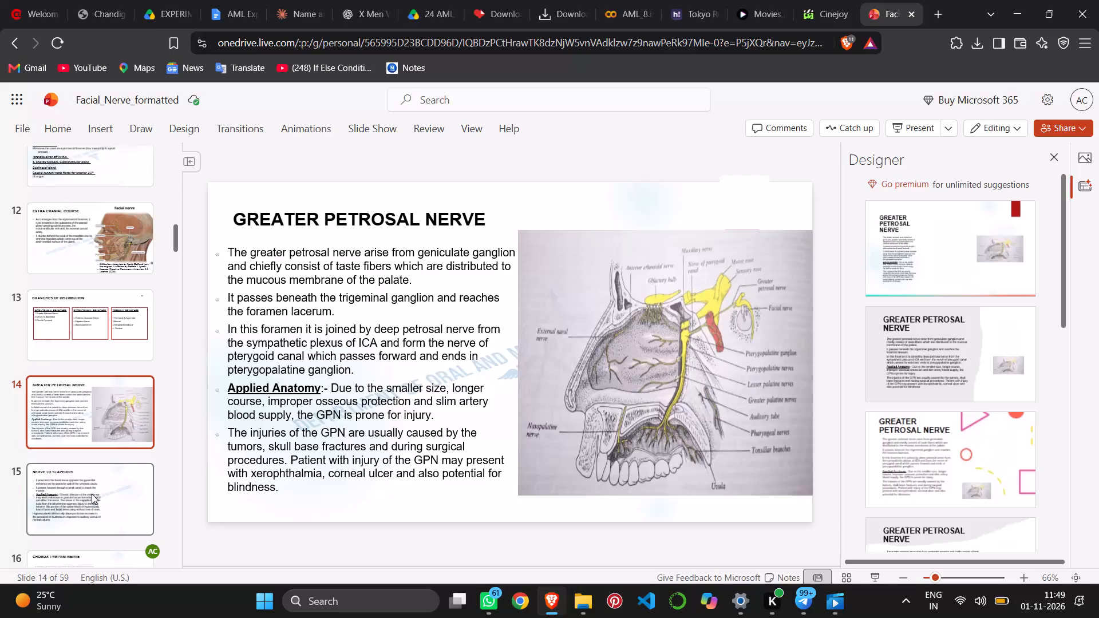
Paste the copied illustration on the Nerve to Stapedius slide, rotate it a quarter turn anticlockwise to read upright, and place it beside the text.
scroll(92, 494, "down", 1)
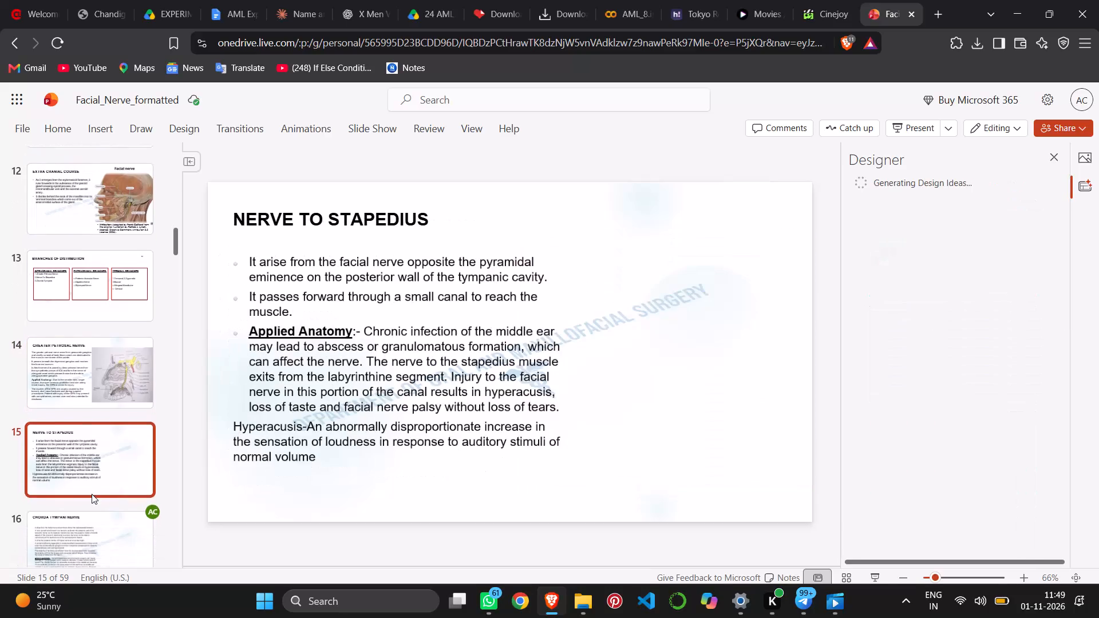
scroll(92, 494, "down", 1)
key("ctrl+v")
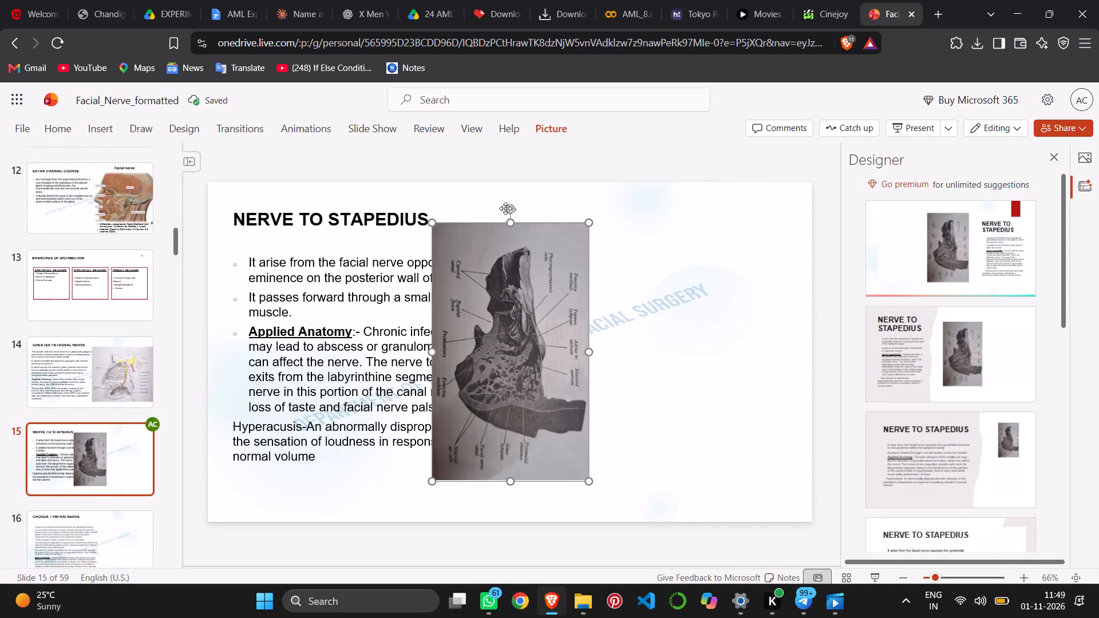
left_click_drag(512, 208, 404, 308)
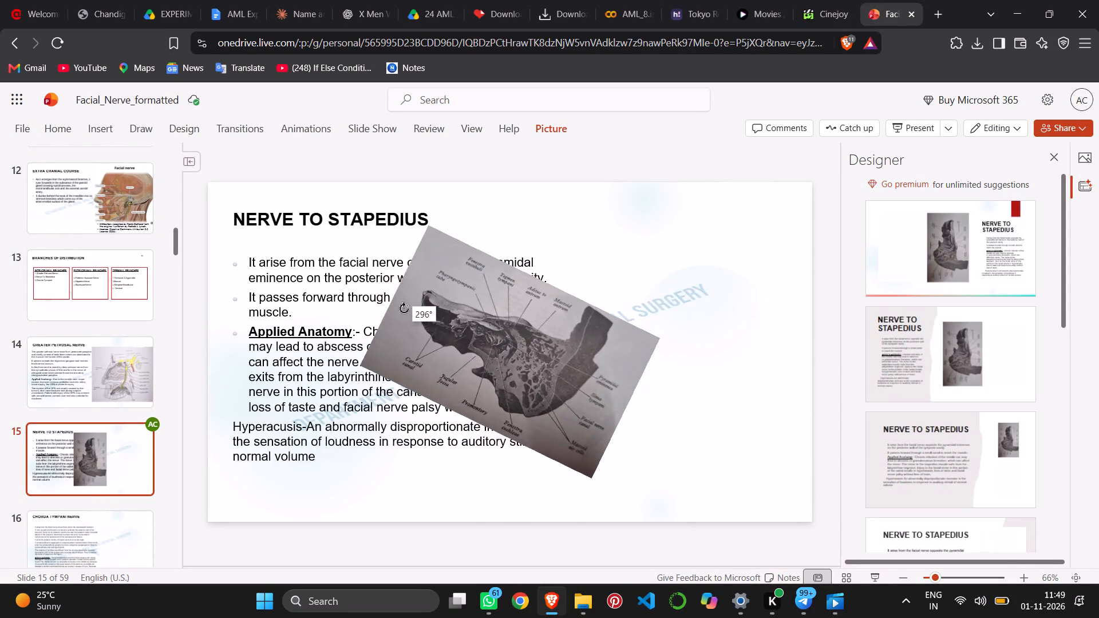
left_click_drag(404, 308, 384, 350)
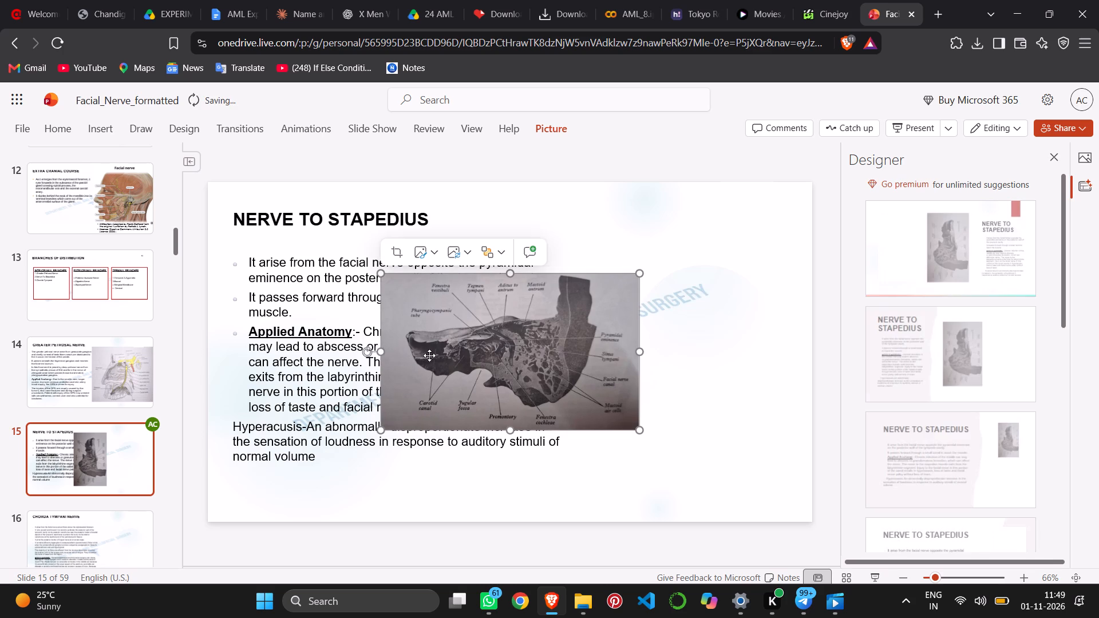
left_click_drag(439, 355, 617, 352)
Narrow the Nerve to Stapedius text box from its right side so its text clears the illustration.
left_click(323, 356)
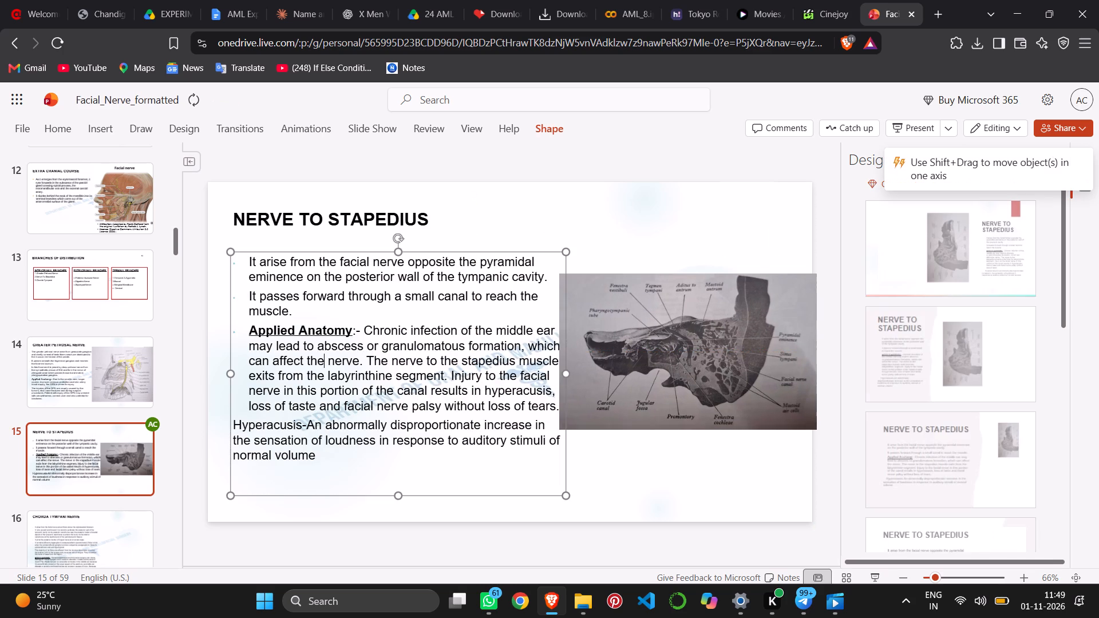
left_click_drag(566, 371, 558, 371)
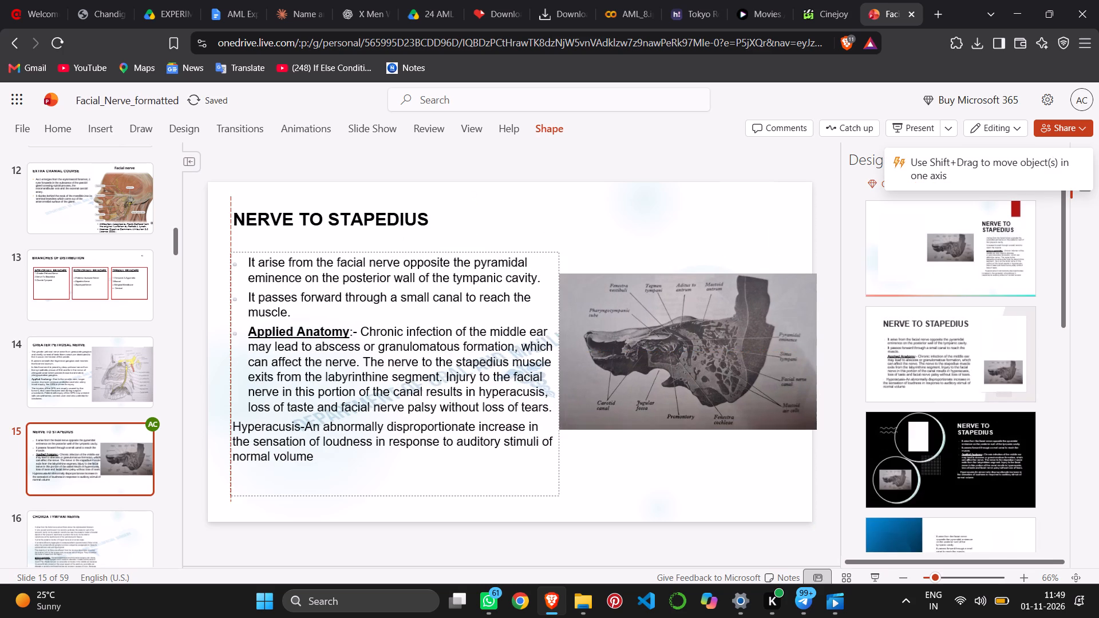
left_click_drag(558, 371, 544, 371)
Enlarge the Nerve to Stapedius illustration until it meets the text box, and stretch it taller both upward and downward.
left_click(636, 359)
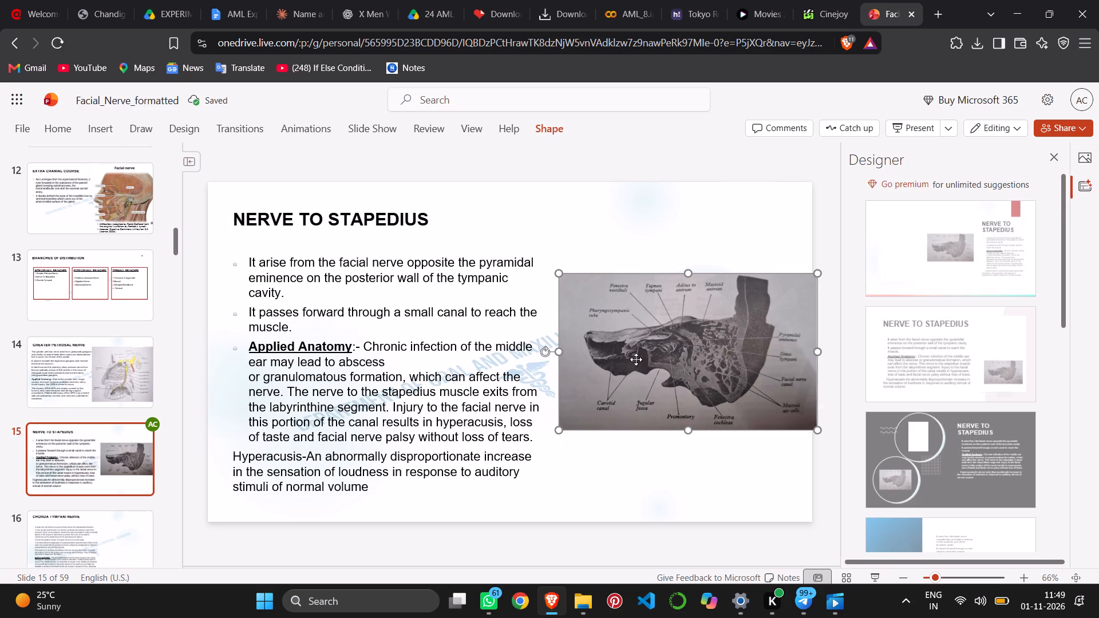
left_click_drag(558, 275, 543, 265)
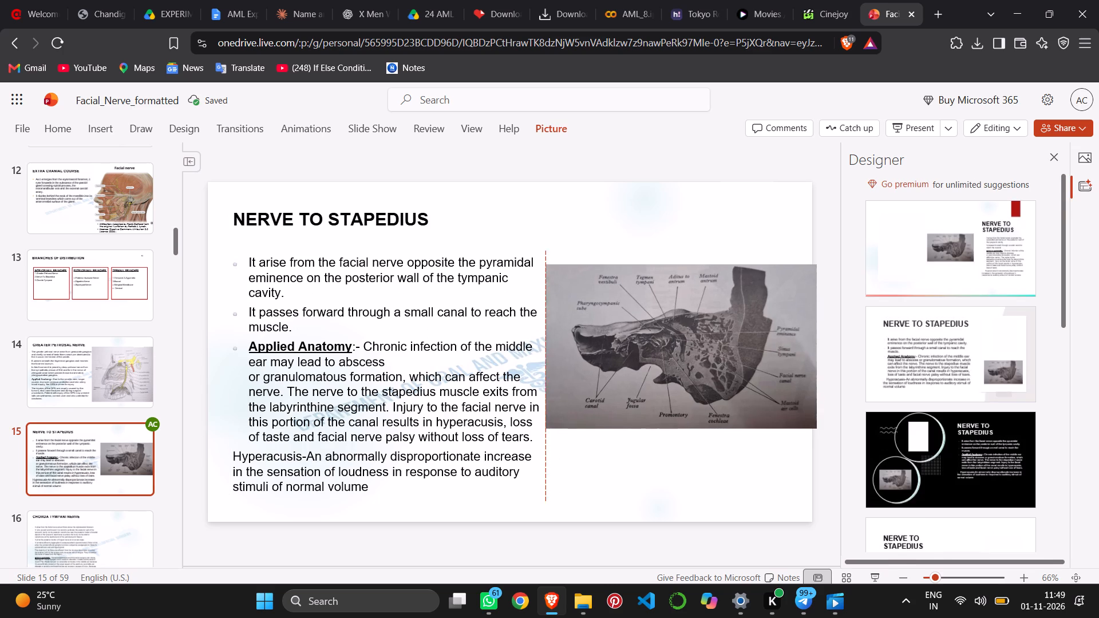
left_click_drag(543, 265, 567, 263)
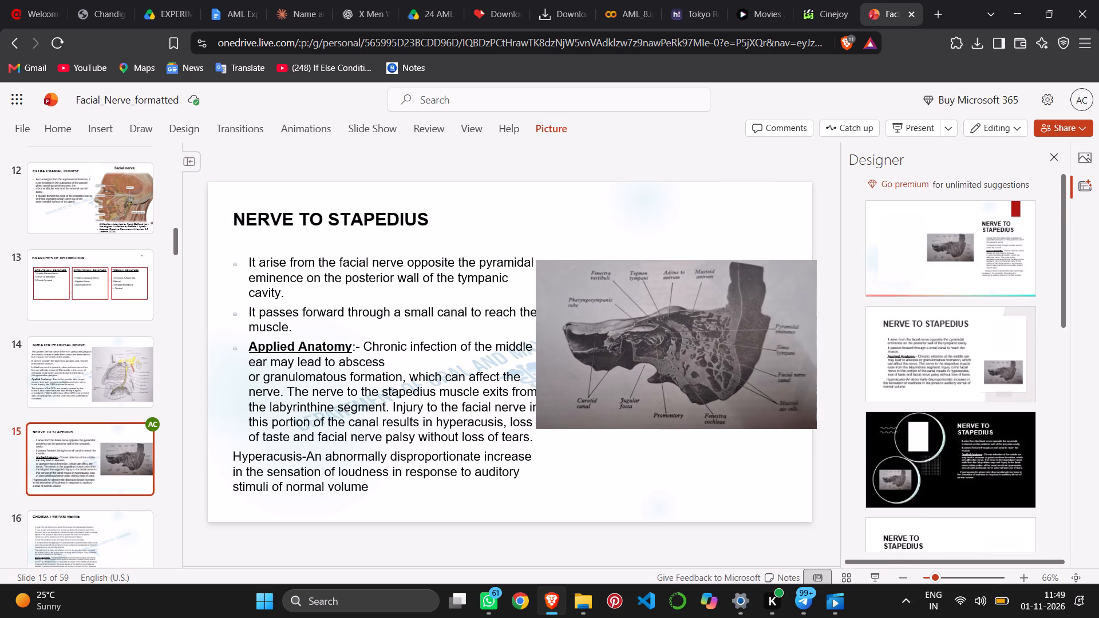
left_click_drag(567, 263, 579, 266)
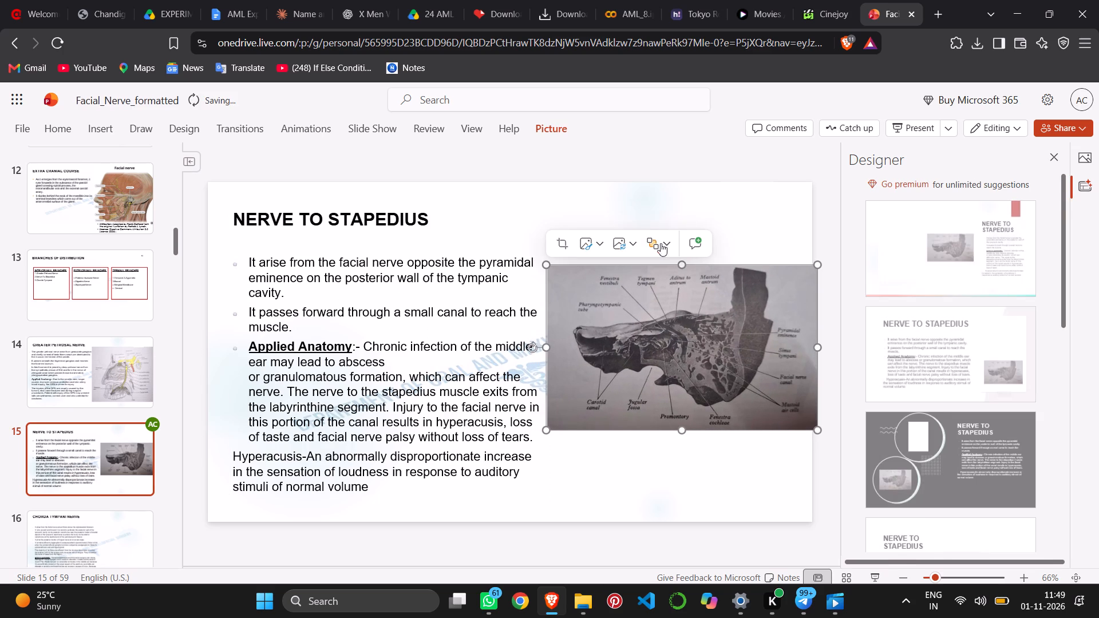
left_click_drag(679, 265, 682, 233)
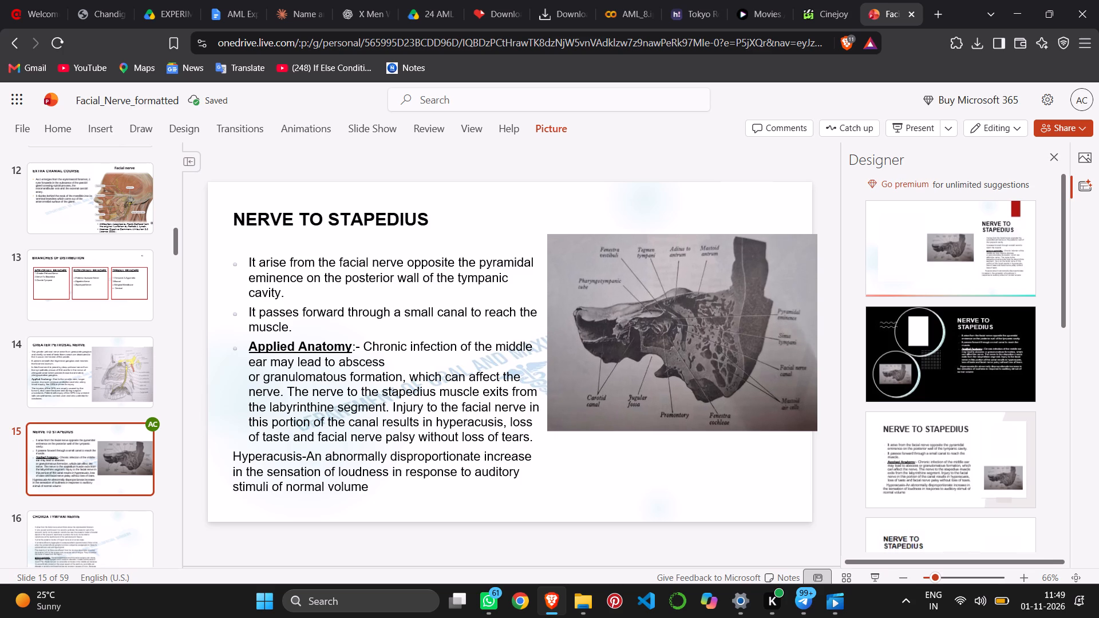
left_click_drag(682, 233, 674, 233)
left_click_drag(683, 431, 681, 464)
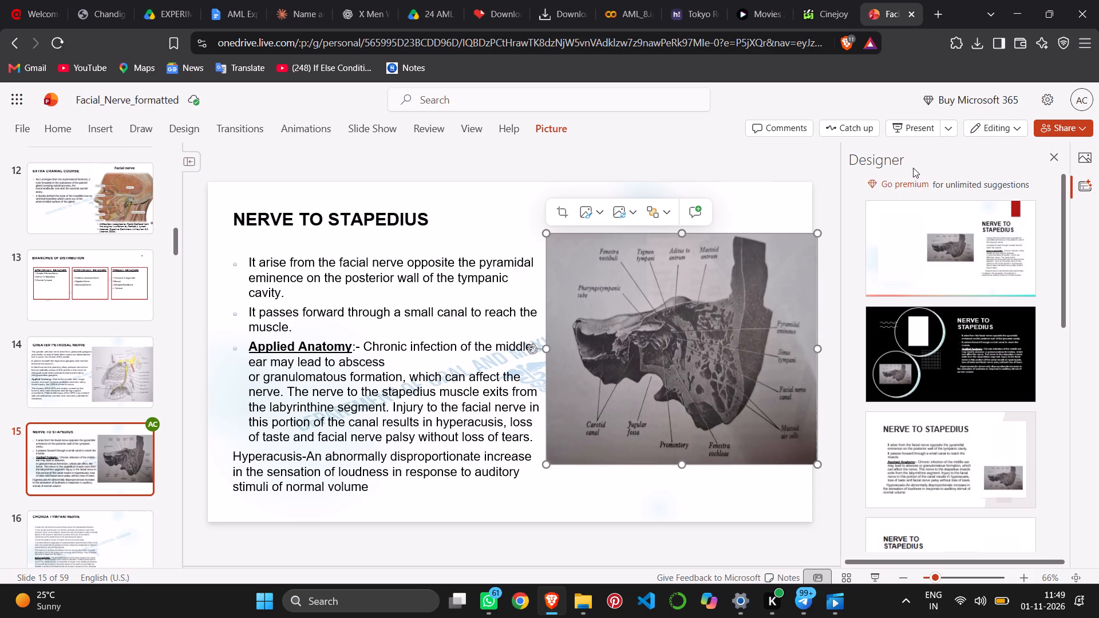
Set the Nerve to Stapedius illustration's brightness to 23%.
left_click(1050, 159)
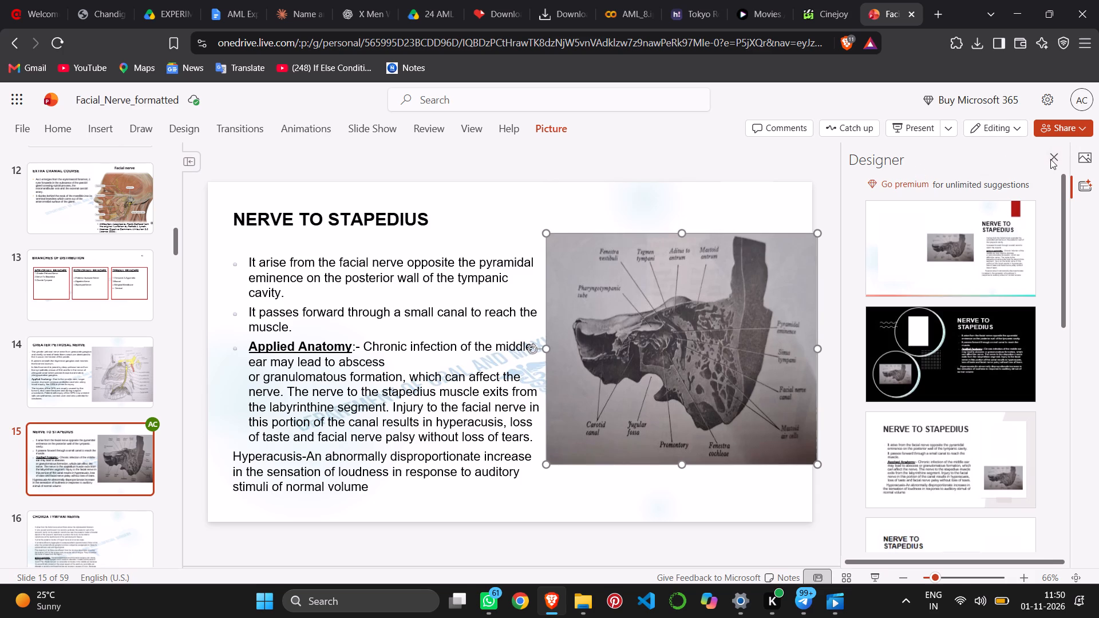
left_click_drag(1023, 228, 1024, 228)
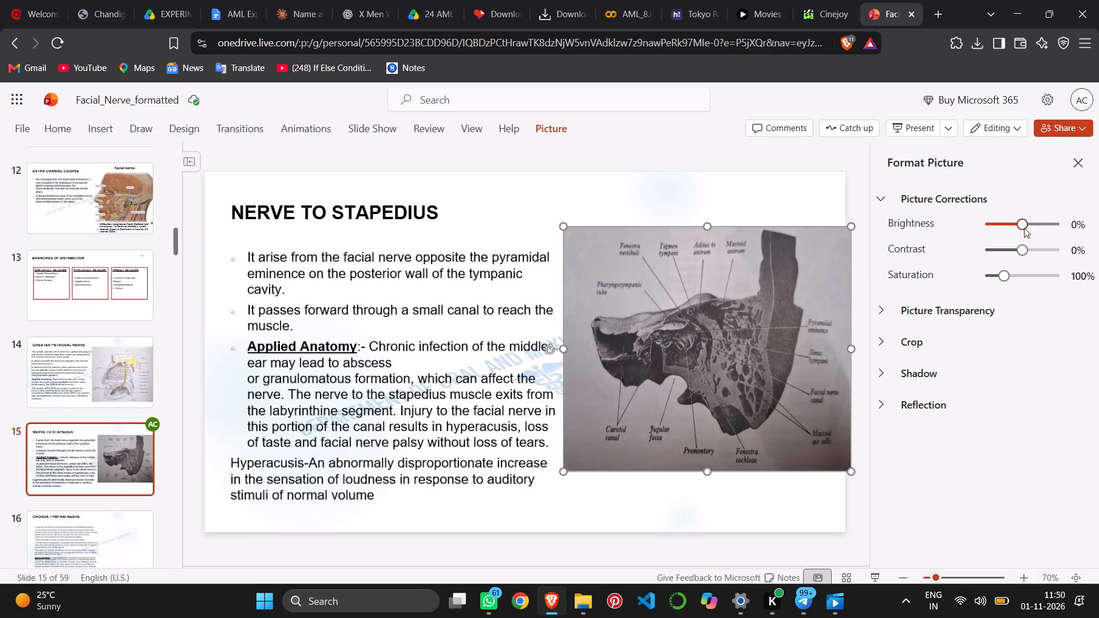
left_click_drag(1024, 228, 1029, 228)
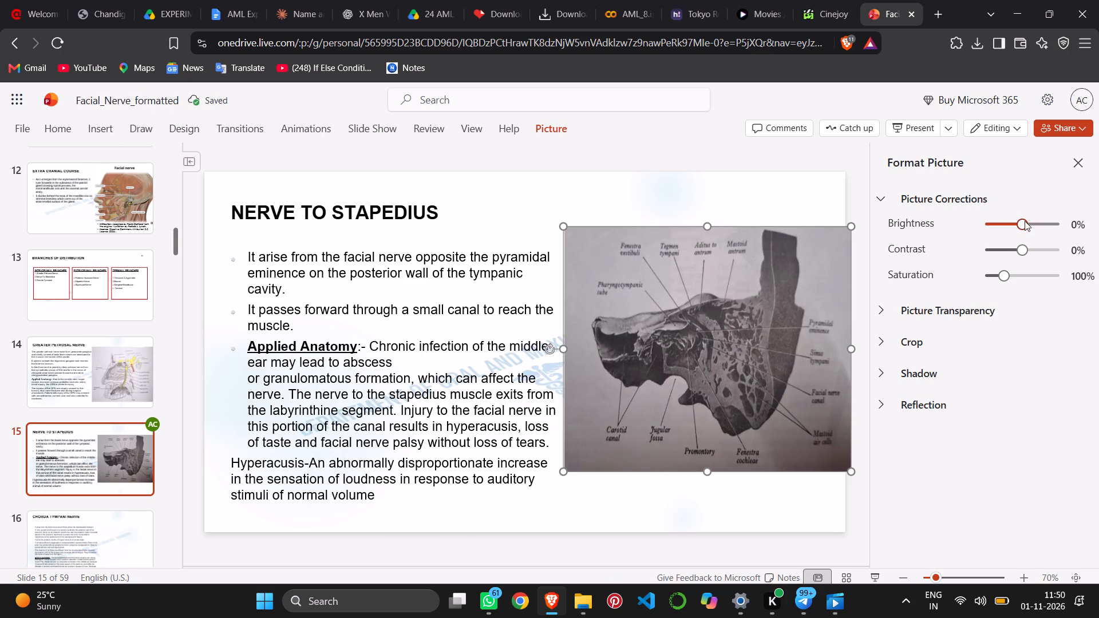
left_click_drag(1025, 221, 1030, 223)
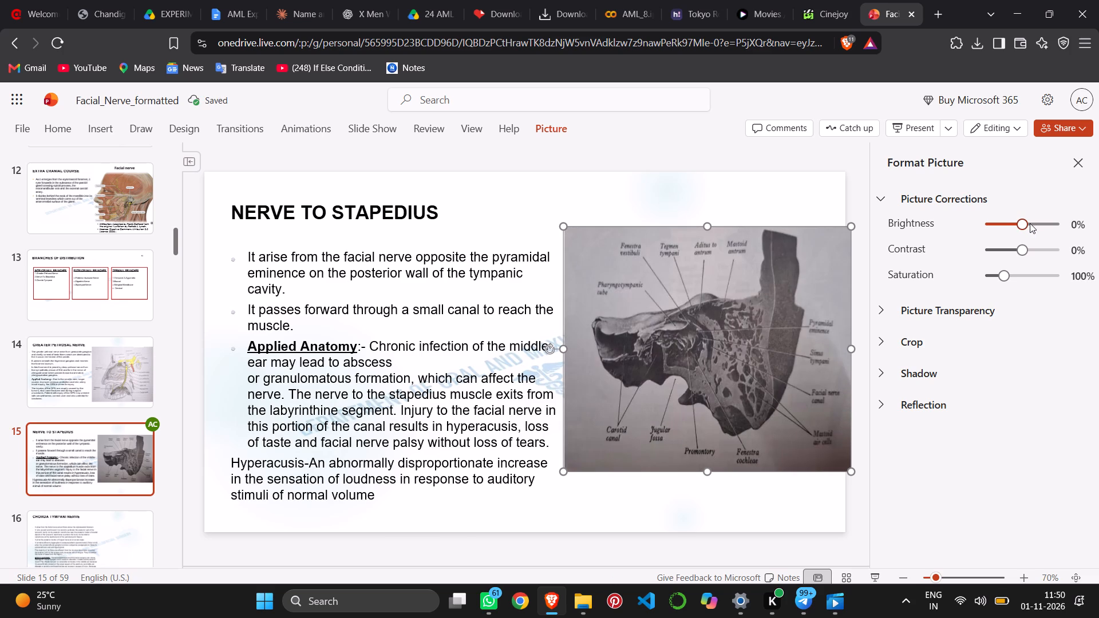
left_click(1030, 223)
left_click(1030, 223)
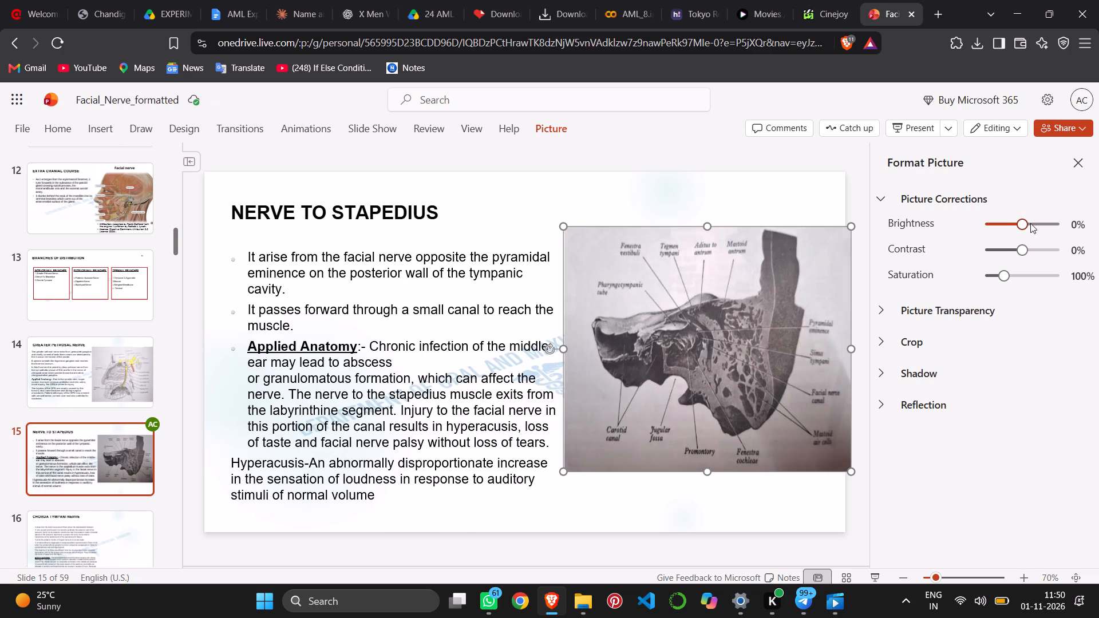
left_click(1030, 459)
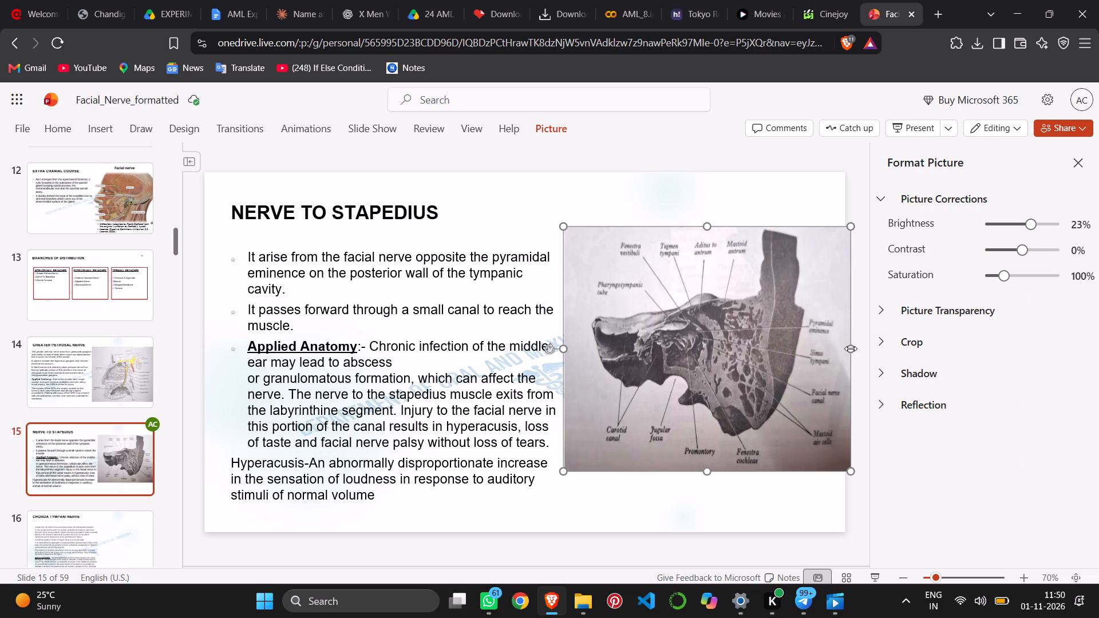
Narrow the illustration from its right side so it ends at the slide's edge.
left_click_drag(851, 348, 843, 348)
left_click(1018, 488)
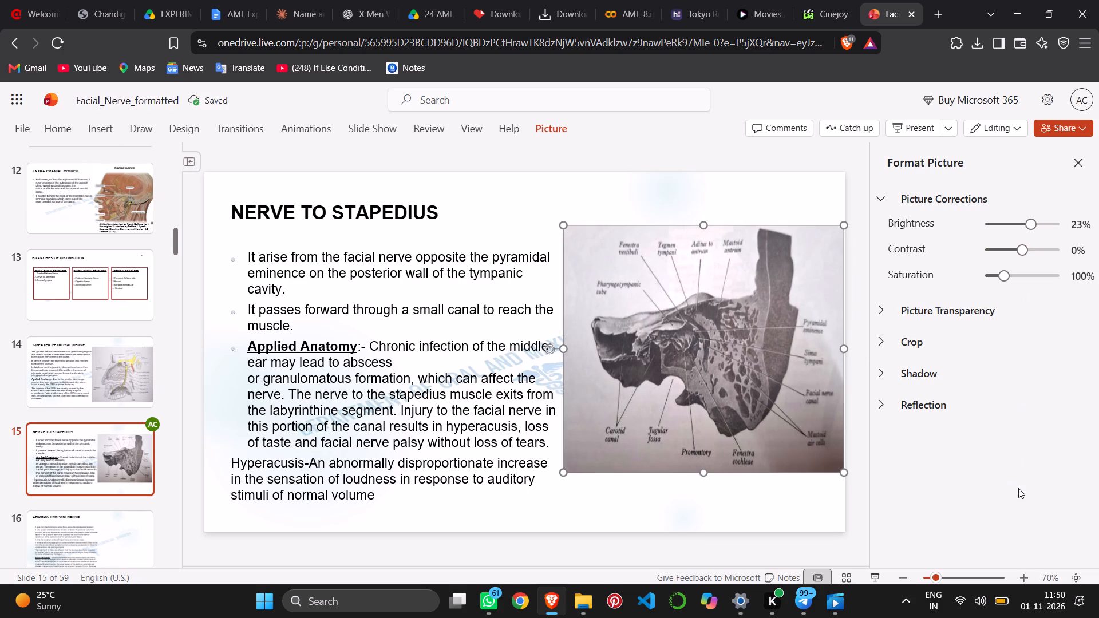
Duplicate the Chorda Tympani Nerve slide directly after the original.
scroll(85, 484, "down", 1)
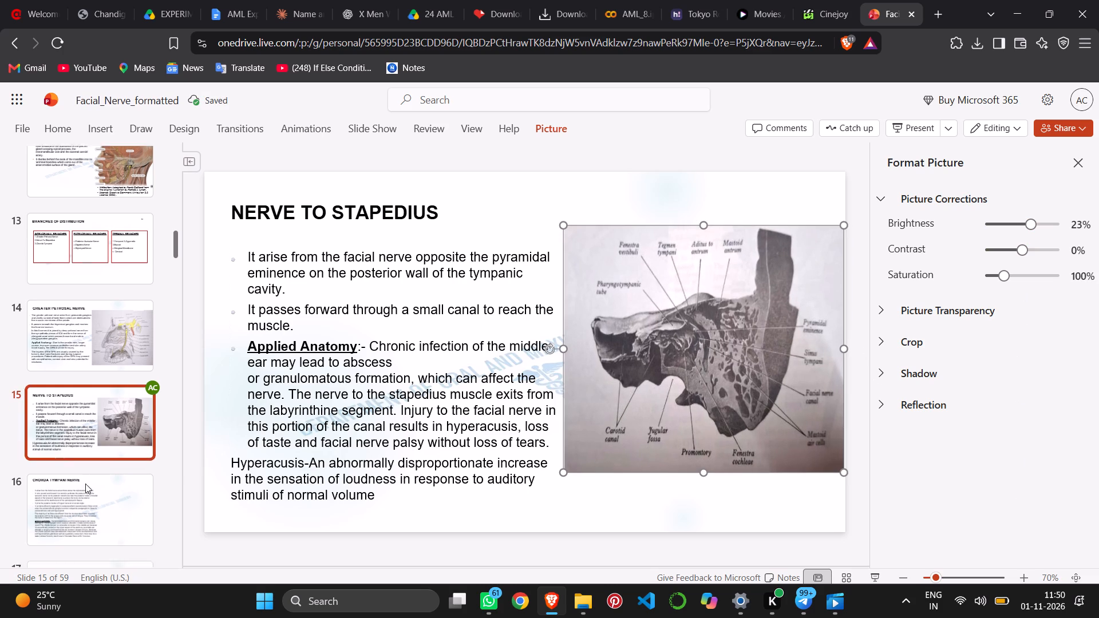
scroll(85, 484, "down", 1)
left_click(85, 484)
scroll(85, 484, "down", 1)
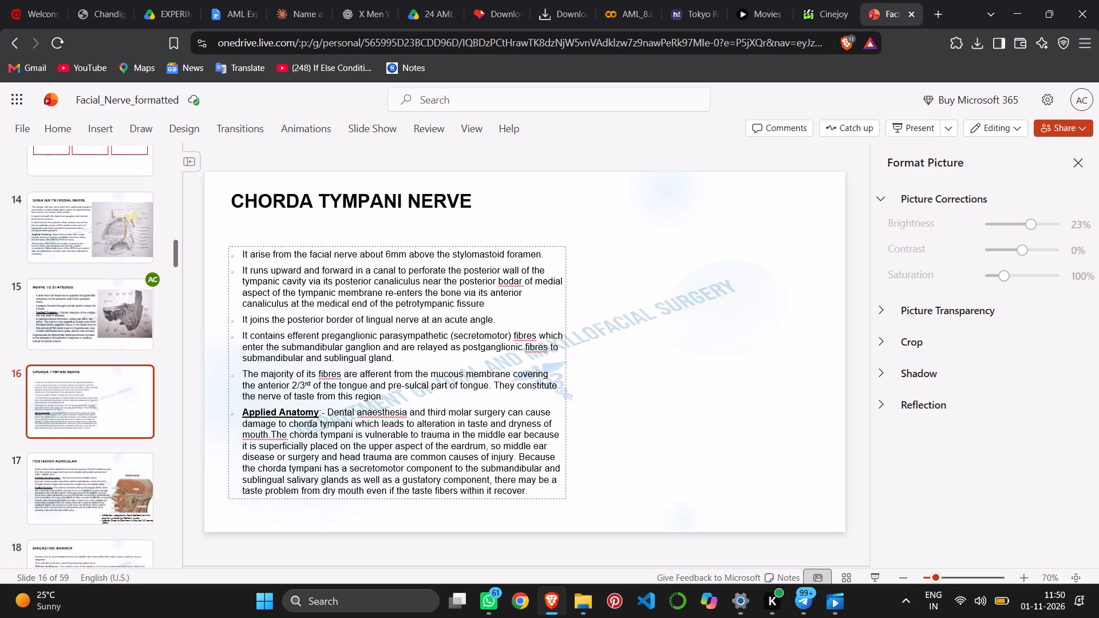
left_click(145, 411)
key("ctrl+c")
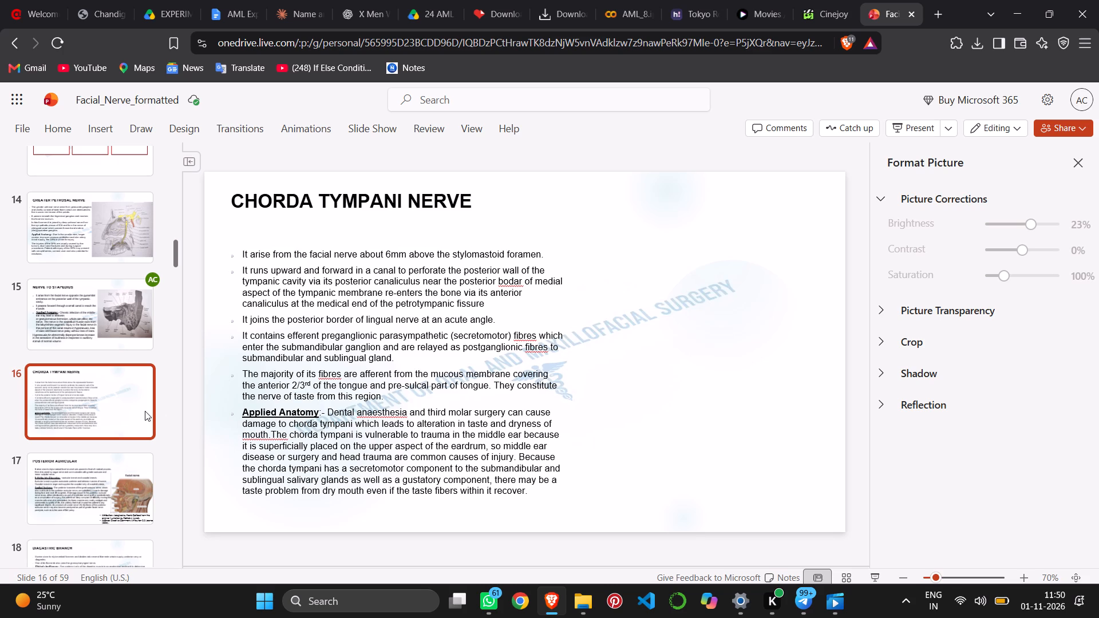
key("ctrl+v")
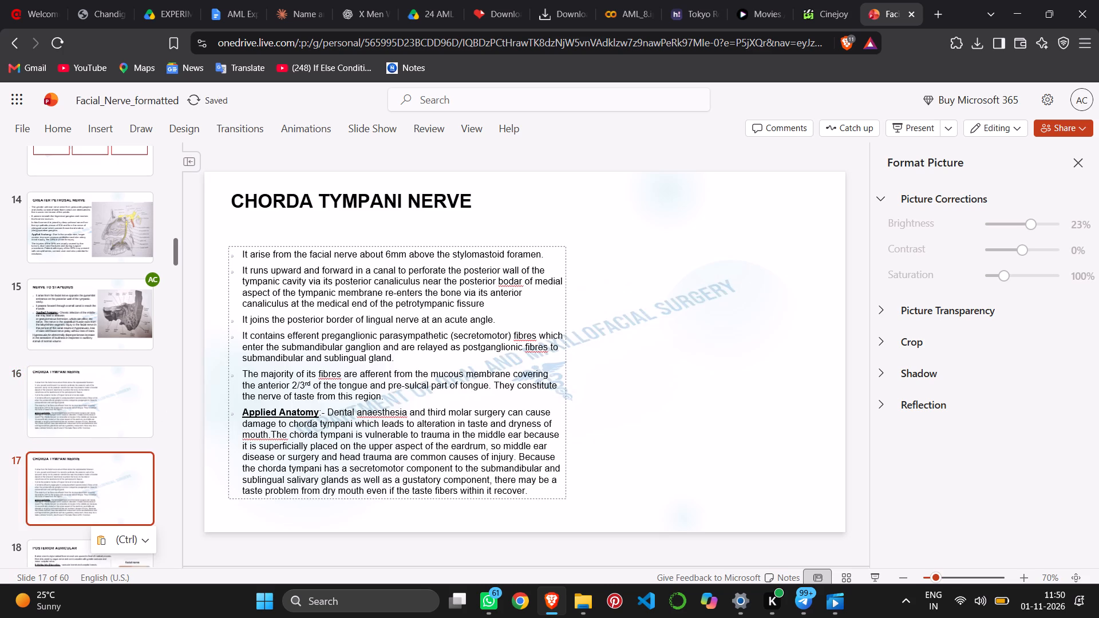
Delete every bullet before Applied Anatomy on the duplicated Chorda Tympani Nerve slide.
left_click(345, 329)
left_click_drag(394, 399, 347, 365)
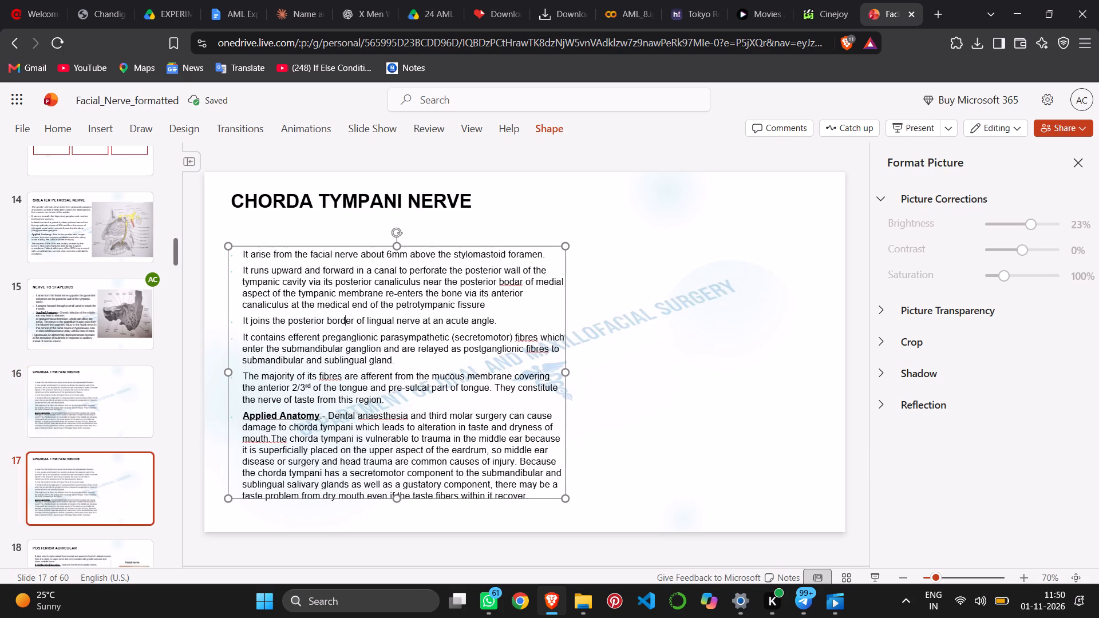
left_click_drag(347, 365, 239, 257)
key("BackSpace")
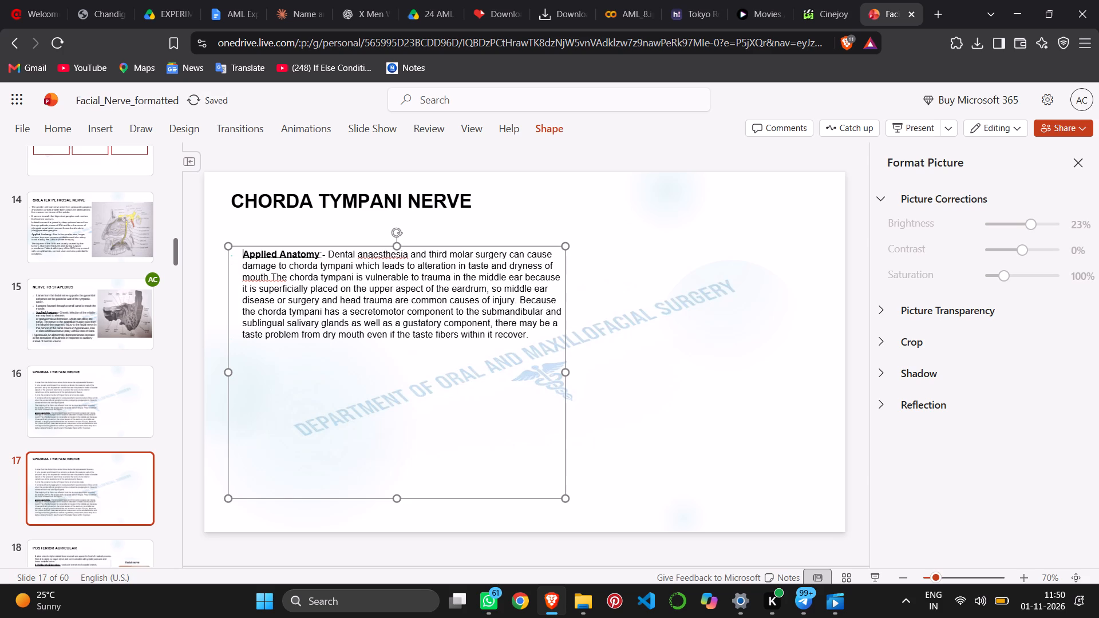
Delete the Applied Anatomy paragraph from the original Chorda Tympani Nerve slide, and check it against the duplicate.
left_click(110, 396)
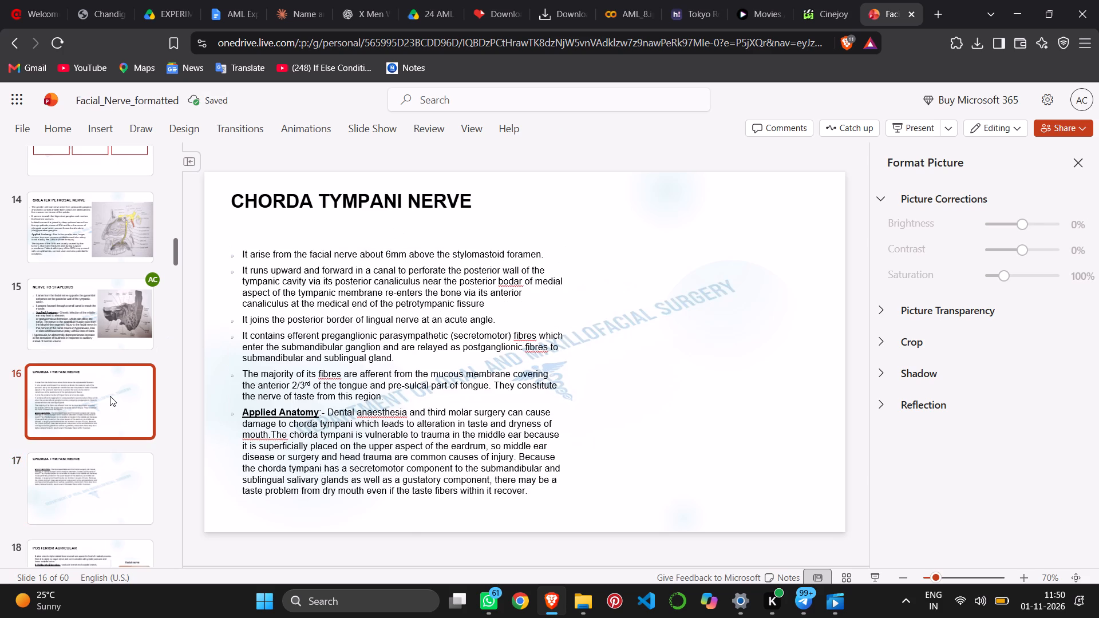
left_click(346, 437)
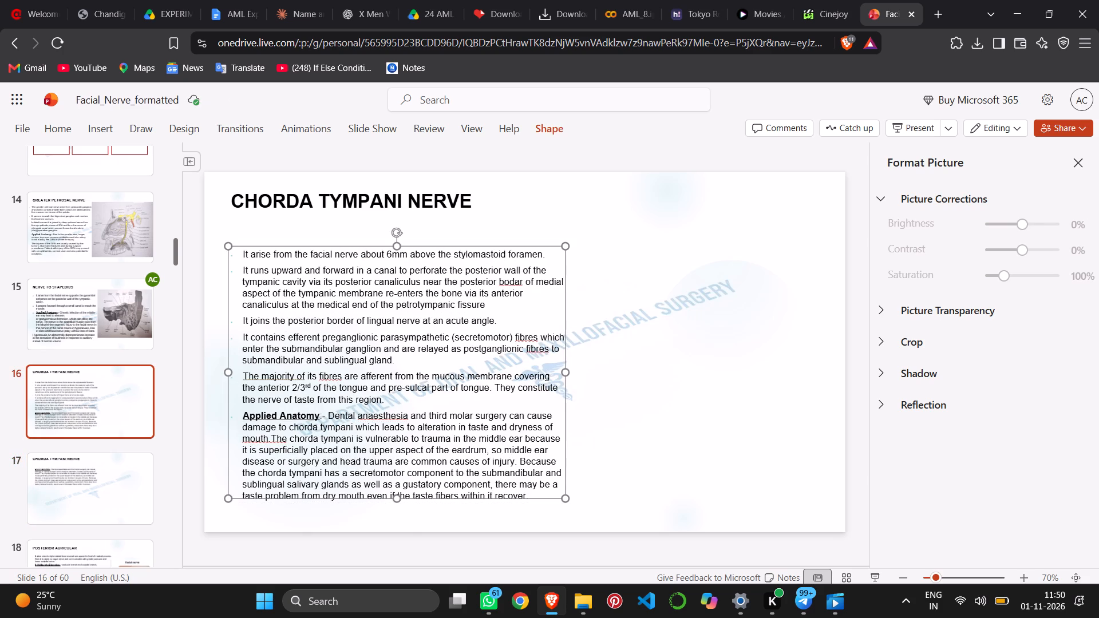
left_click_drag(544, 494, 223, 419)
key("BackSpace")
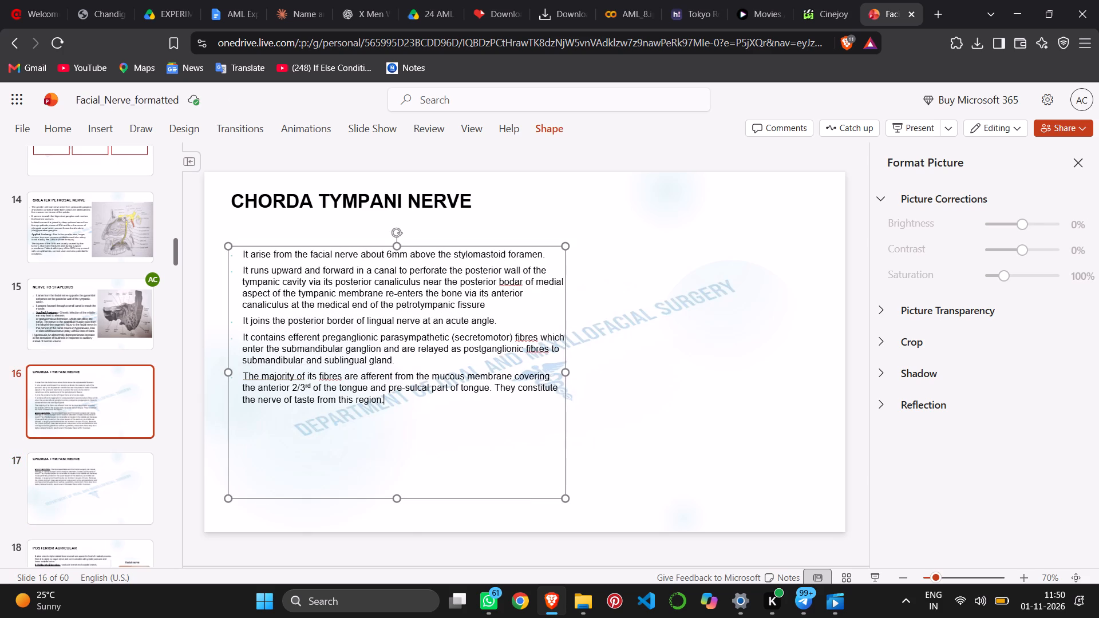
left_click(754, 351)
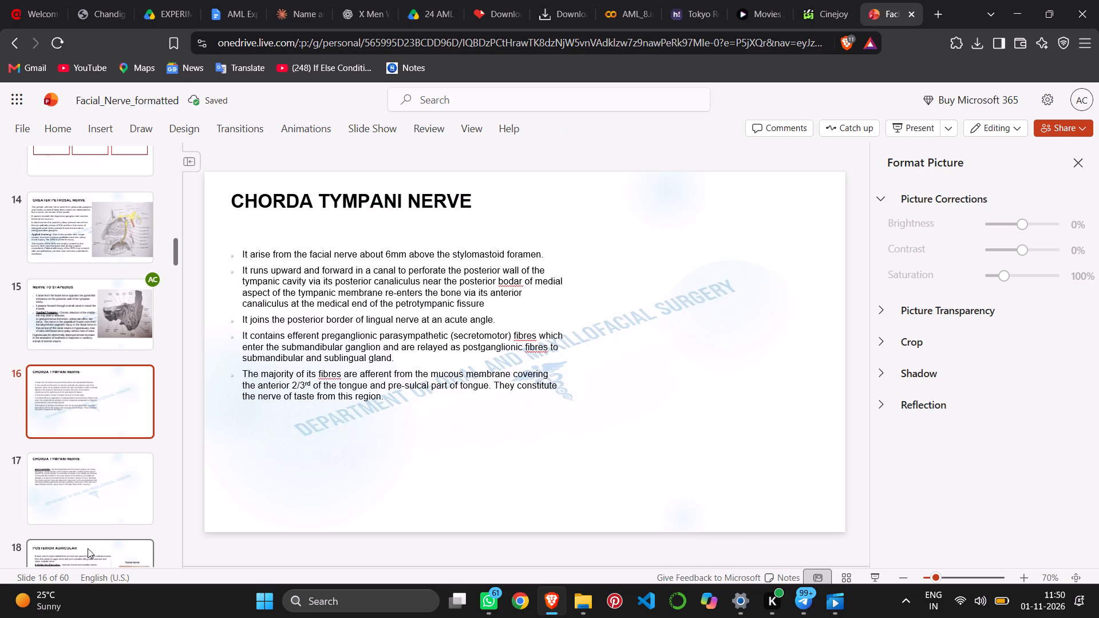
left_click(100, 496)
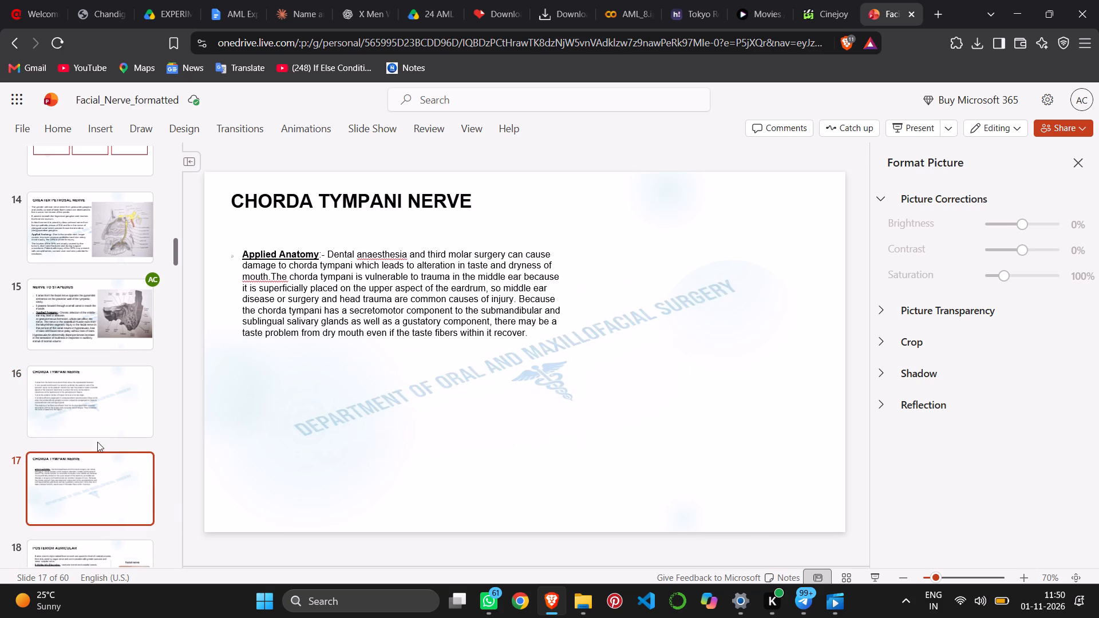
left_click(100, 417)
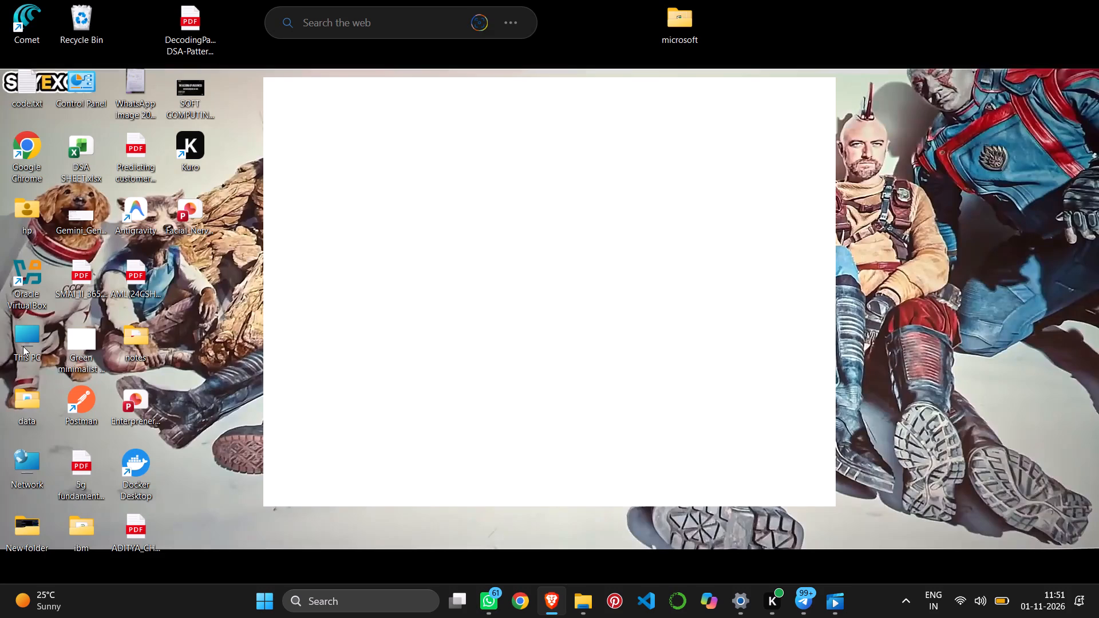
Switch to File Explorer and open the Apple iPhone's internal storage.
double_click(23, 346)
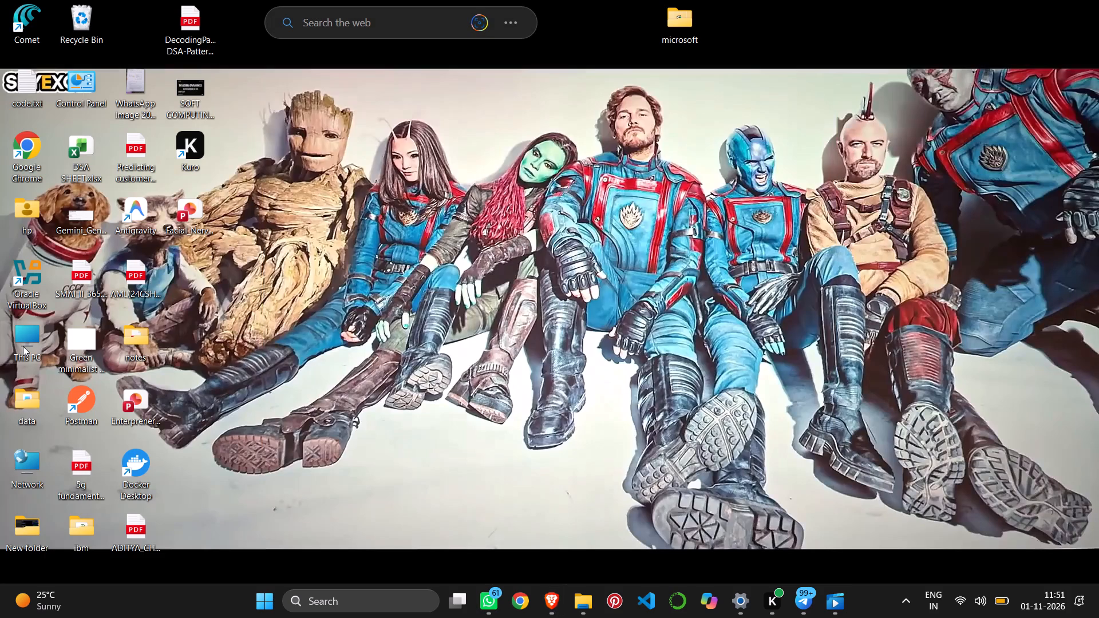
double_click(23, 346)
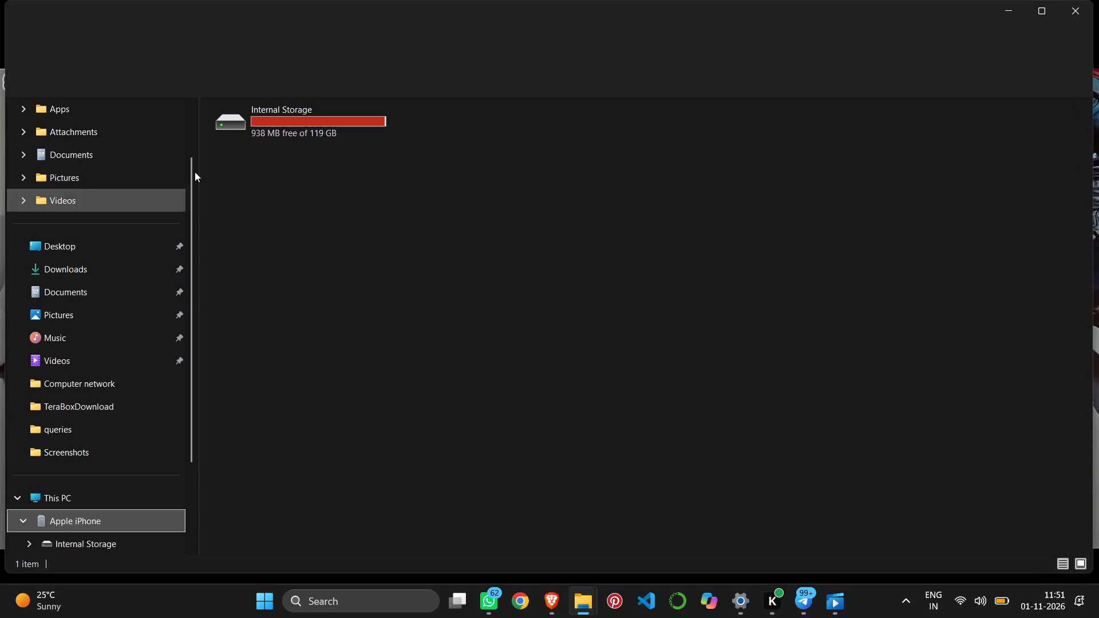
double_click(302, 137)
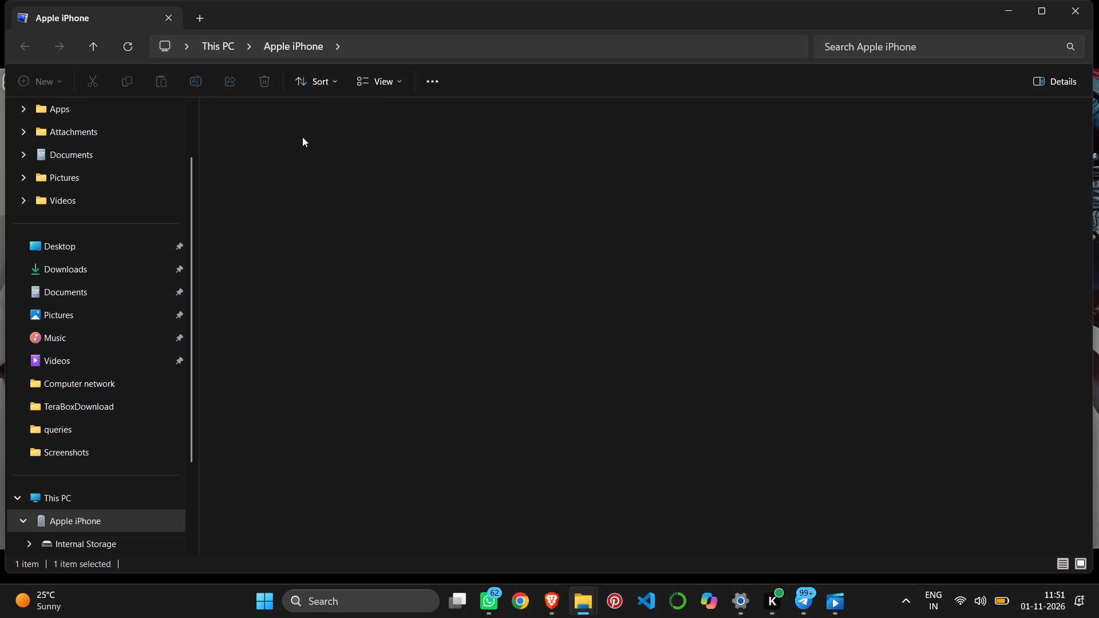
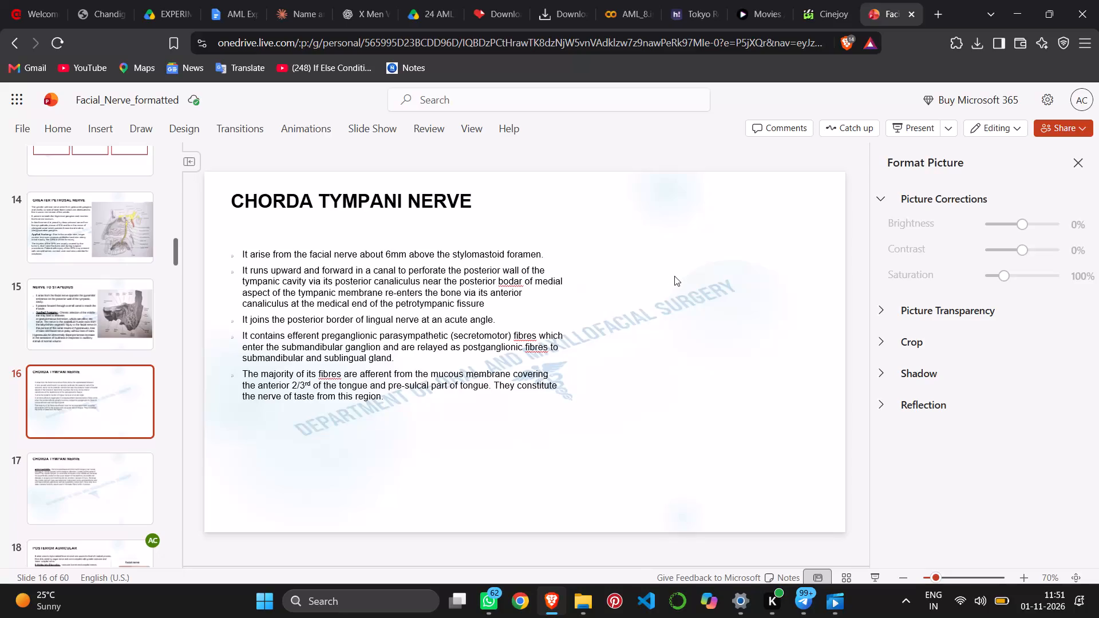
Paste the copied temporal bone section picture onto the Chorda Tympani Nerve slide and place it beside the body text, dismissing the design suggestions.
key("ctrl+v")
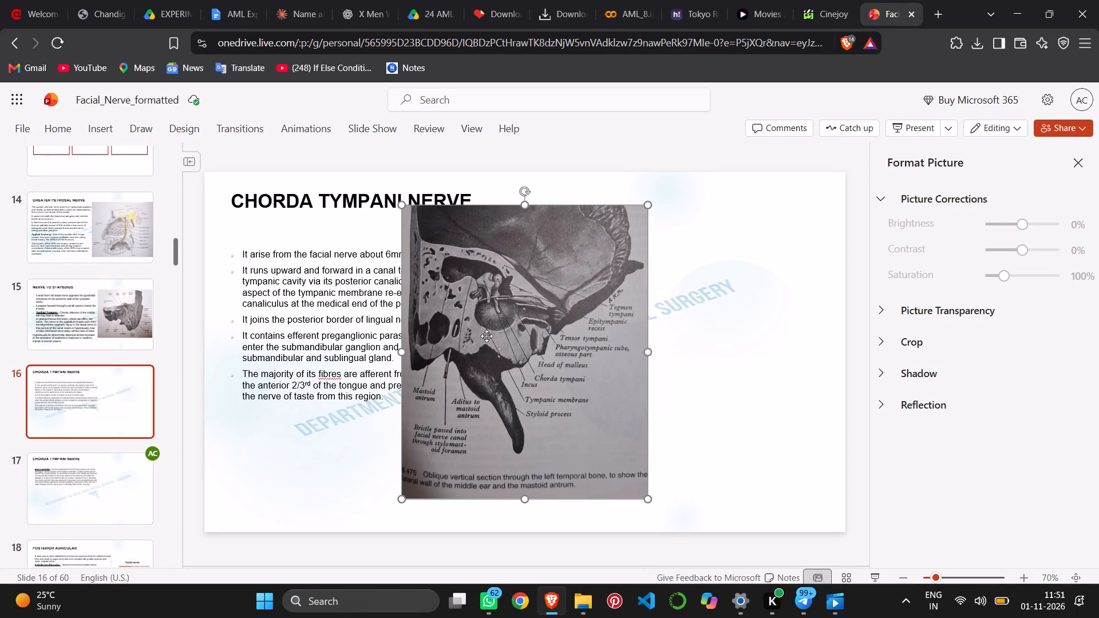
left_click_drag(473, 328, 648, 320)
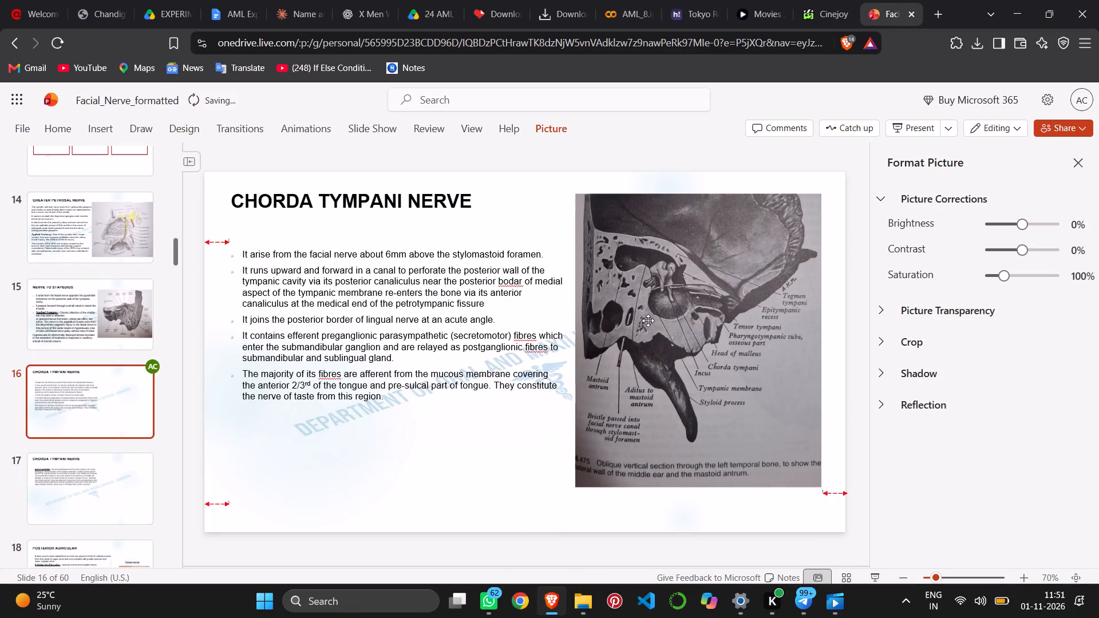
left_click_drag(648, 320, 648, 327)
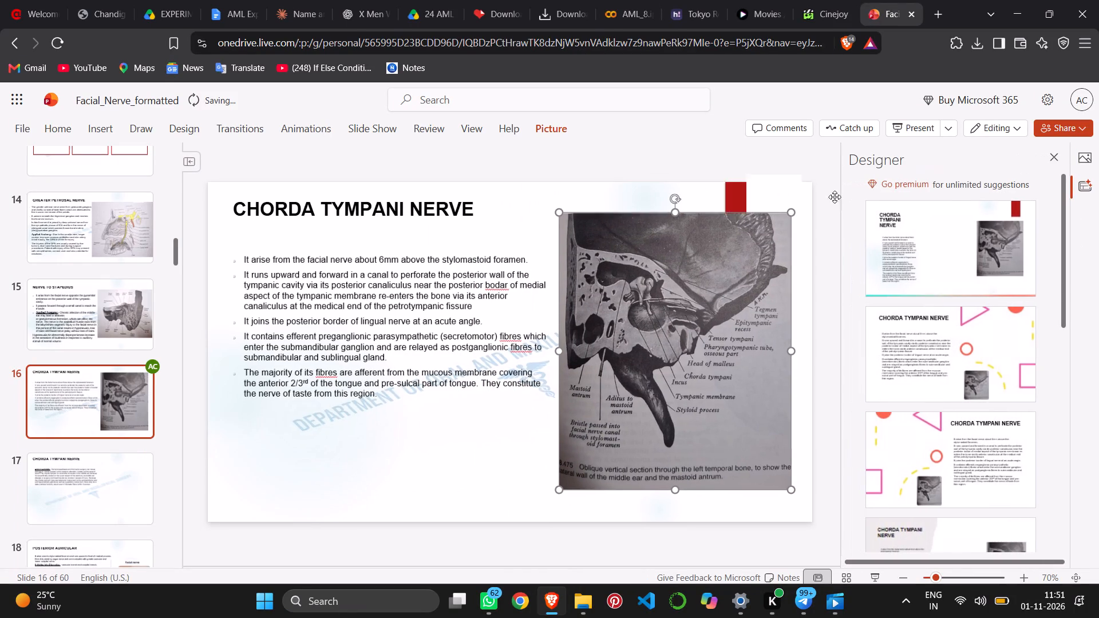
left_click(711, 143)
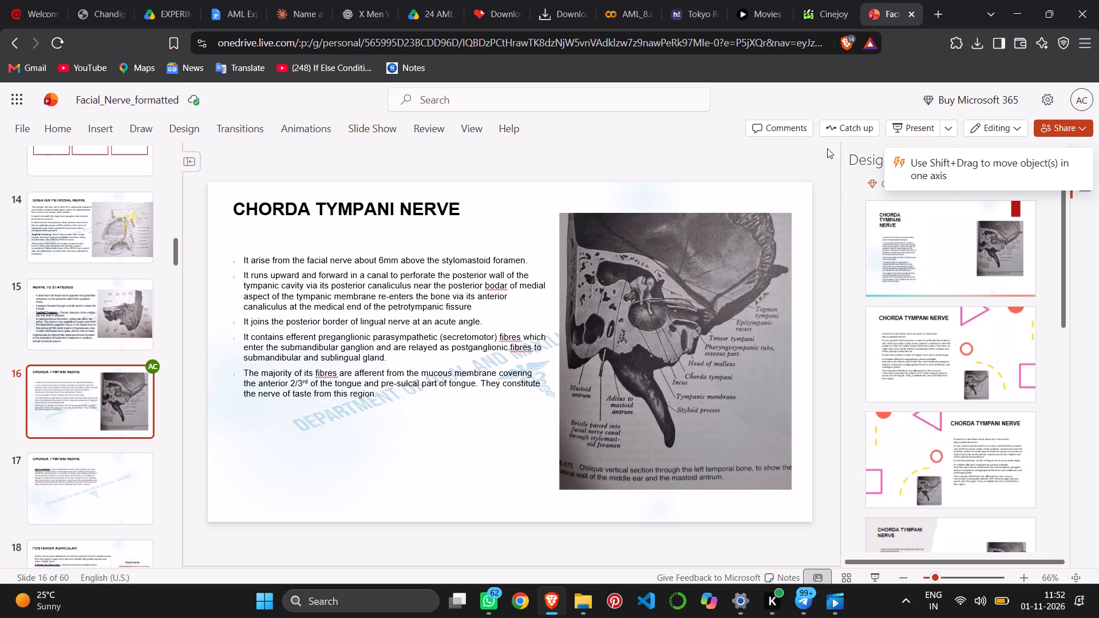
left_click(732, 161)
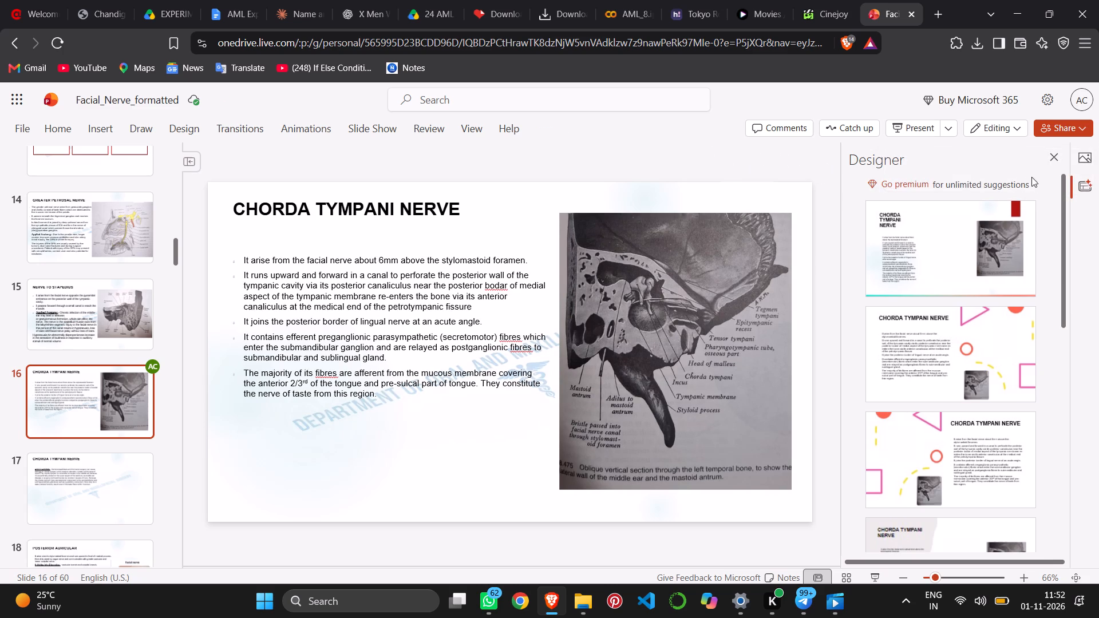
left_click(1057, 156)
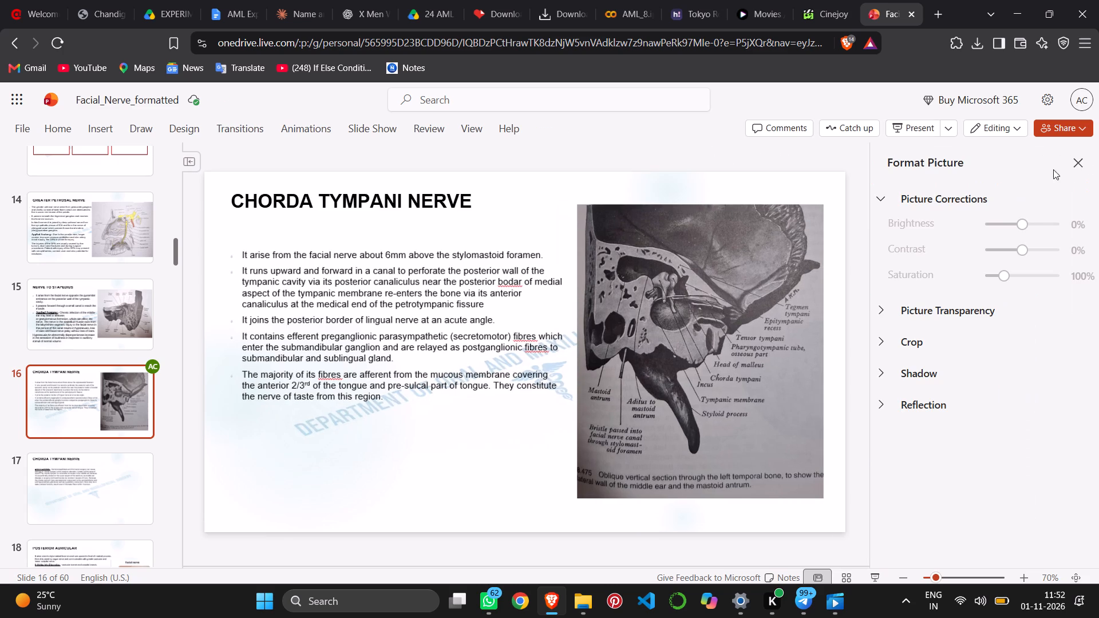
Raise the brightness of the temporal bone picture on the Chorda Tympani Nerve slide to 29%.
left_click(686, 338)
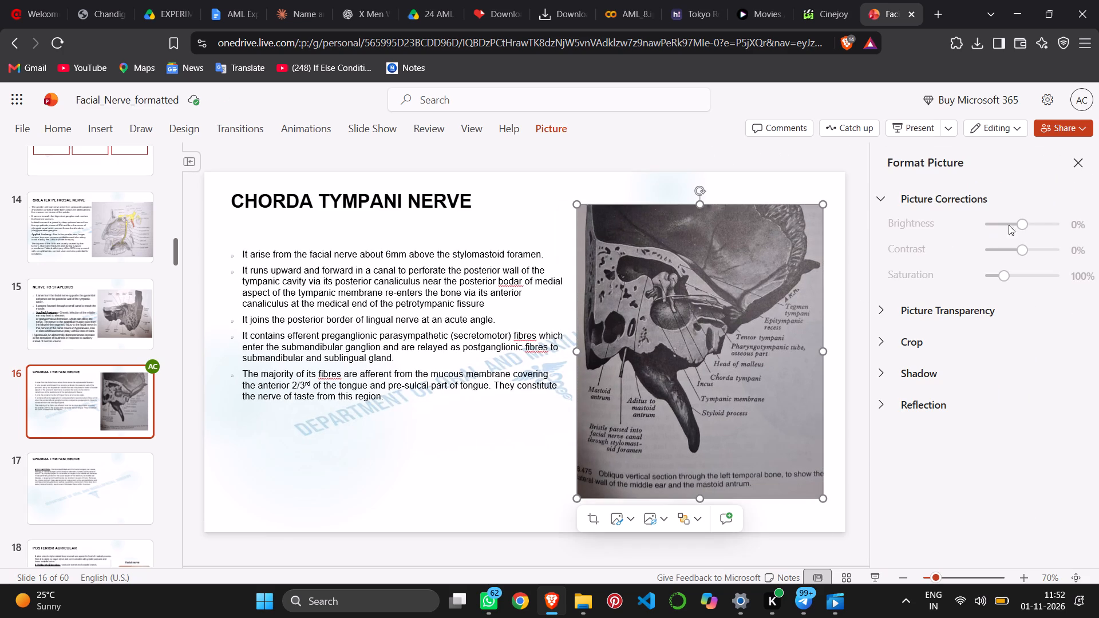
left_click_drag(1023, 224, 1029, 224)
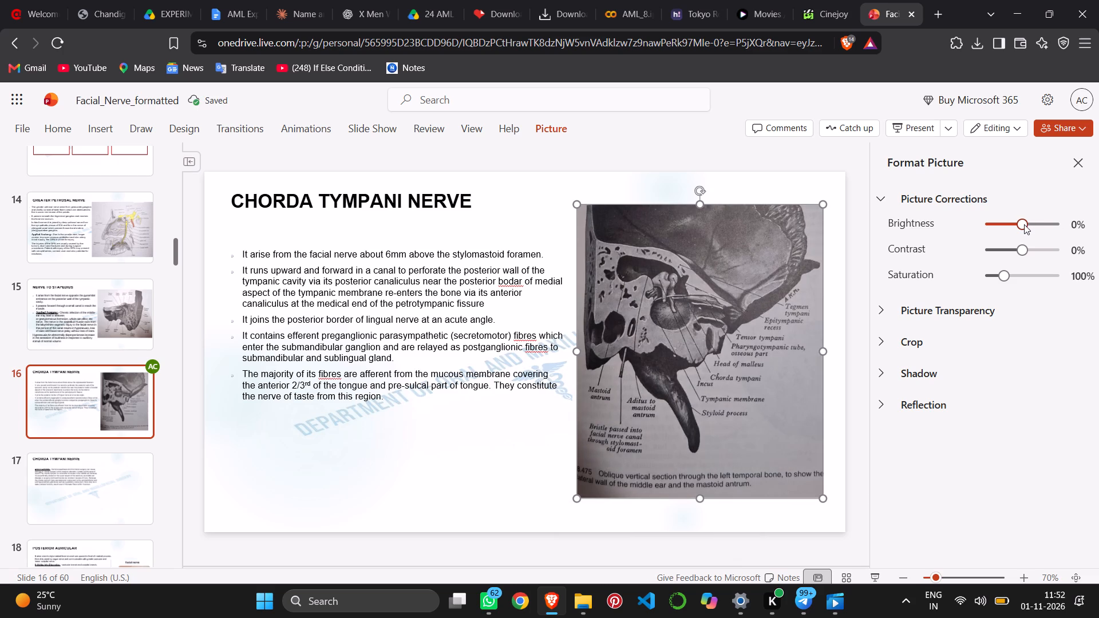
left_click_drag(1024, 224, 1033, 224)
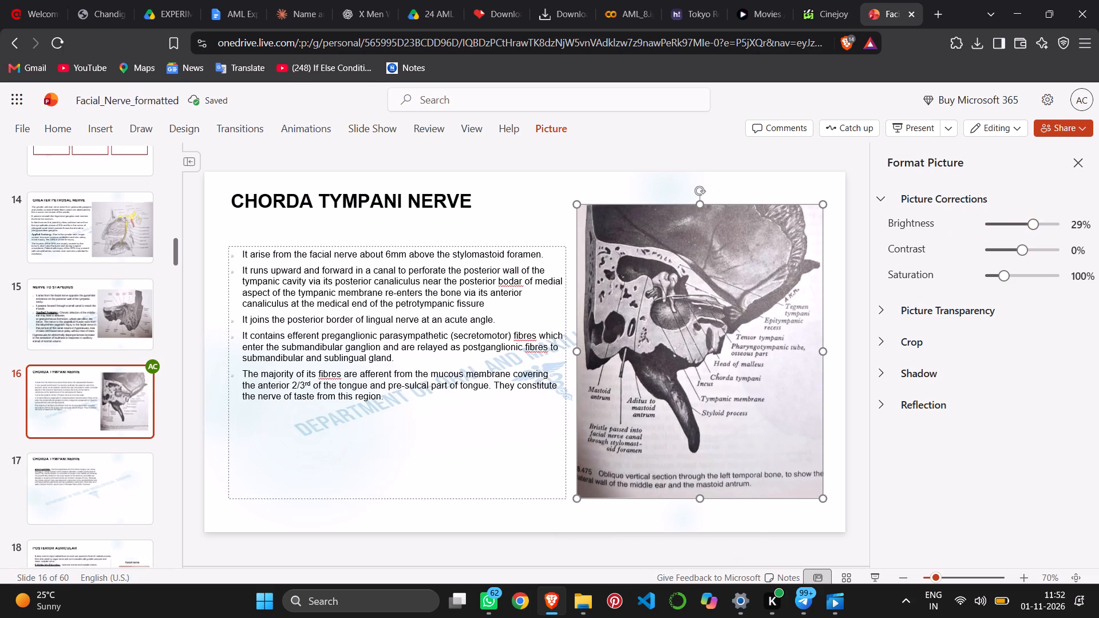
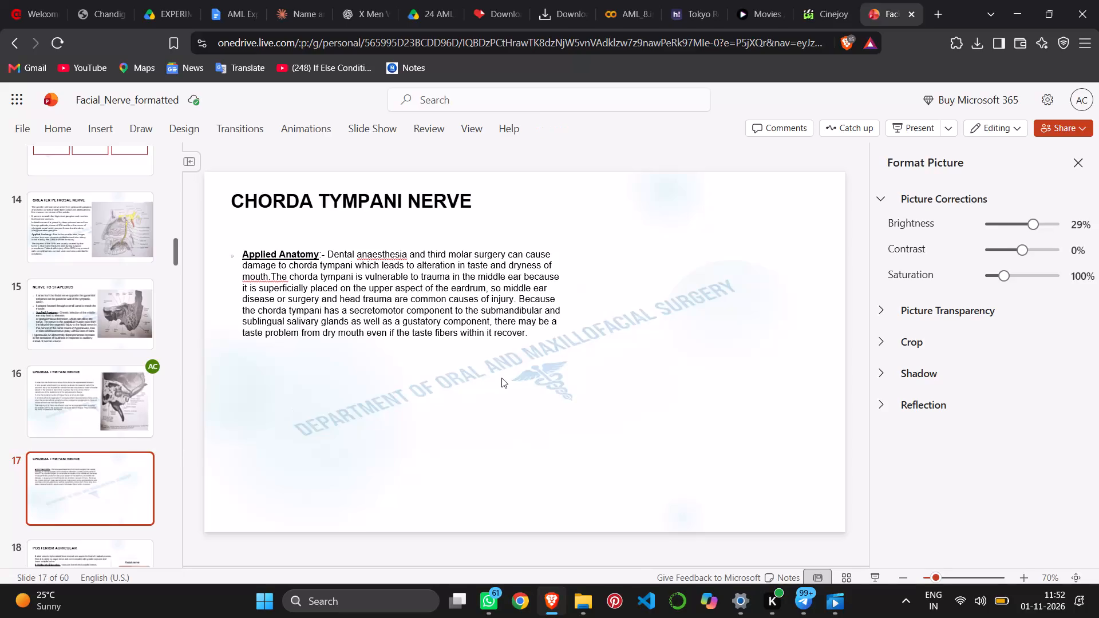
Paste the left tympanic cavity lateral wall picture onto the duplicated Chorda Tympani Nerve slide, enlarge it and place it right of the Applied Anatomy text.
key("ctrl+v")
left_click_drag(538, 355, 693, 374)
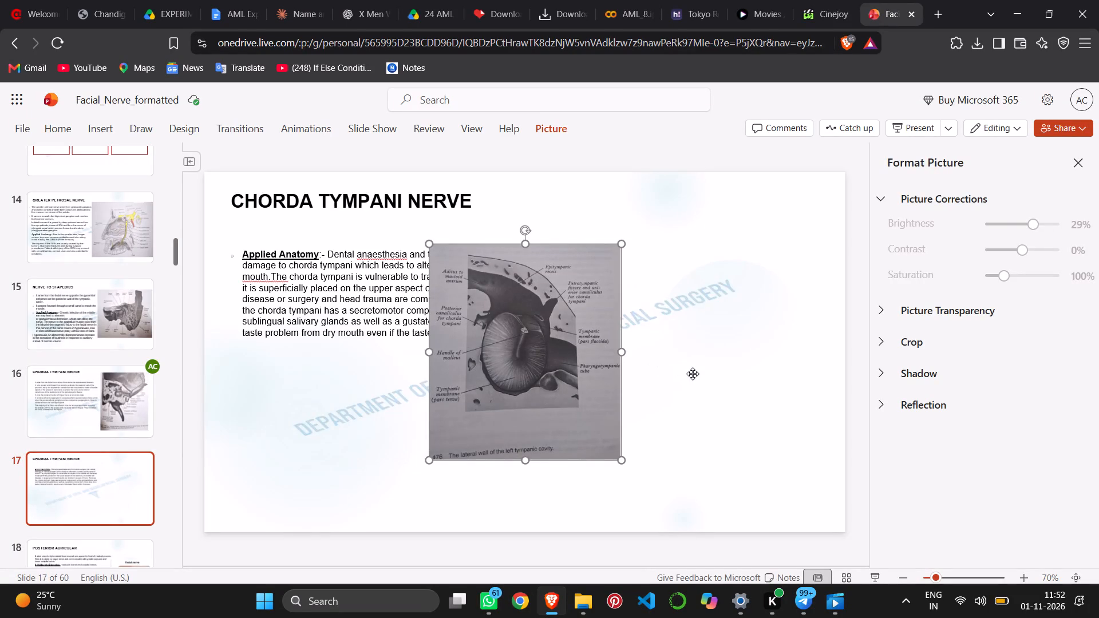
left_click_drag(693, 374, 693, 374)
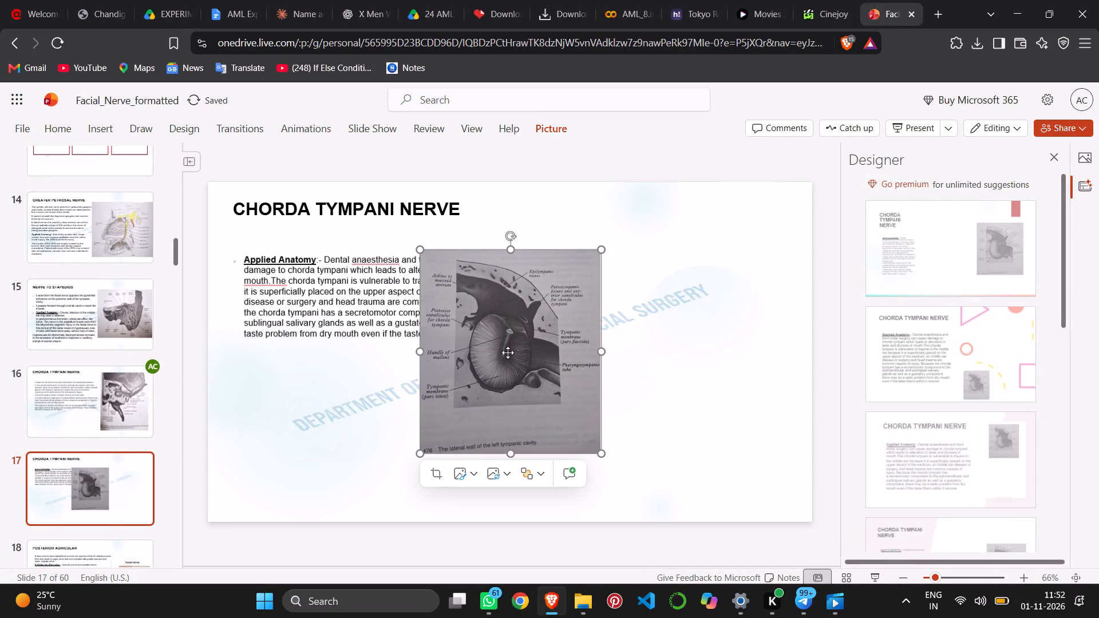
left_click_drag(508, 352, 641, 366)
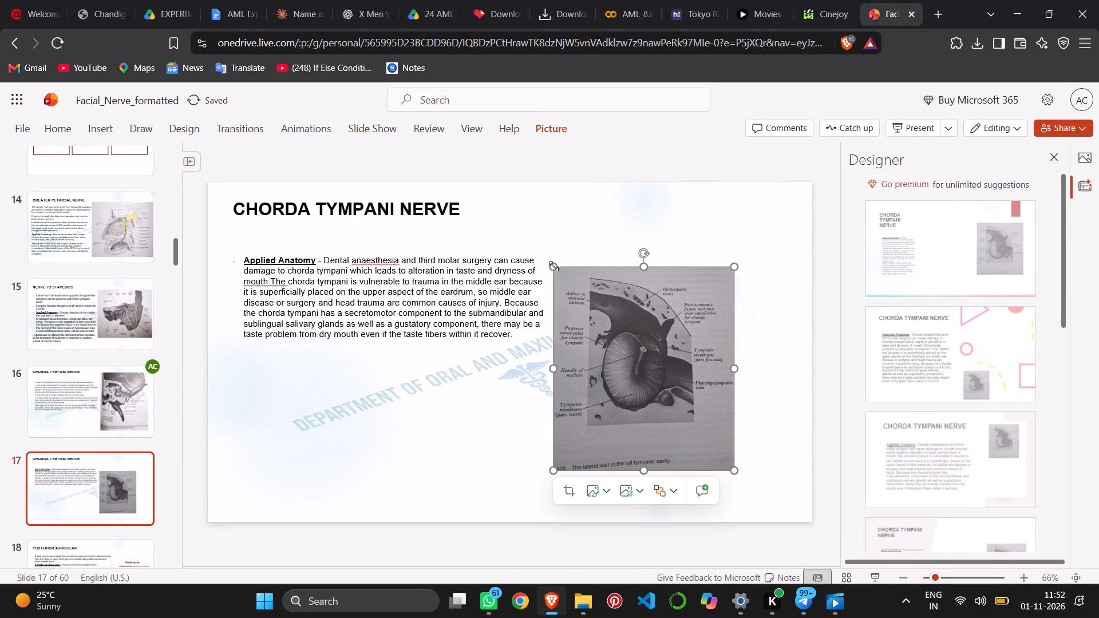
left_click_drag(552, 266, 507, 224)
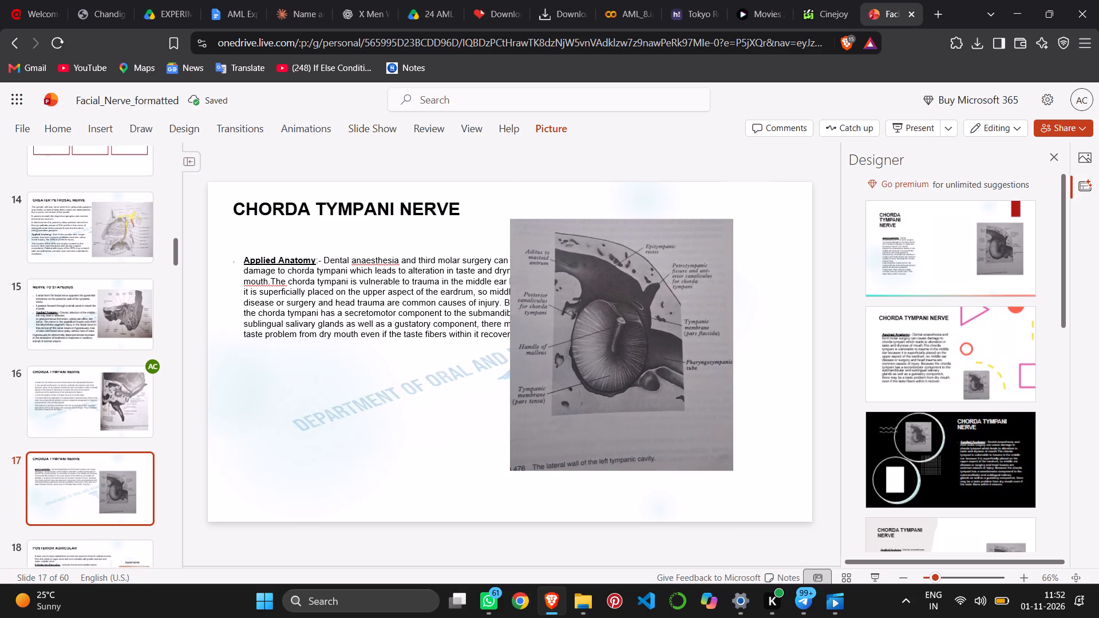
left_click_drag(570, 307, 638, 344)
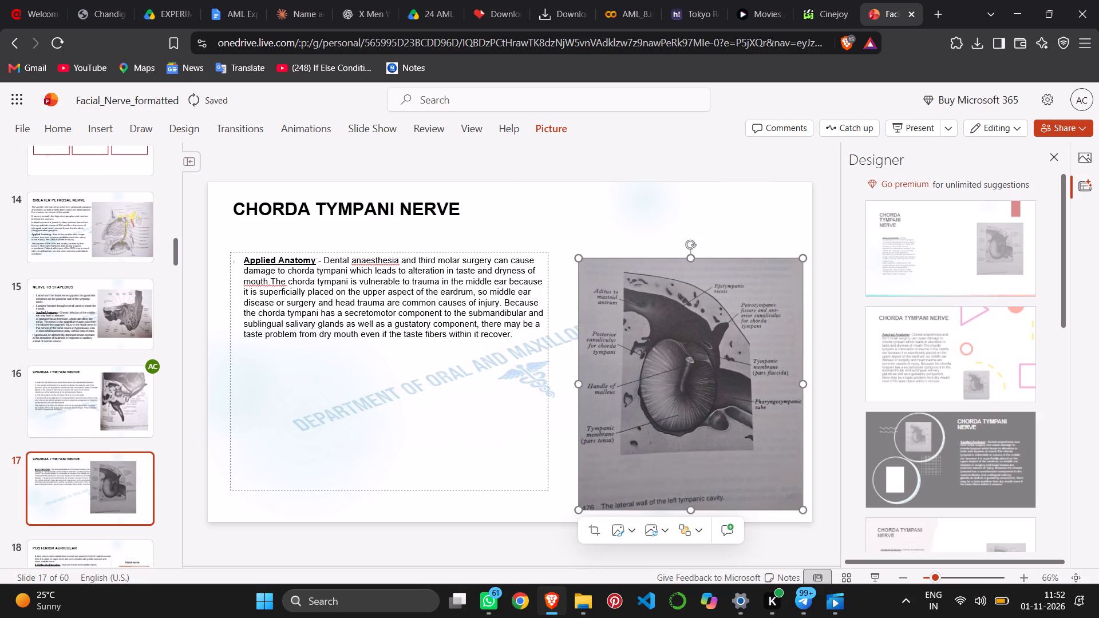
Narrow the Applied Anatomy text box on the duplicated Chorda Tympani Nerve slide from its picture-facing edge.
left_click(441, 289)
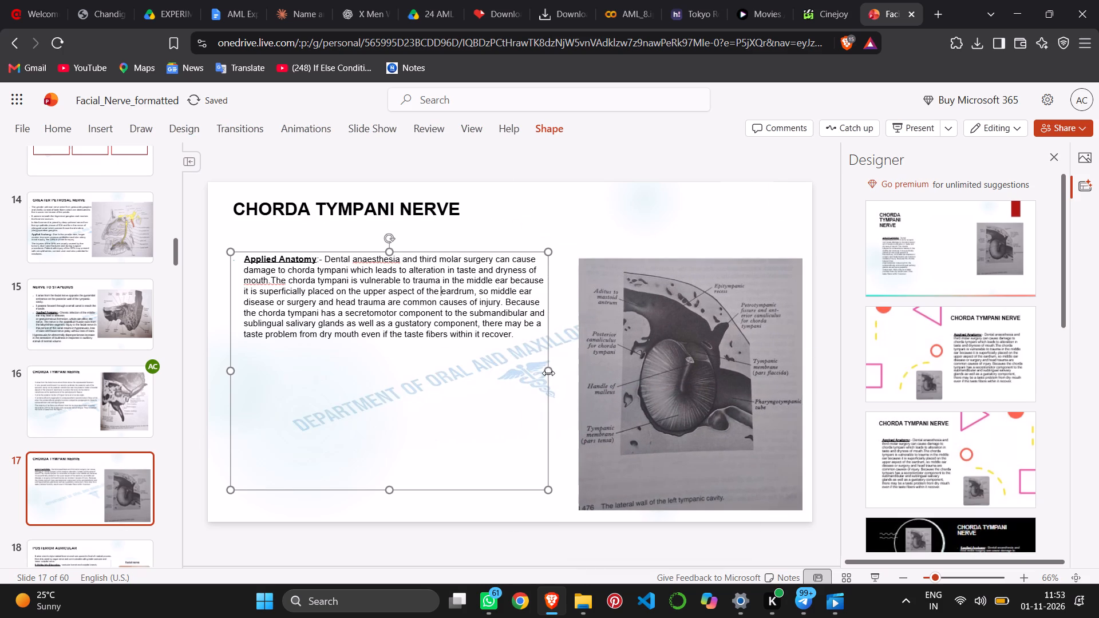
left_click_drag(548, 373, 507, 369)
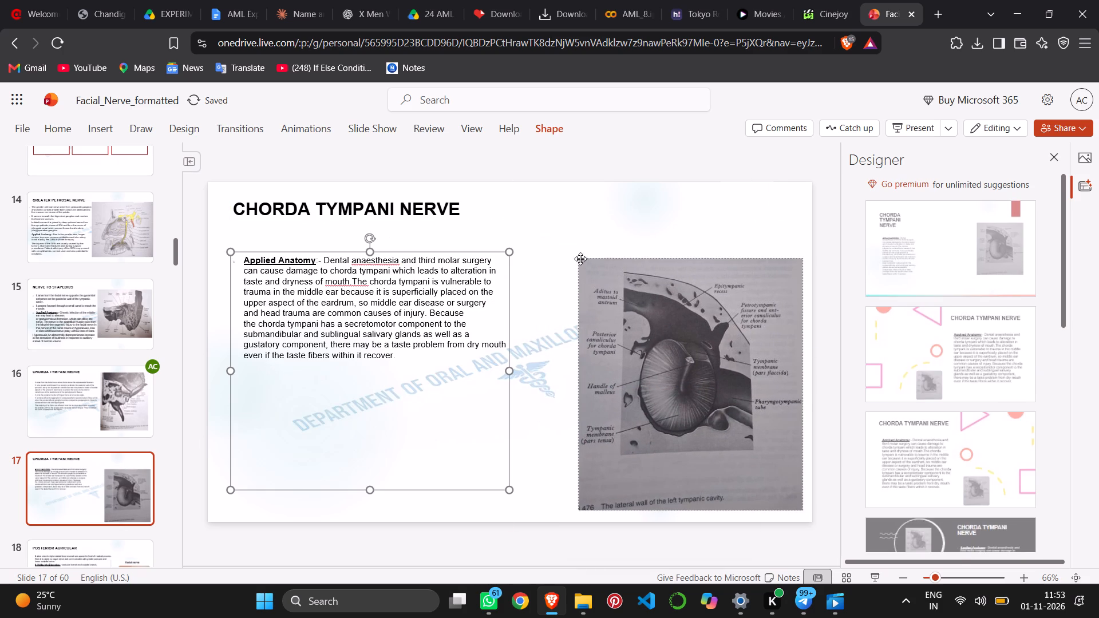
Move the tympanic cavity picture up close beside the narrowed text and enlarge it to nearly reach the slide's bottom edge.
left_click(599, 286)
left_click_drag(621, 314, 572, 275)
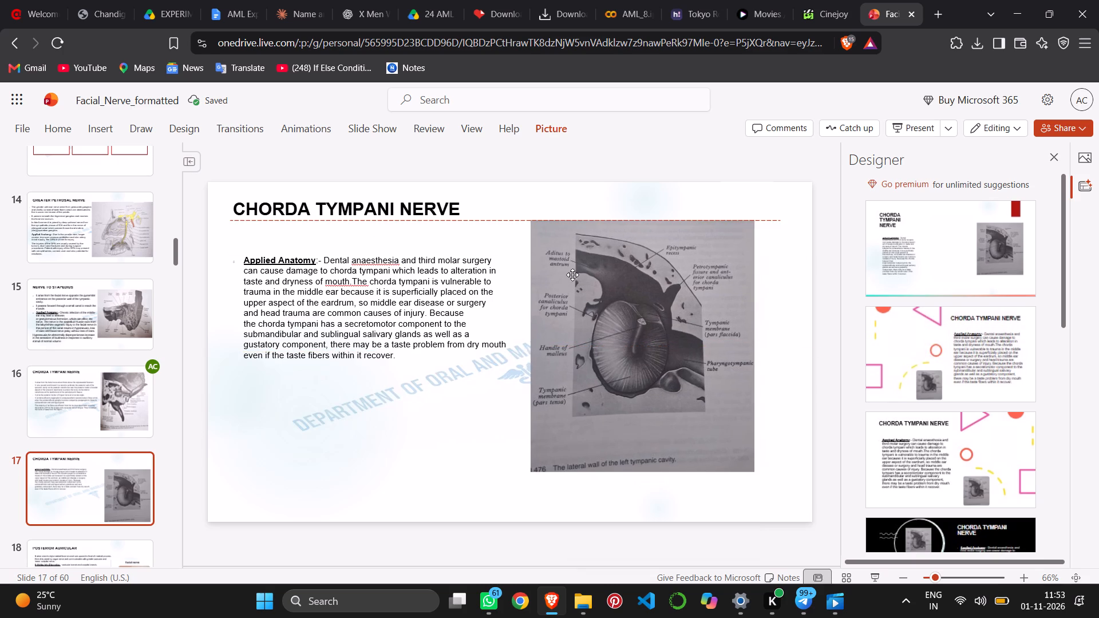
left_click_drag(572, 275, 566, 267)
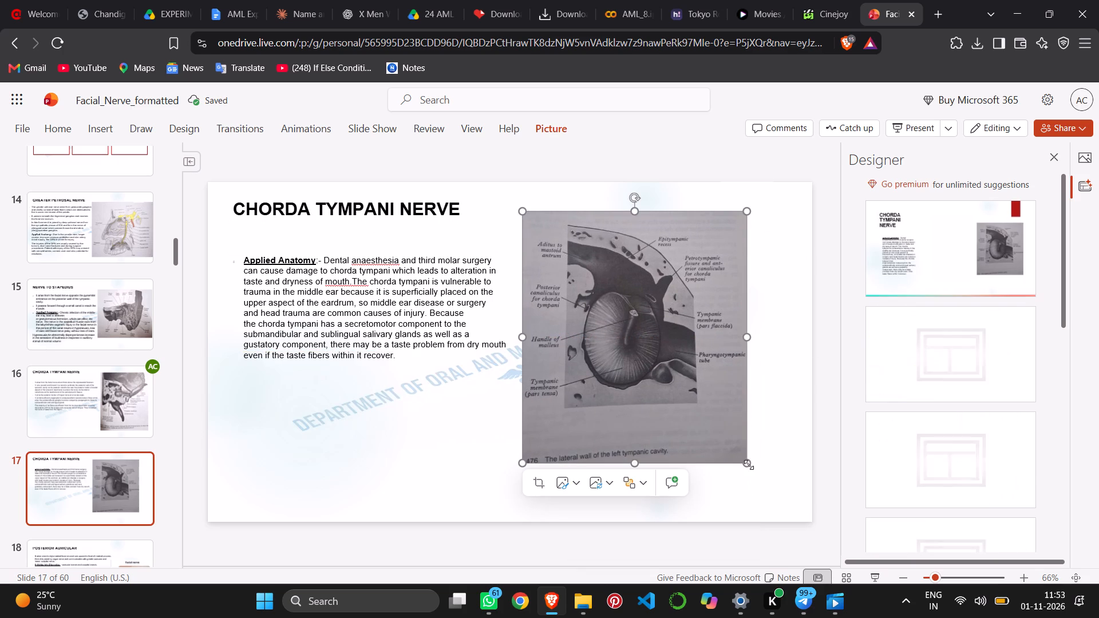
left_click_drag(749, 465, 796, 504)
Close the design suggestions and set the tympanic cavity picture's brightness to 27%.
left_click(624, 377)
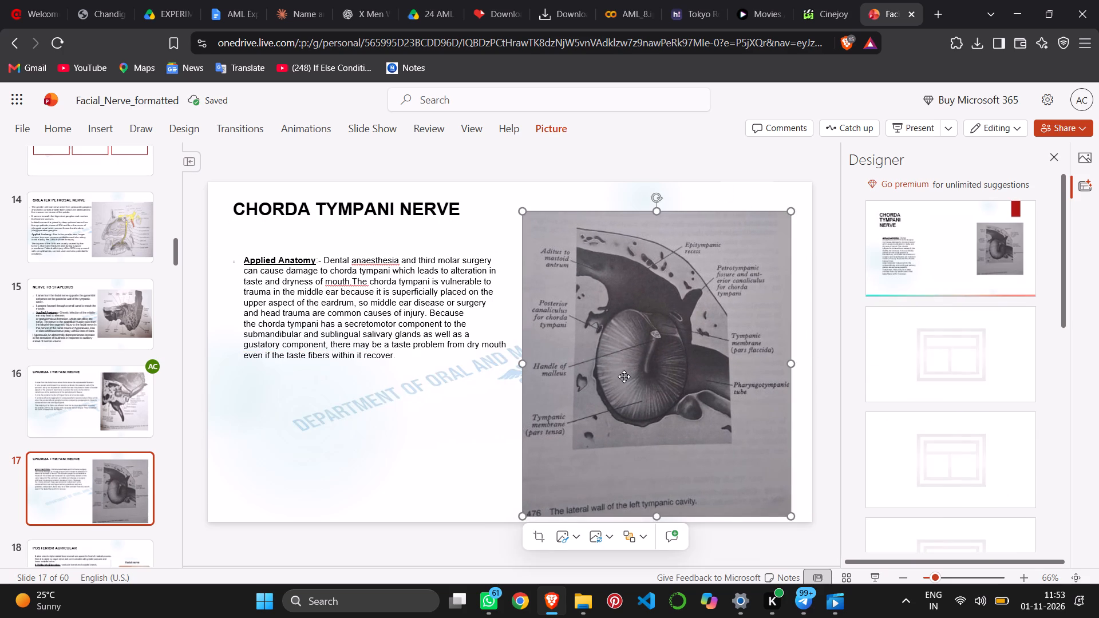
left_click(1049, 160)
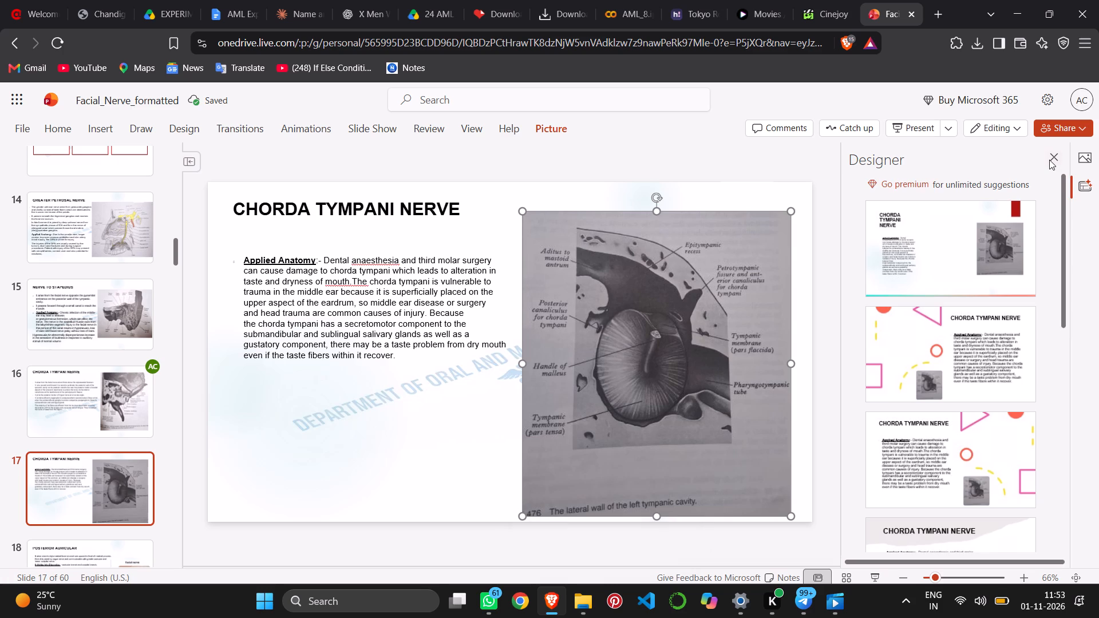
left_click_drag(1021, 230, 1033, 230)
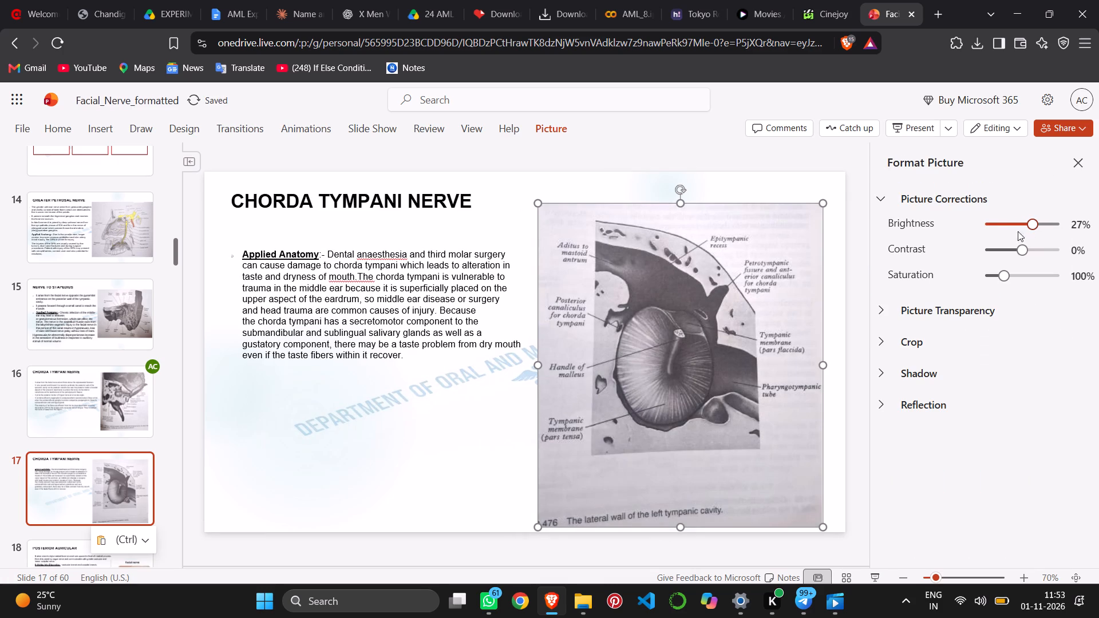
left_click(650, 137)
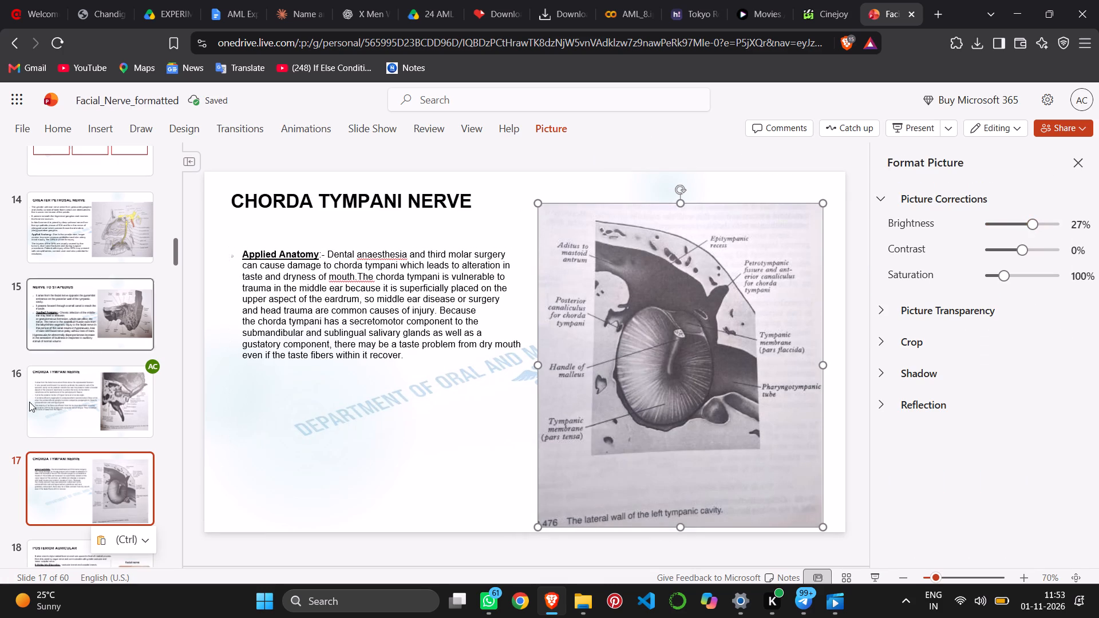
Look through the slides after Chorda Tympani Nerve, as far as the Marginal Mandibular and Cervical Branch slides.
scroll(68, 422, "down", 2)
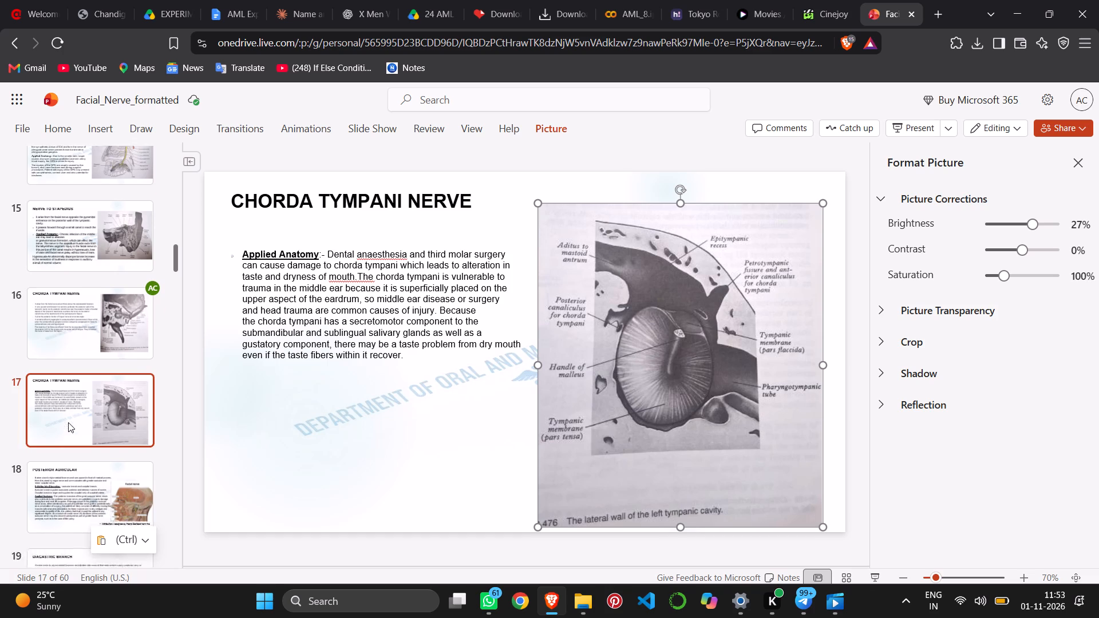
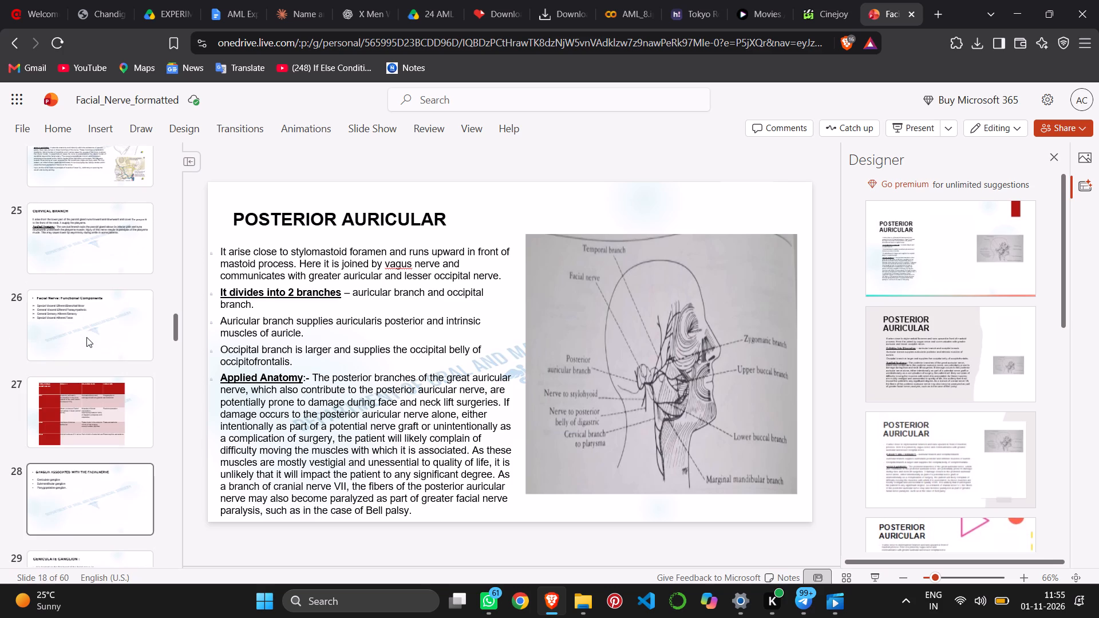
scroll(86, 337, "down", 4)
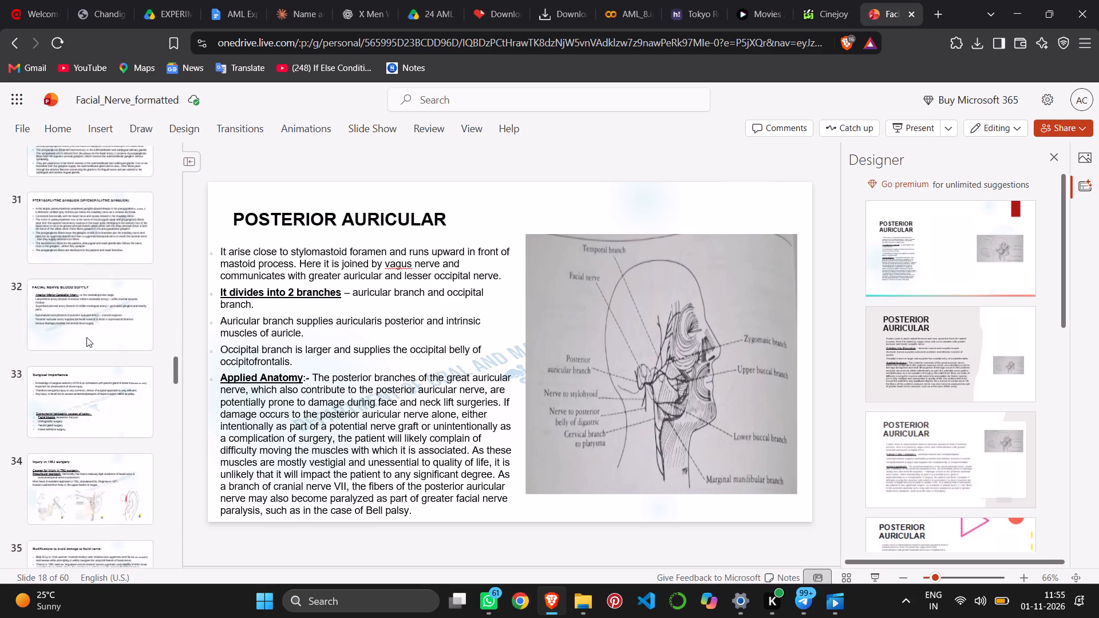
scroll(86, 337, "down", 10)
scroll(86, 337, "up", 6)
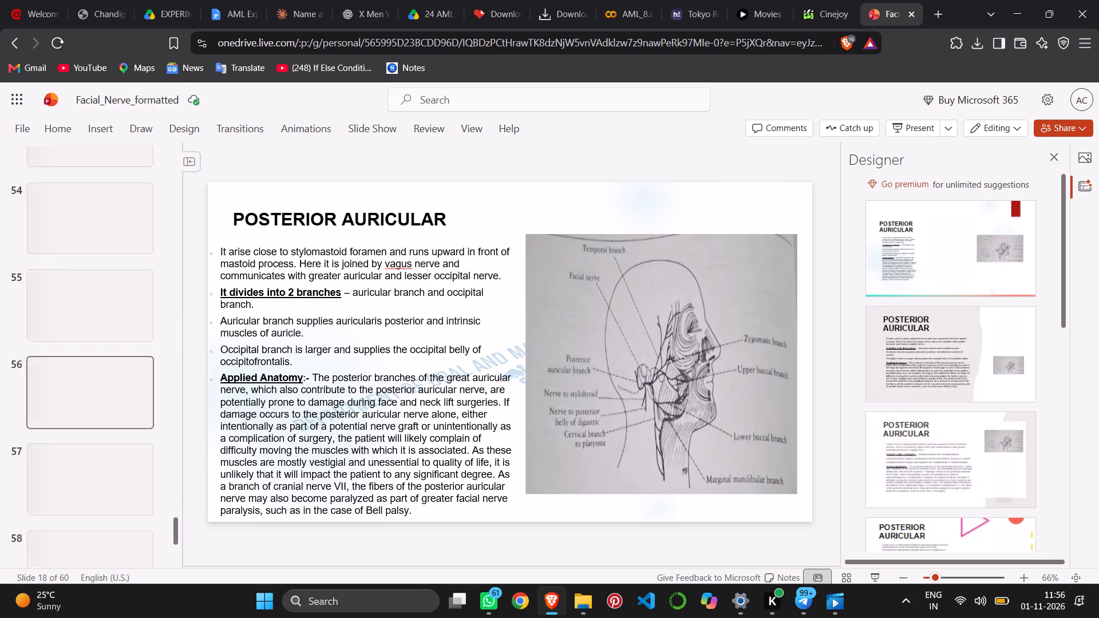
scroll(86, 337, "up", 12)
scroll(86, 337, "down", 1)
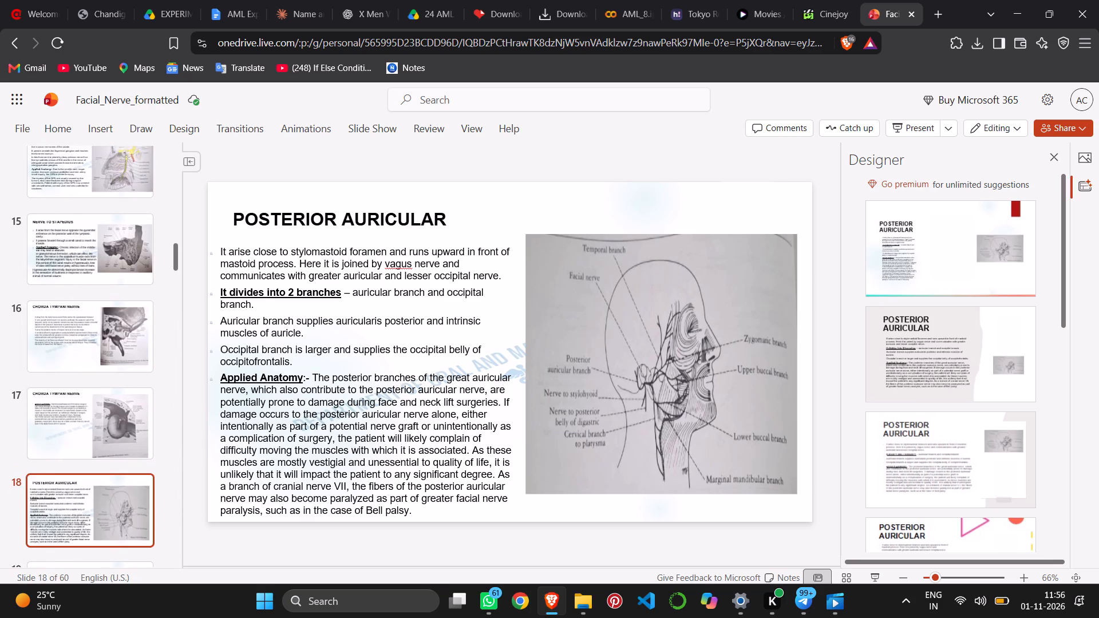
scroll(86, 337, "down", 1)
scroll(86, 337, "up", 9)
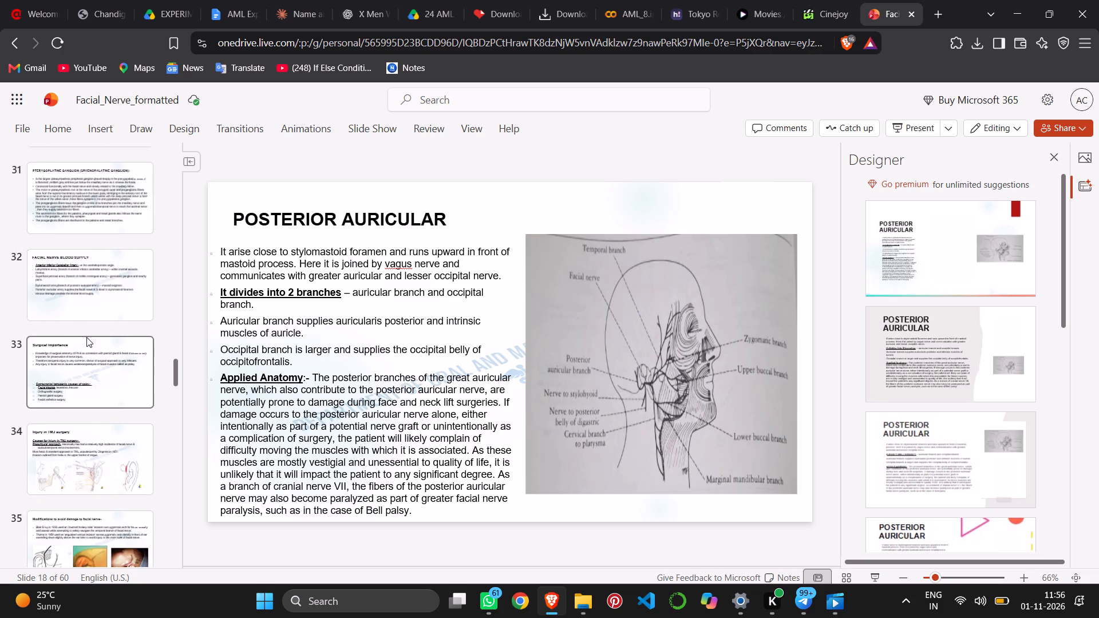
scroll(86, 337, "up", 3)
scroll(86, 337, "down", 5)
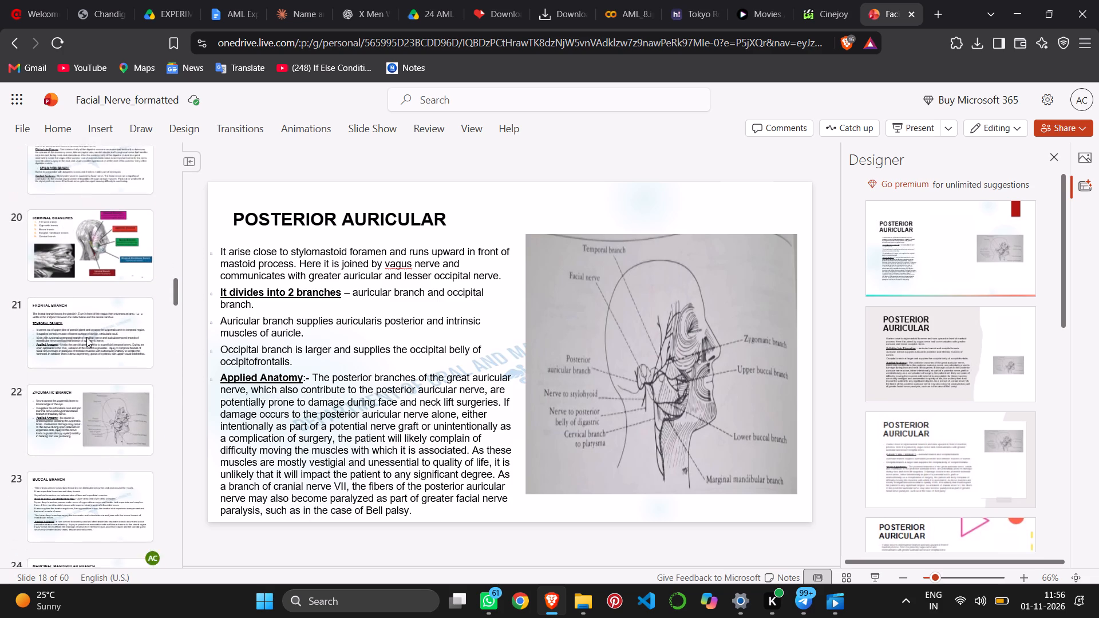
scroll(86, 337, "down", 2)
left_click(106, 523)
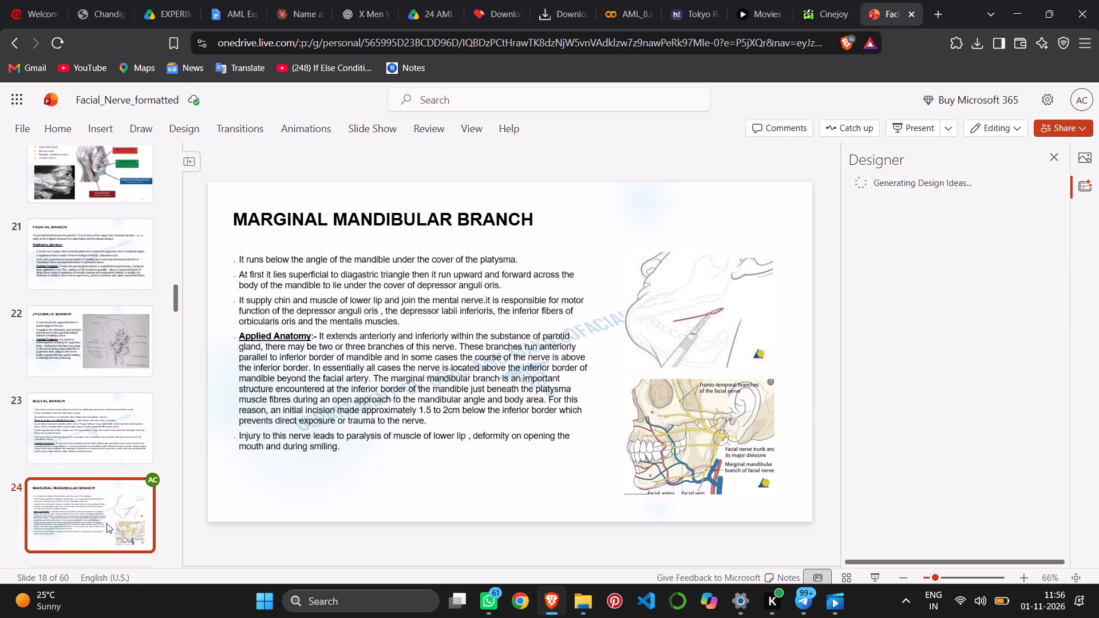
left_click(106, 523)
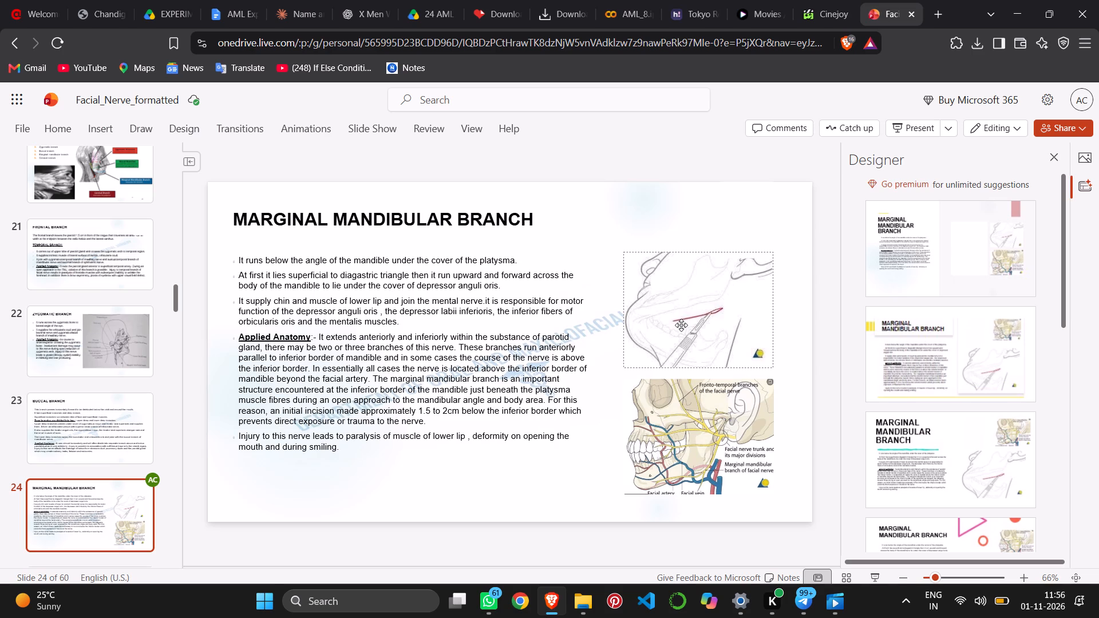
Move the jaw incision drawing and the skull nerve diagram slightly higher on the Marginal Mandibular Branch slide, keeping them stacked beside the text.
left_click_drag(687, 309, 686, 256)
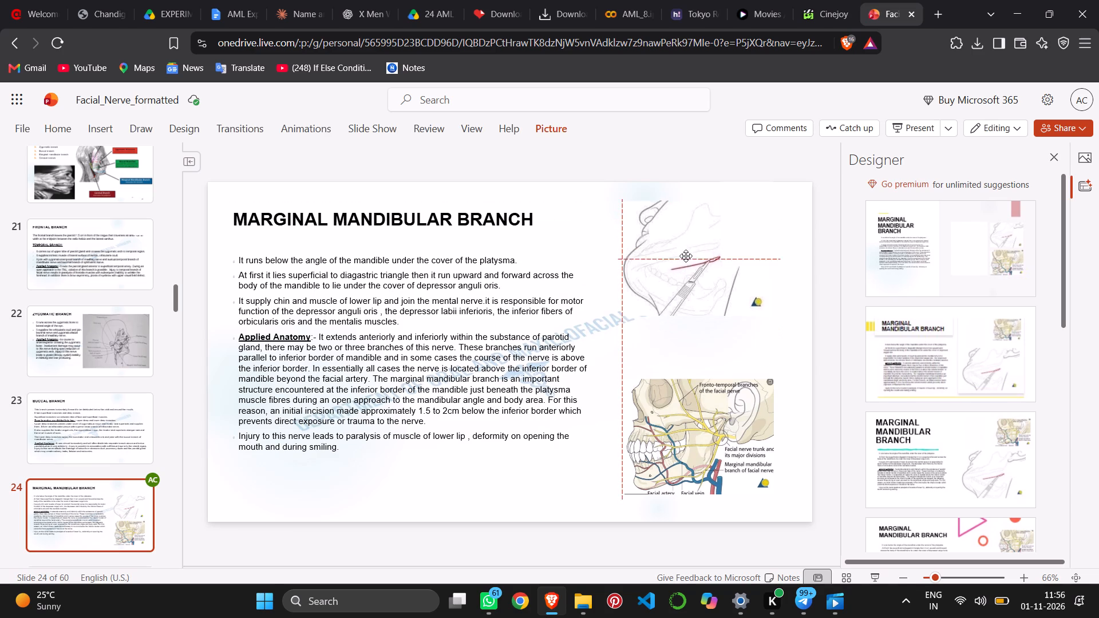
left_click_drag(686, 256, 689, 273)
left_click_drag(681, 433, 681, 423)
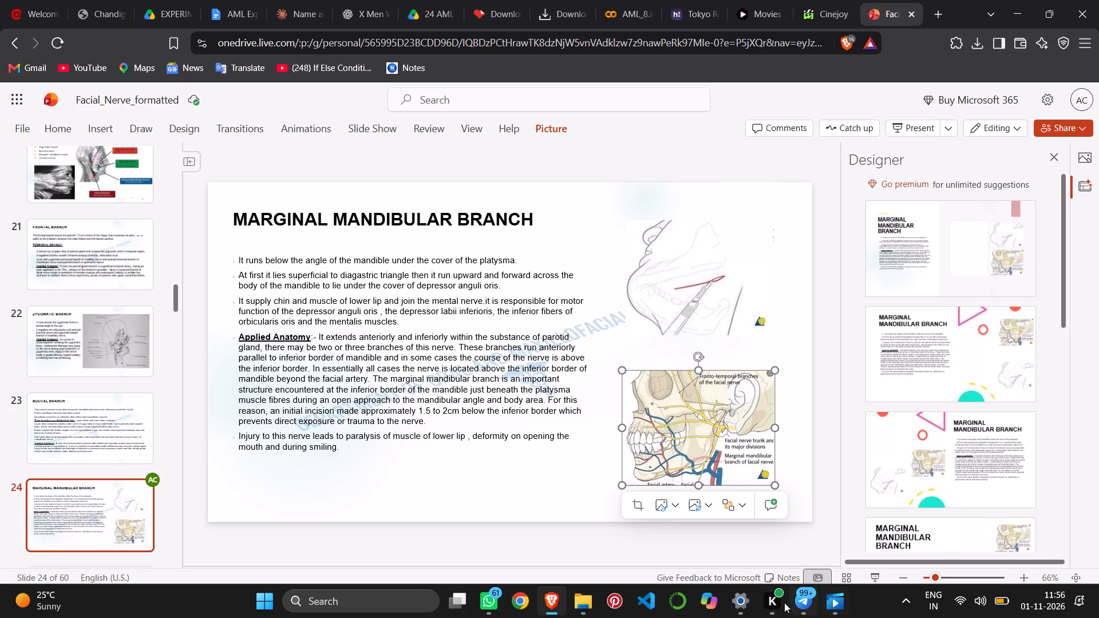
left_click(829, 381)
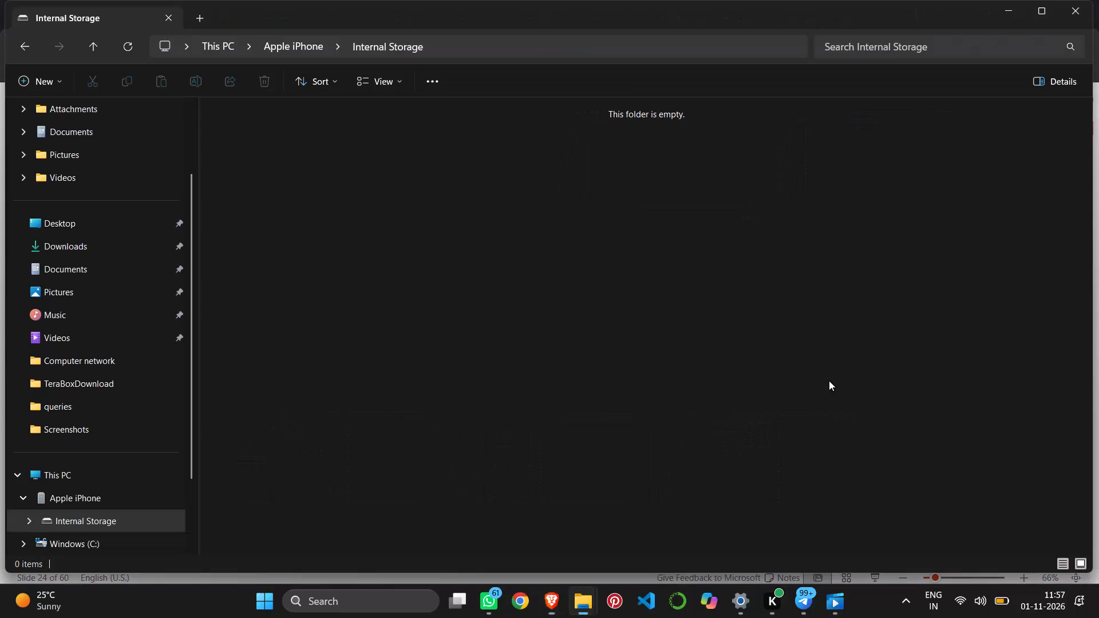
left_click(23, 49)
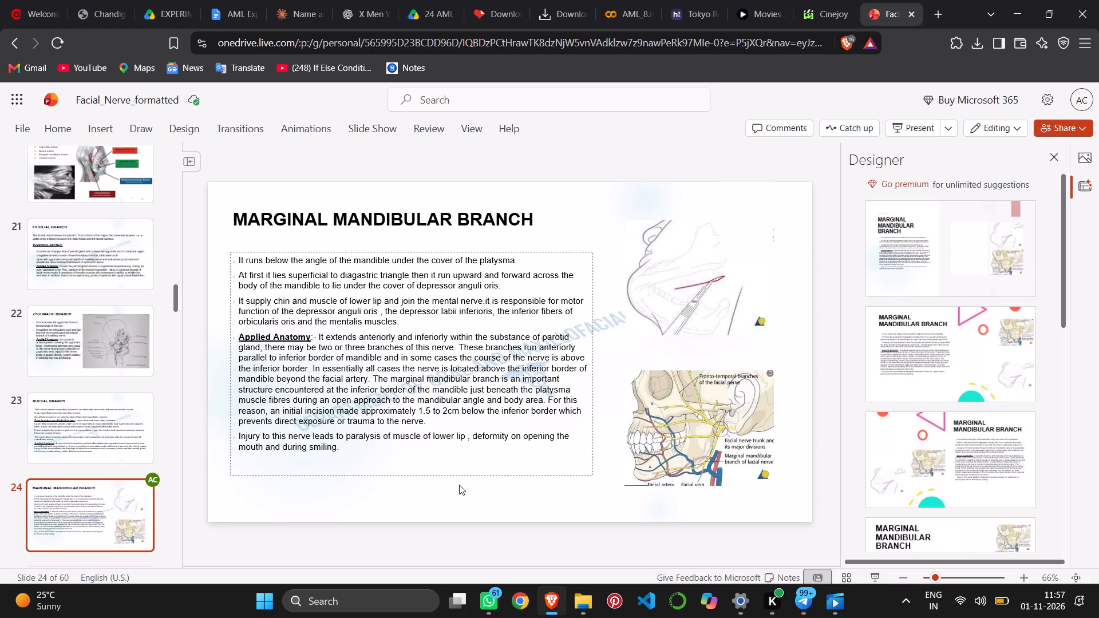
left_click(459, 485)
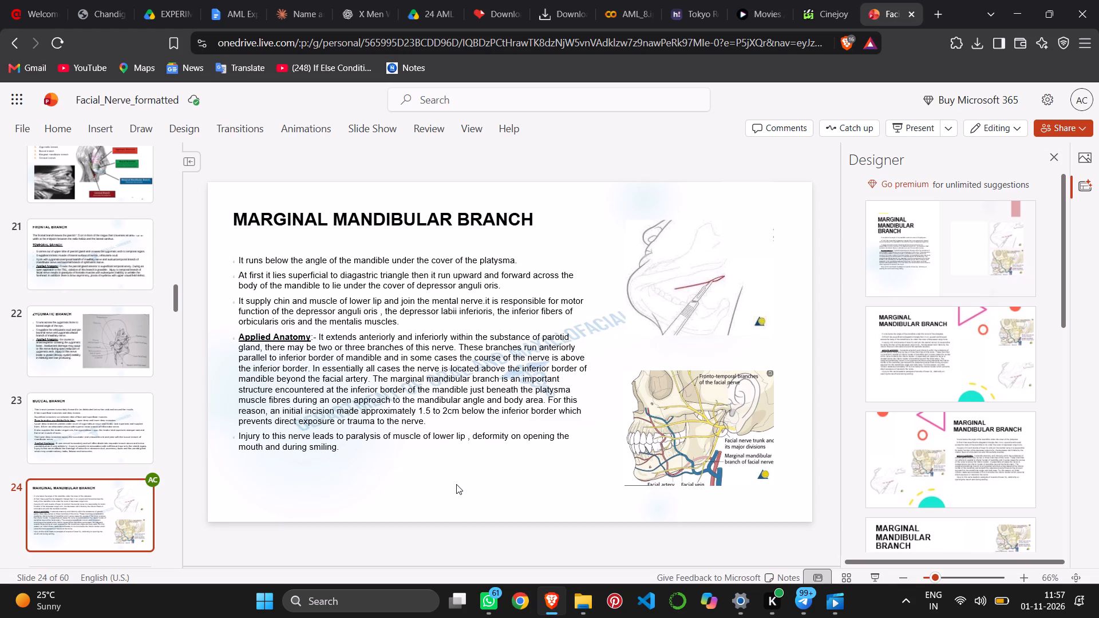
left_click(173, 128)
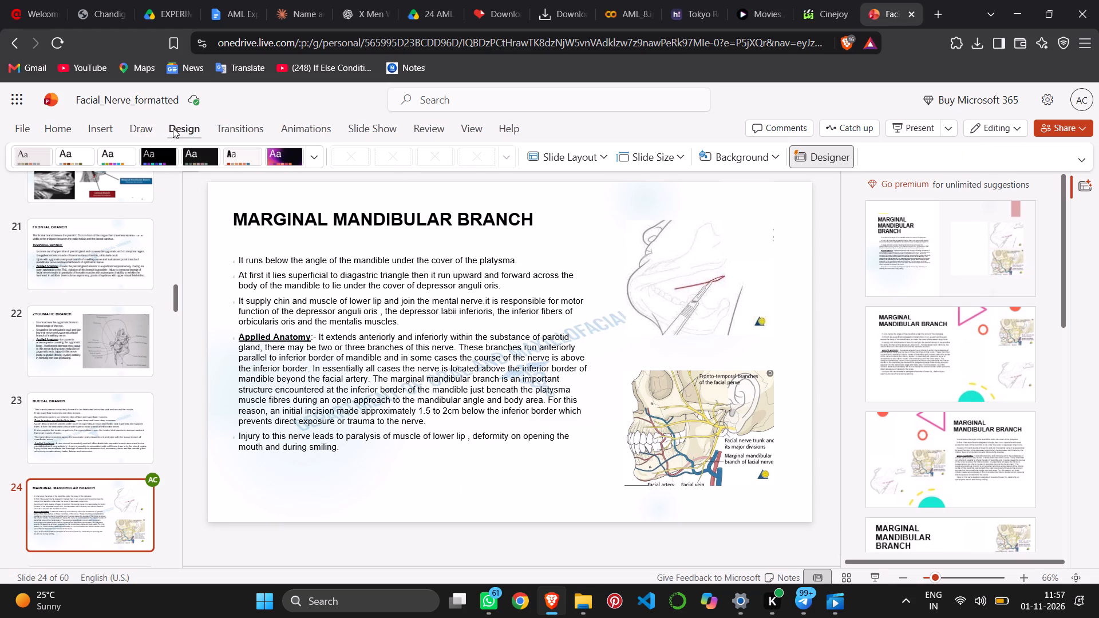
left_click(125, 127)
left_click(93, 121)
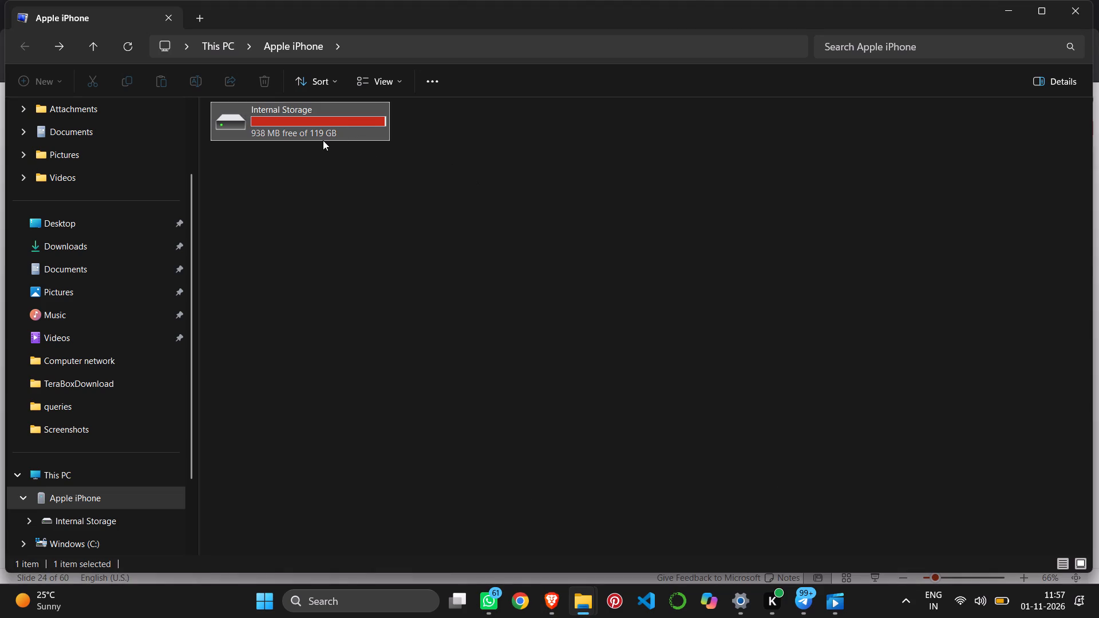
In File Explorer, look in the connected Apple iPhone's Internal Storage for files, and reopen This PC from the desktop.
double_click(323, 140)
left_click(26, 45)
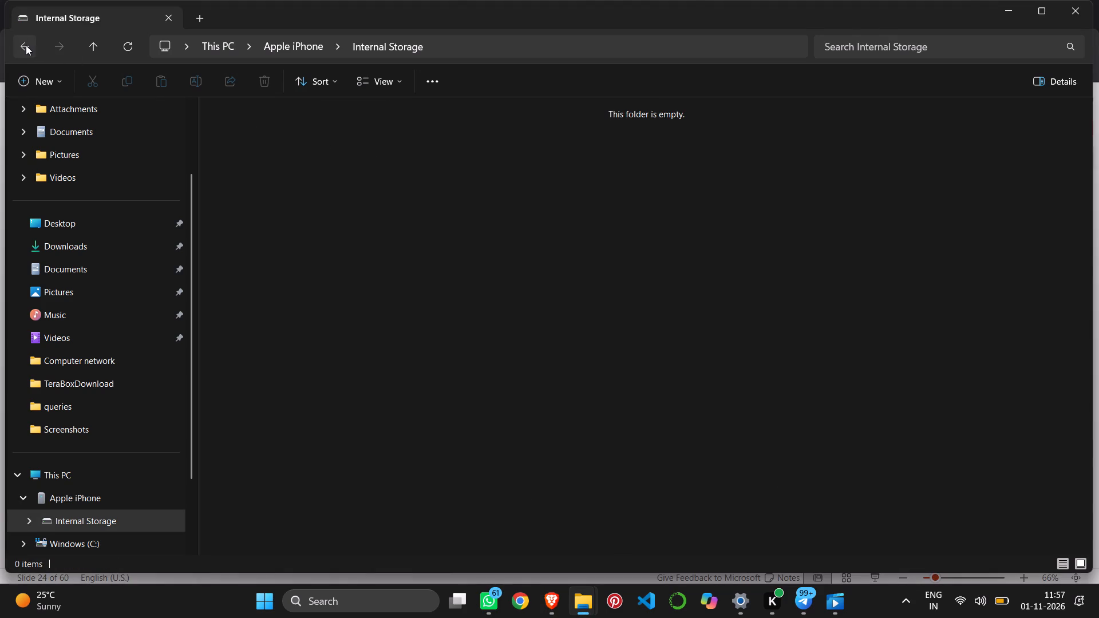
left_click(26, 45)
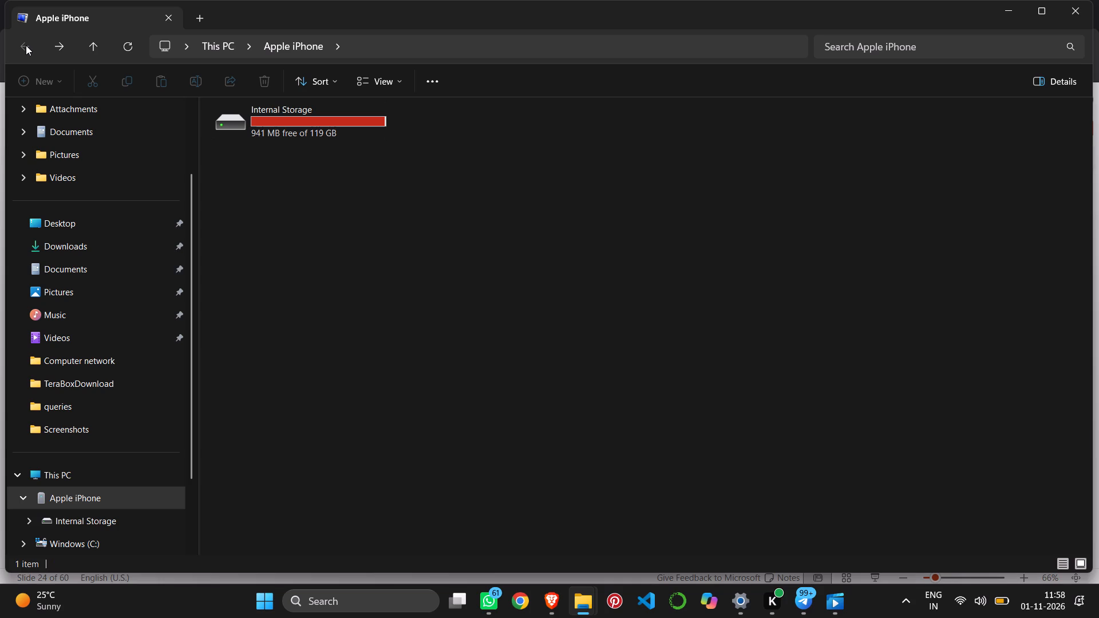
double_click(238, 137)
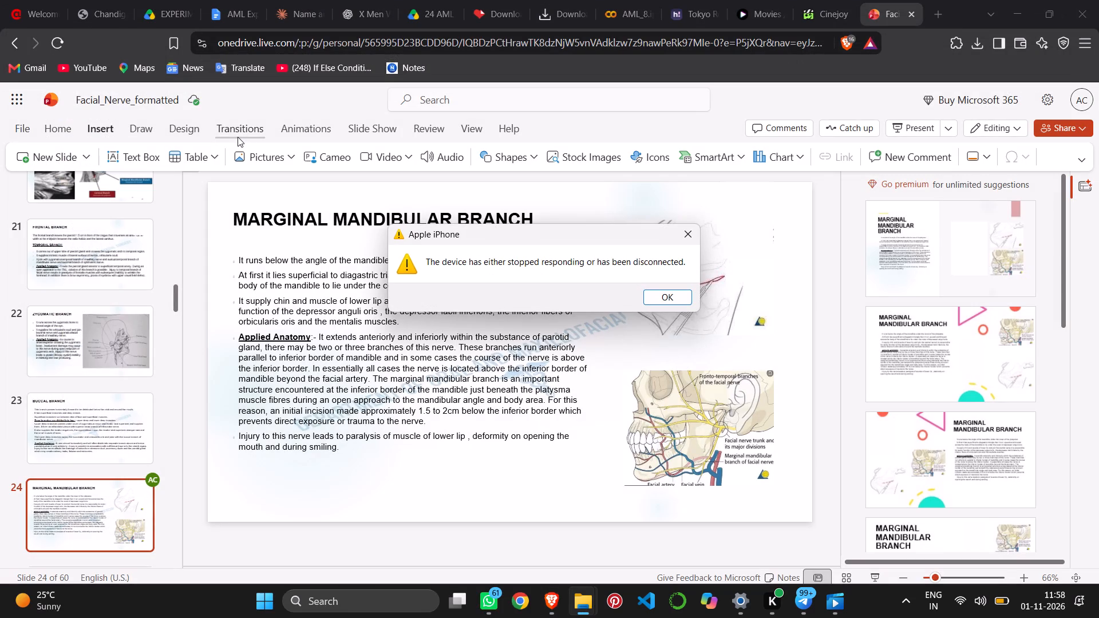
left_click(671, 295)
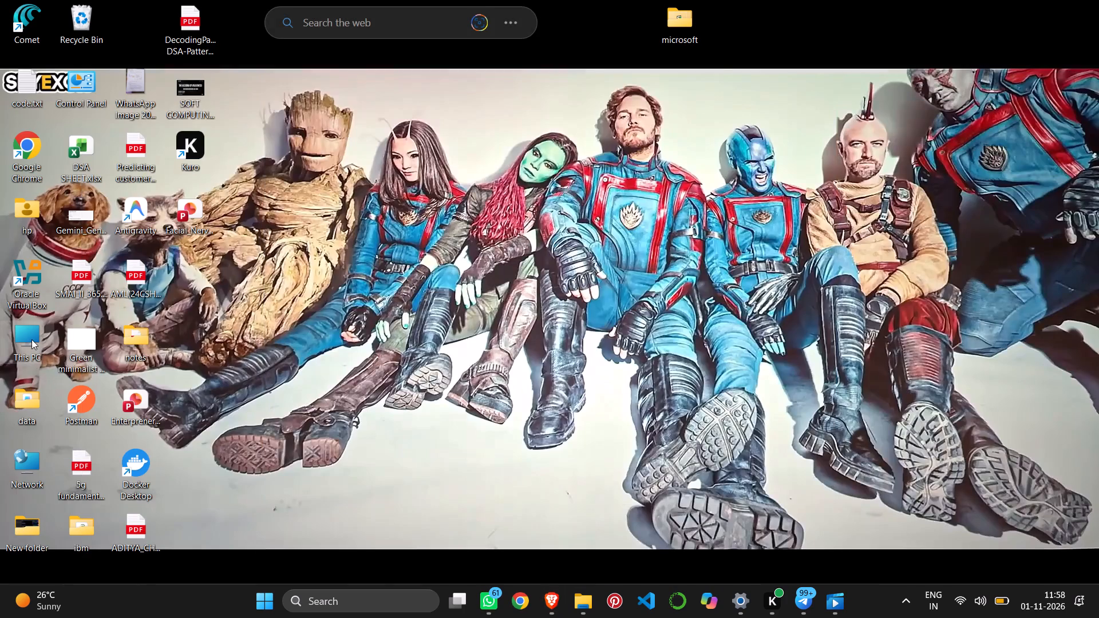
double_click(31, 339)
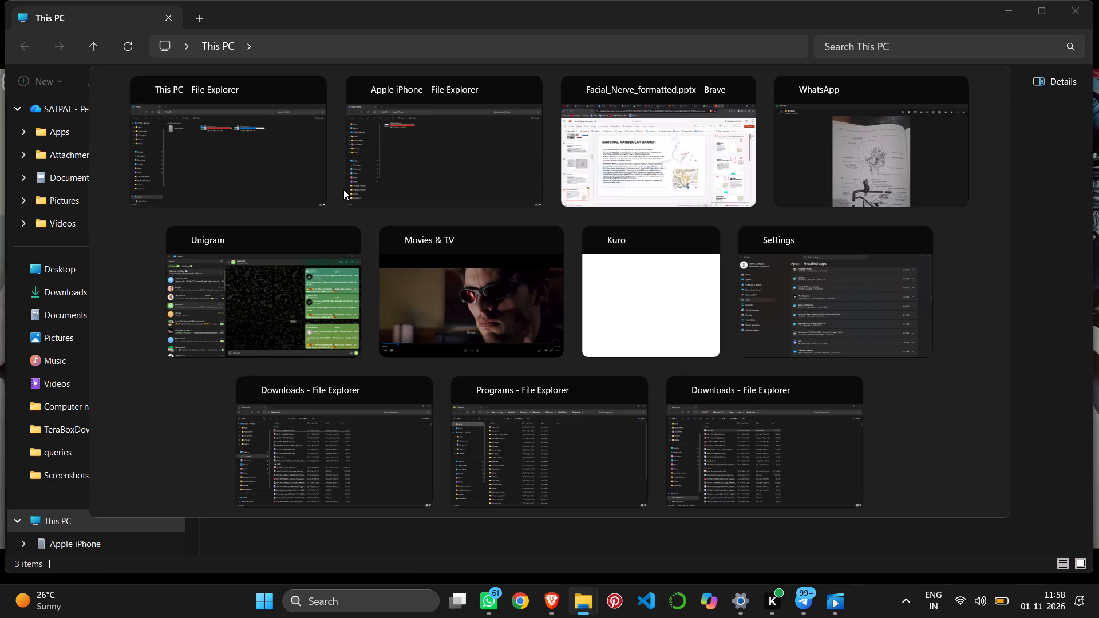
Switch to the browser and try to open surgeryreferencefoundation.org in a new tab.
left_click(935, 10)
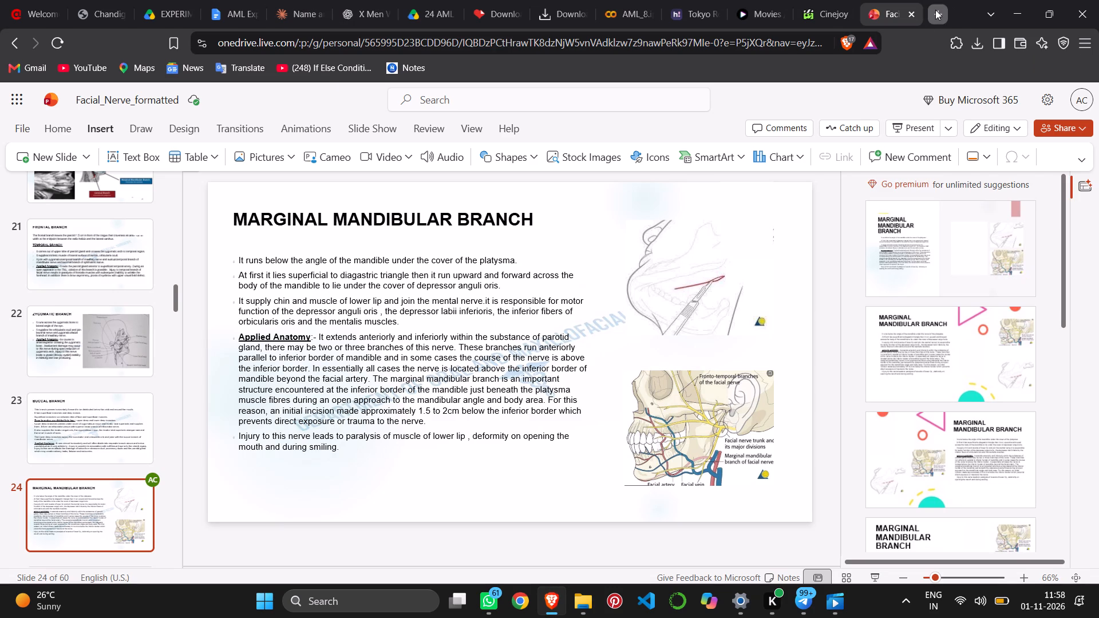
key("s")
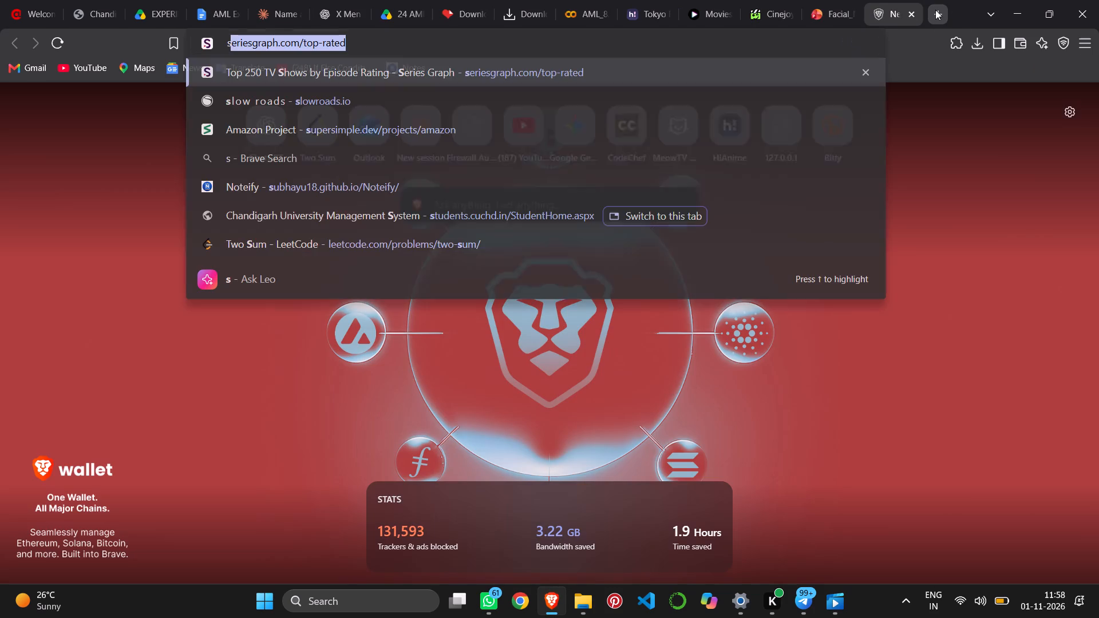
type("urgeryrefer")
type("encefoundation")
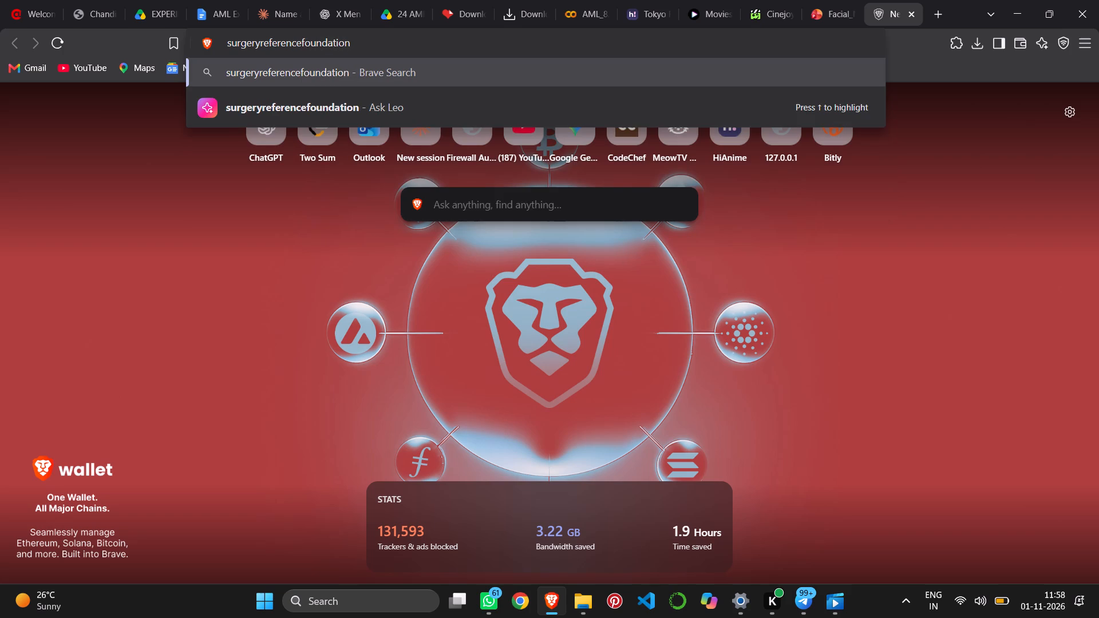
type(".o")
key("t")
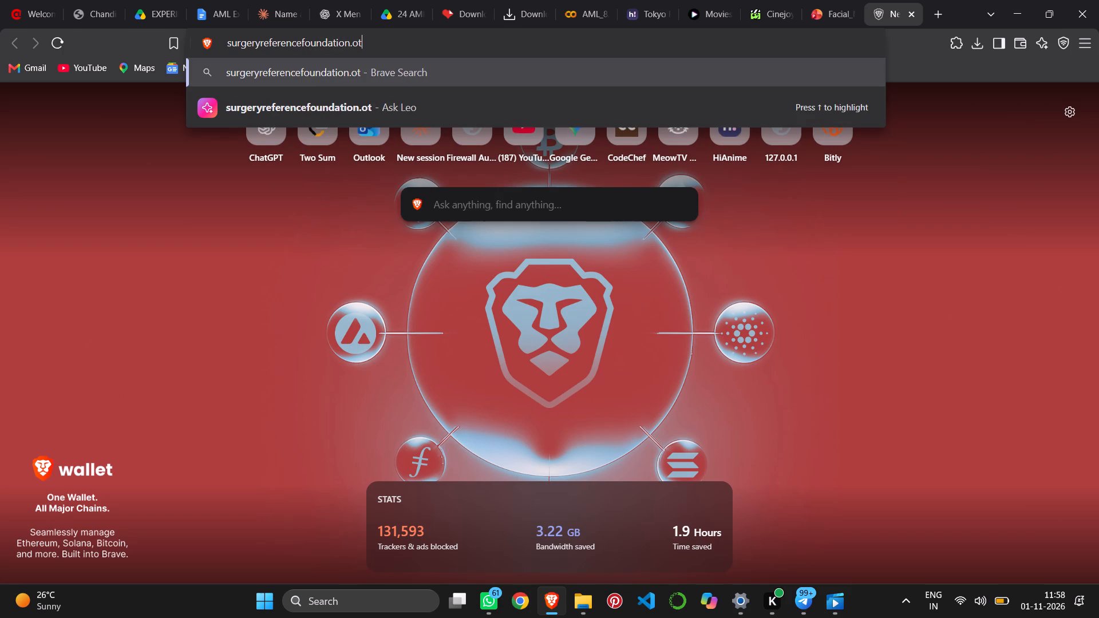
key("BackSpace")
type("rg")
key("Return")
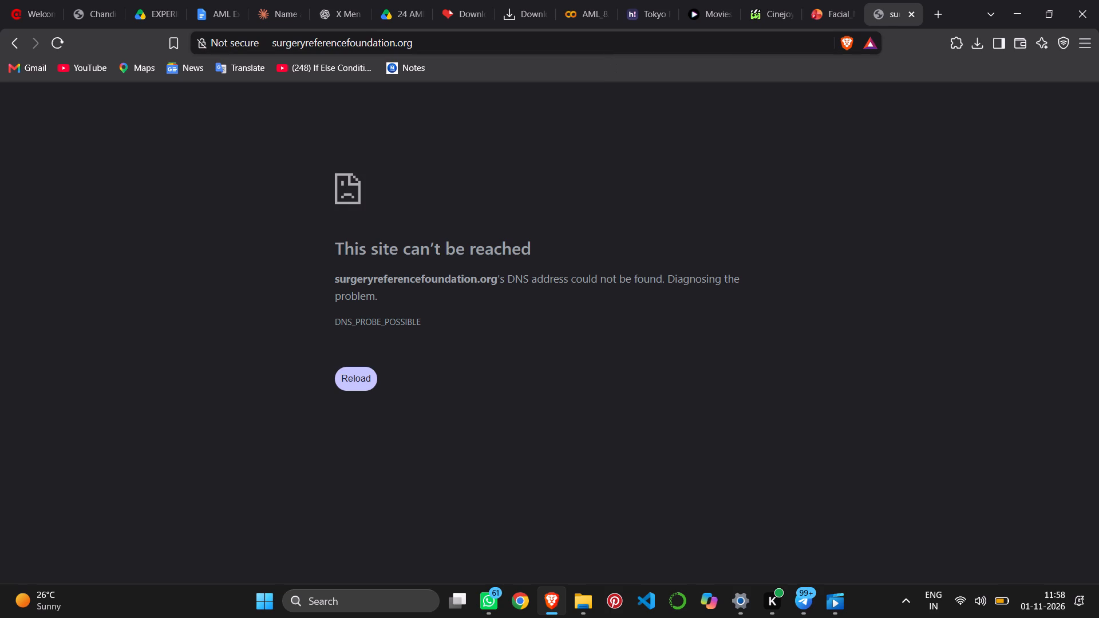
Clear the surgeryreferencefoundation.org web address from the new browser tab.
left_click(610, 47)
key("BackSpace")
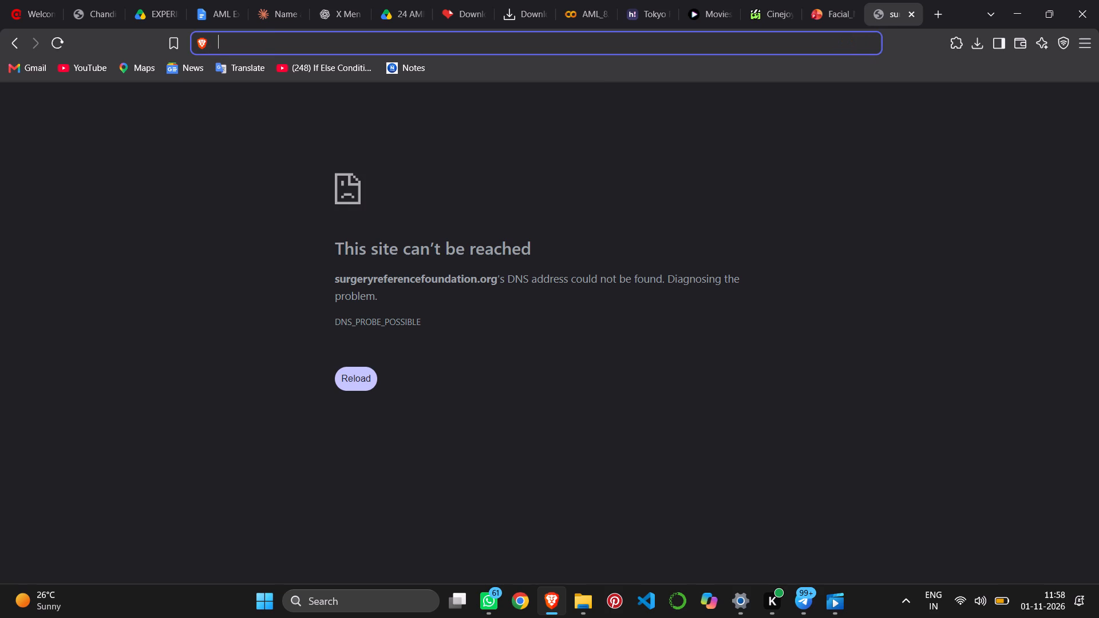
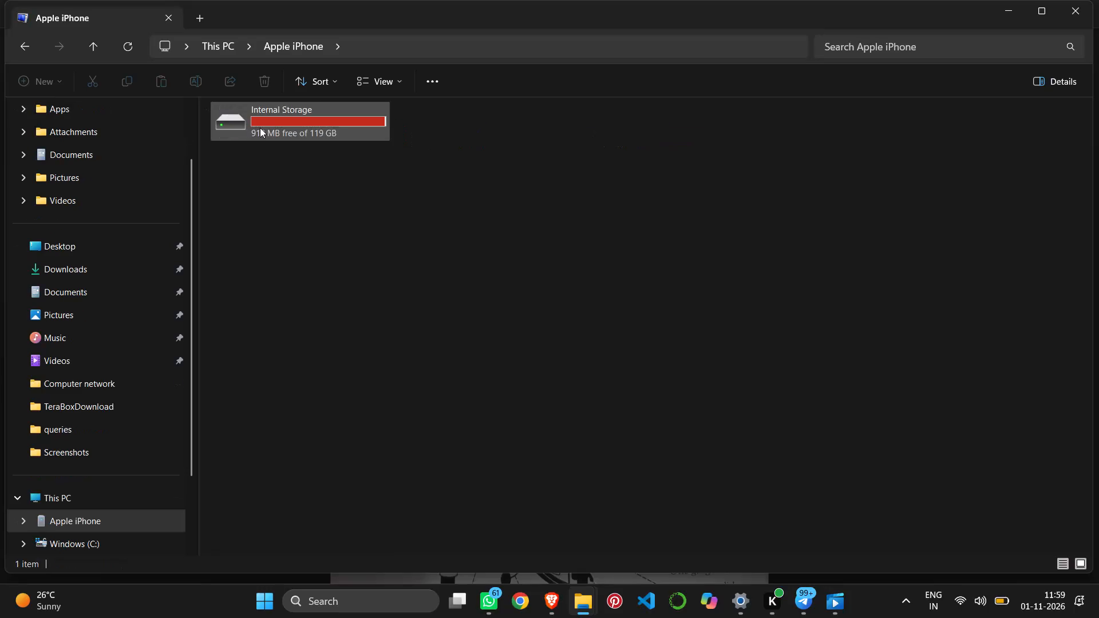
Open the connected Apple iPhone's Internal Storage in File Explorer.
double_click(260, 128)
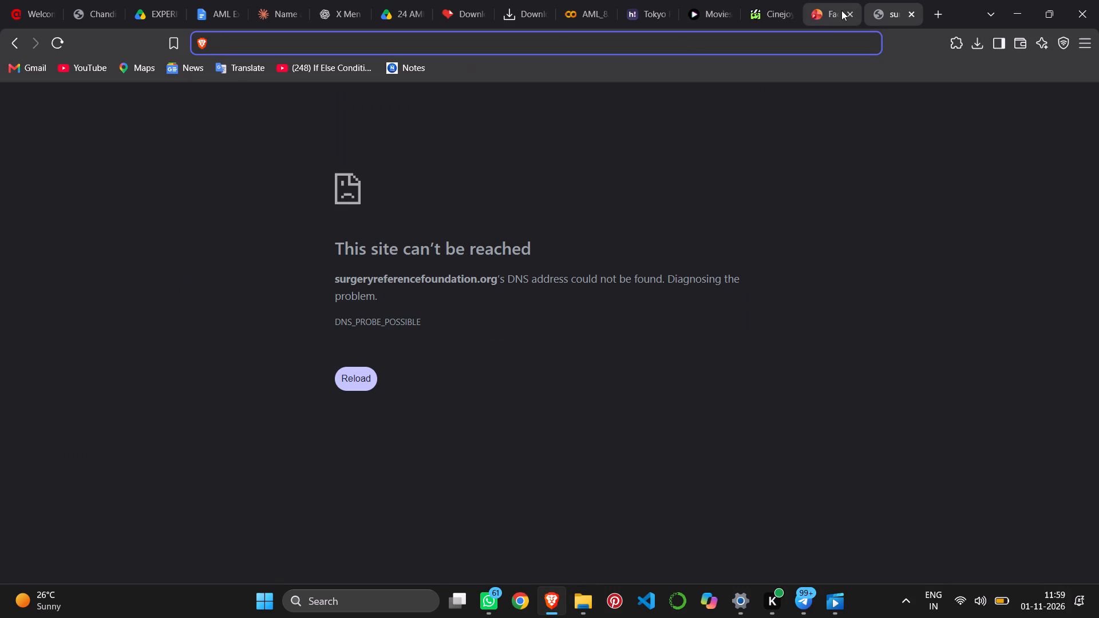
left_click(841, 10)
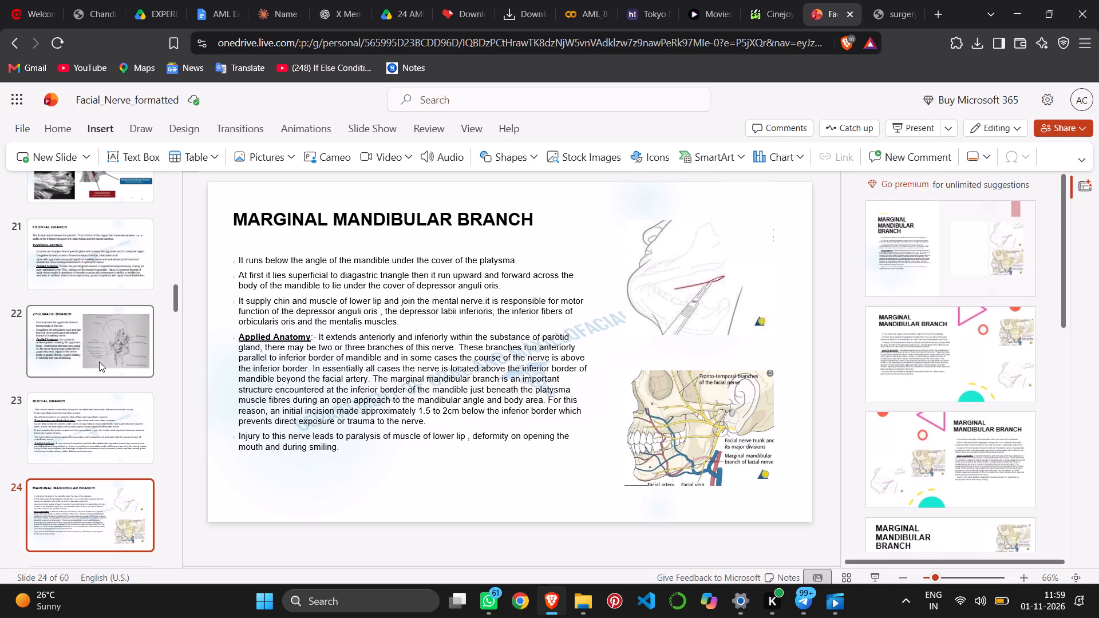
scroll(94, 368, "down", 3)
scroll(92, 488, "down", 1)
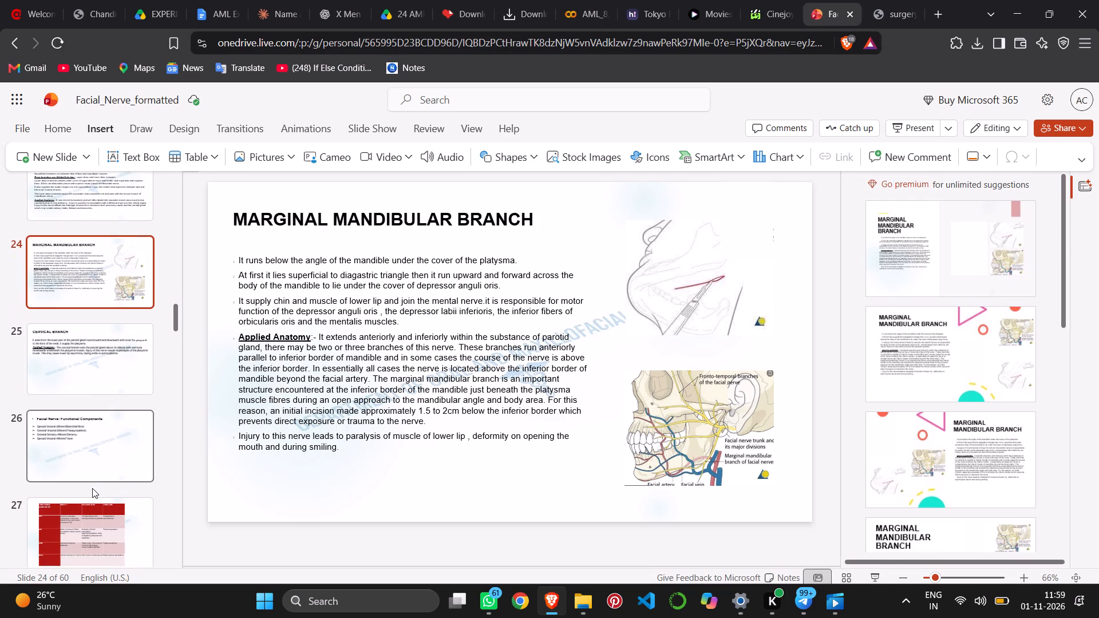
left_click(91, 510)
scroll(91, 510, "down", 1)
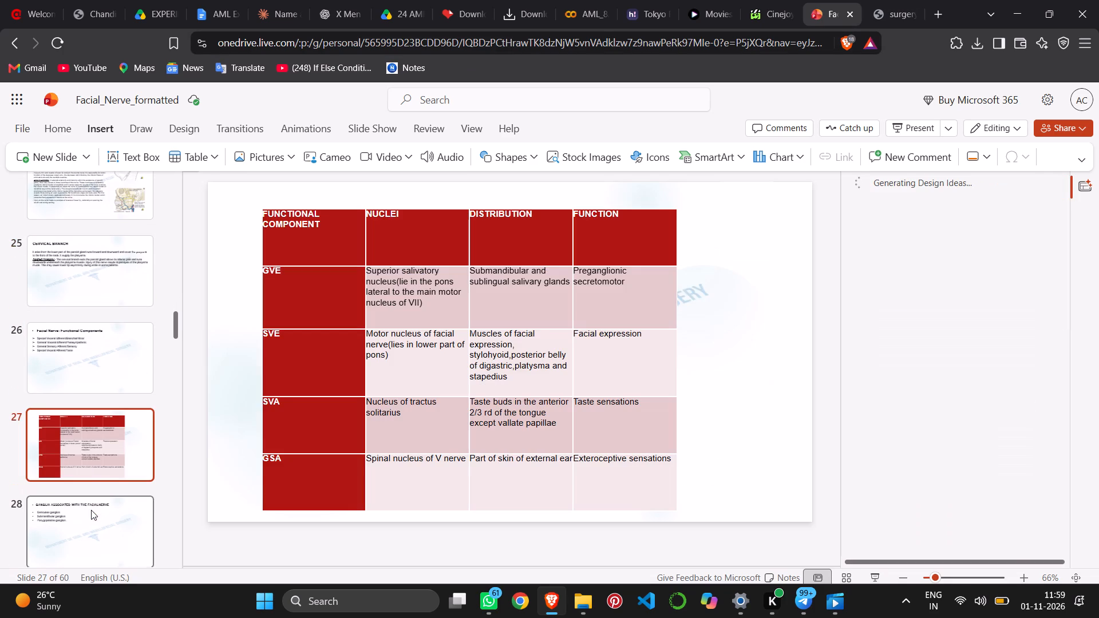
left_click(432, 350)
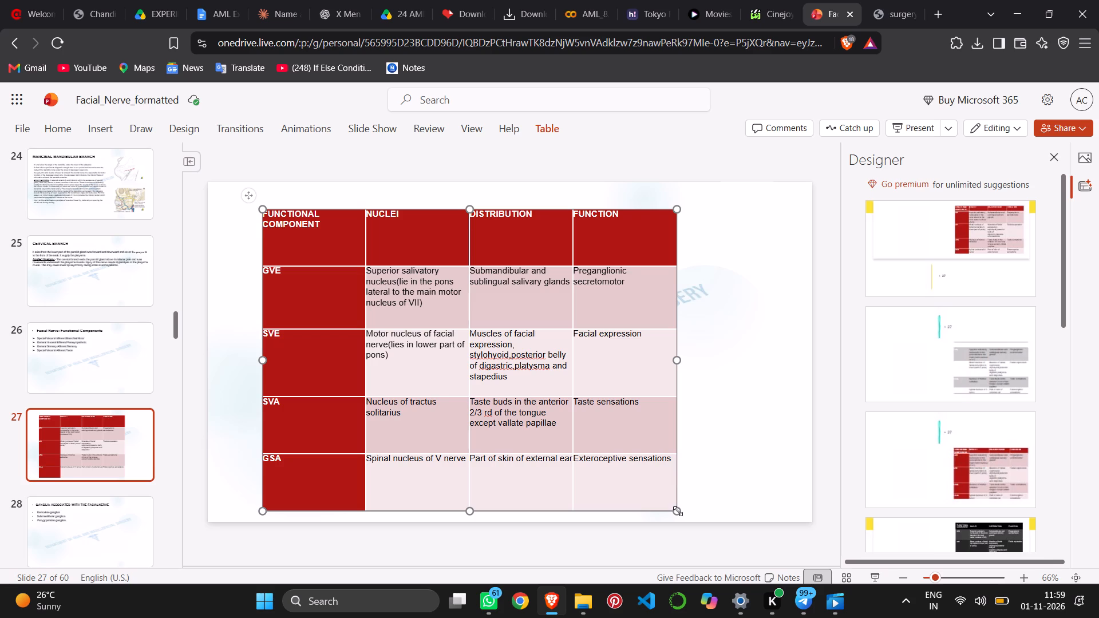
left_click(105, 503)
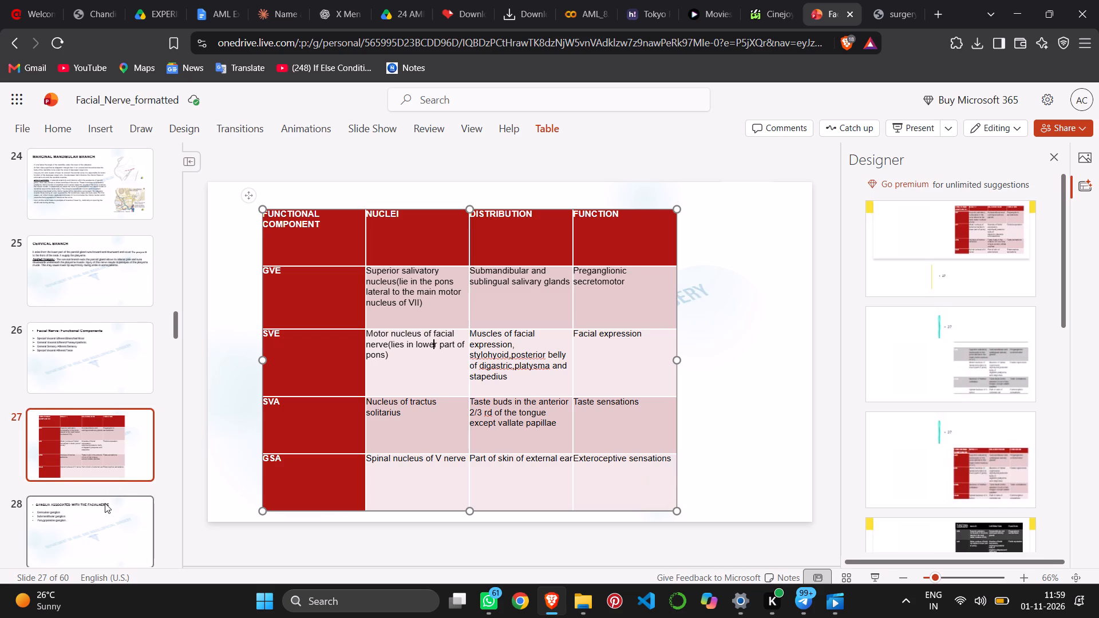
scroll(112, 483, "down", 1)
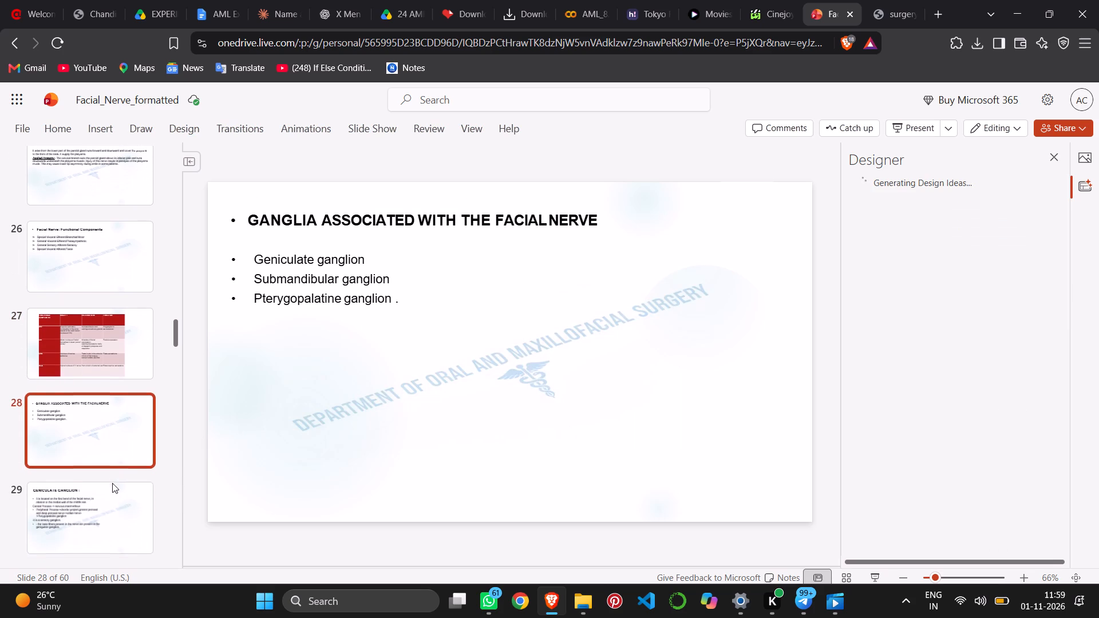
scroll(112, 483, "down", 1)
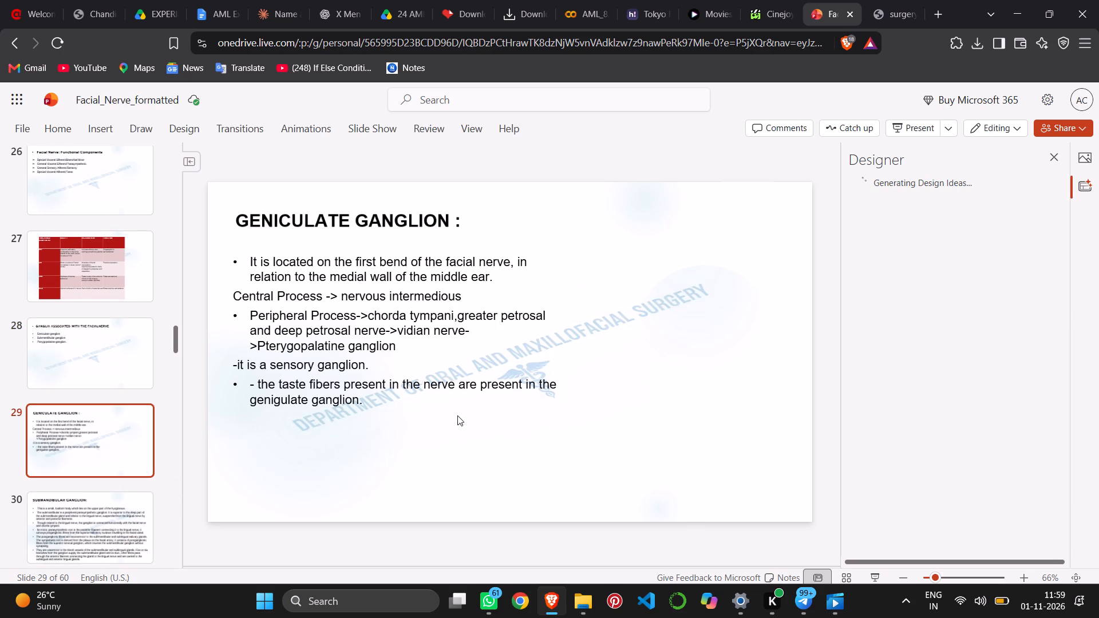
left_click(434, 425)
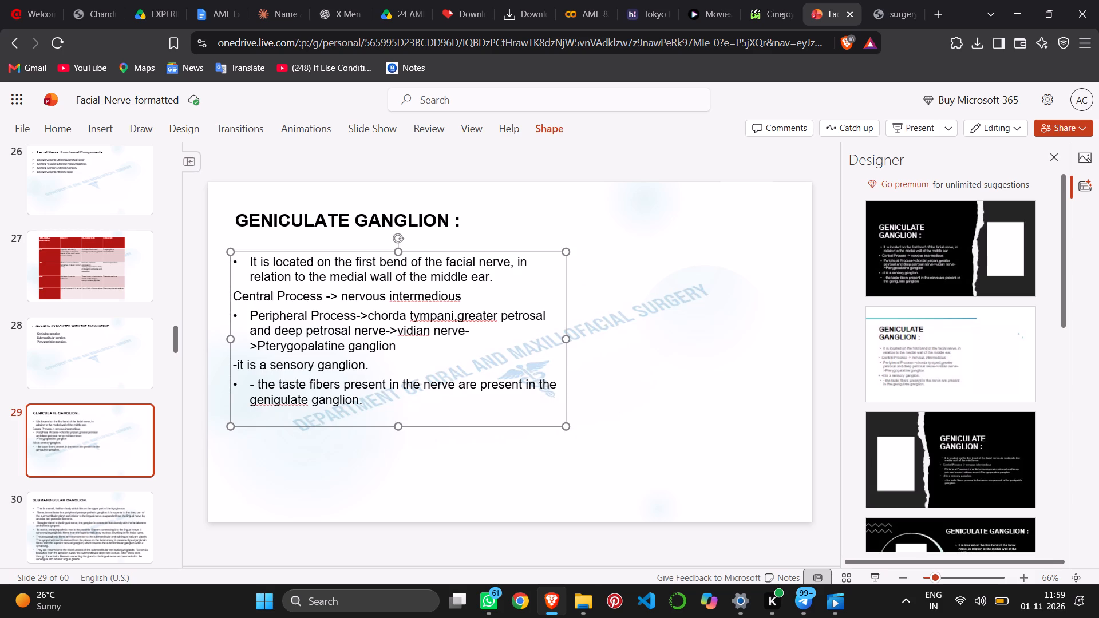
key("ctrl+a")
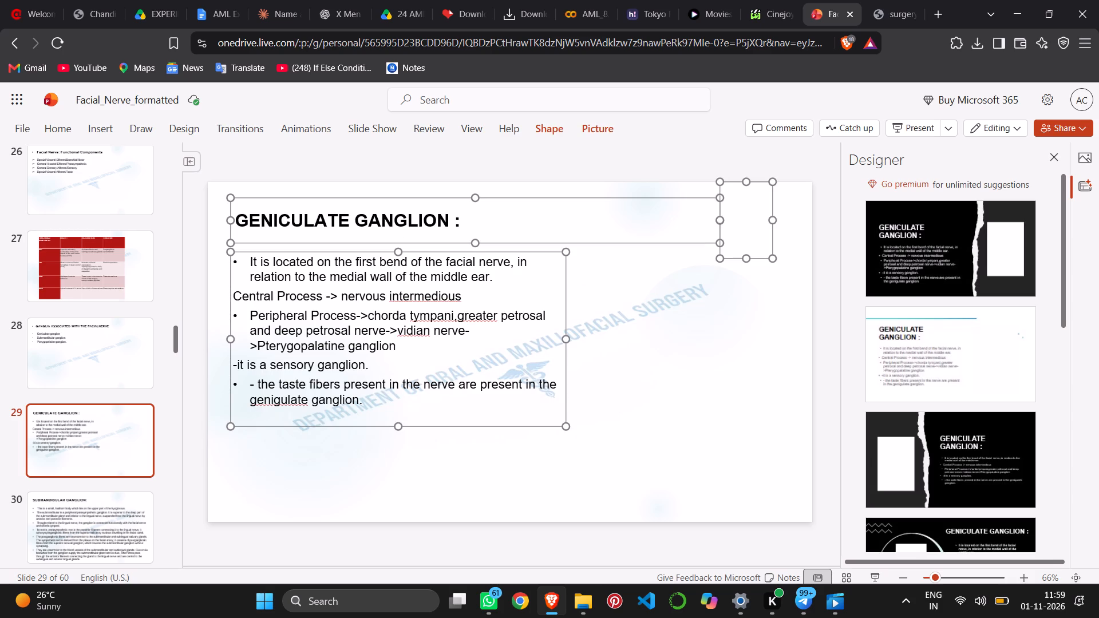
left_click(420, 360)
key("ctrl+a")
key("ctrl+c")
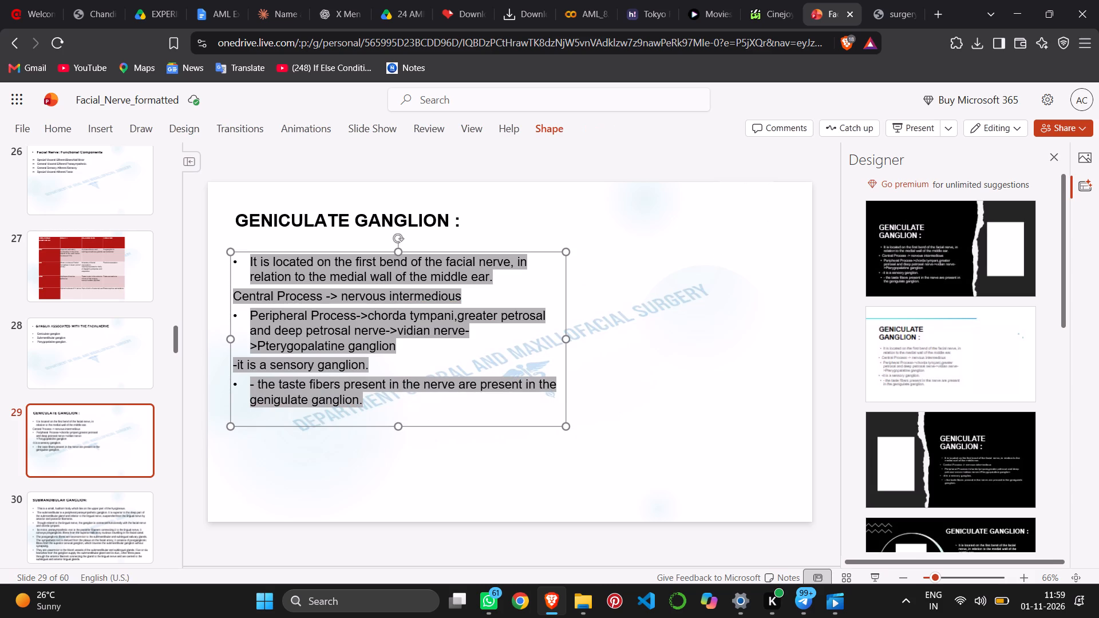
left_click(87, 365)
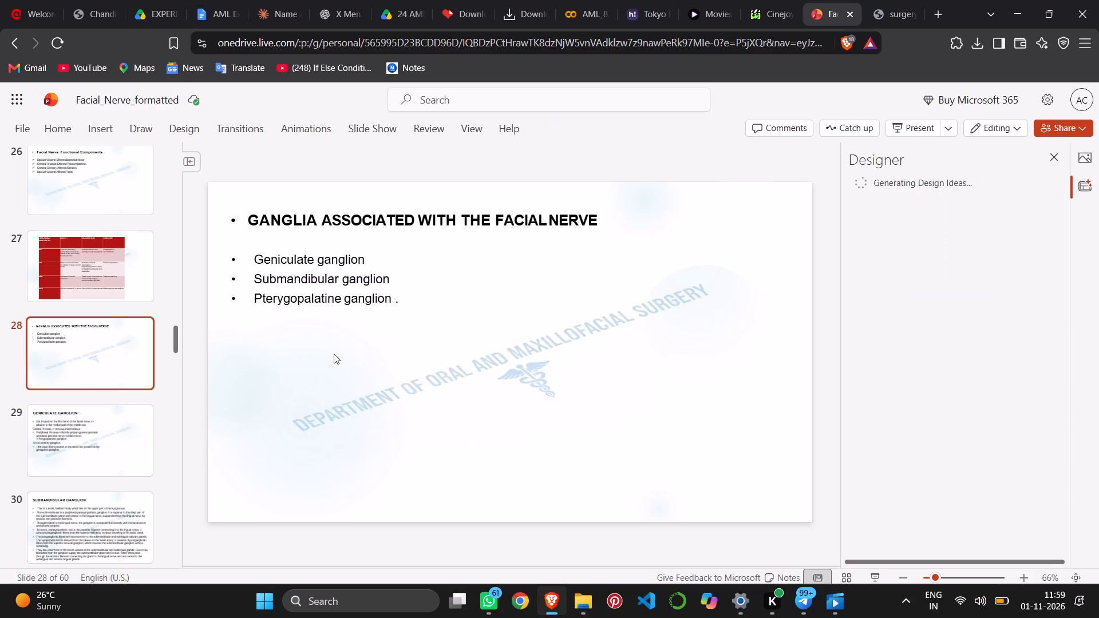
left_click(334, 354)
key("ctrl+v")
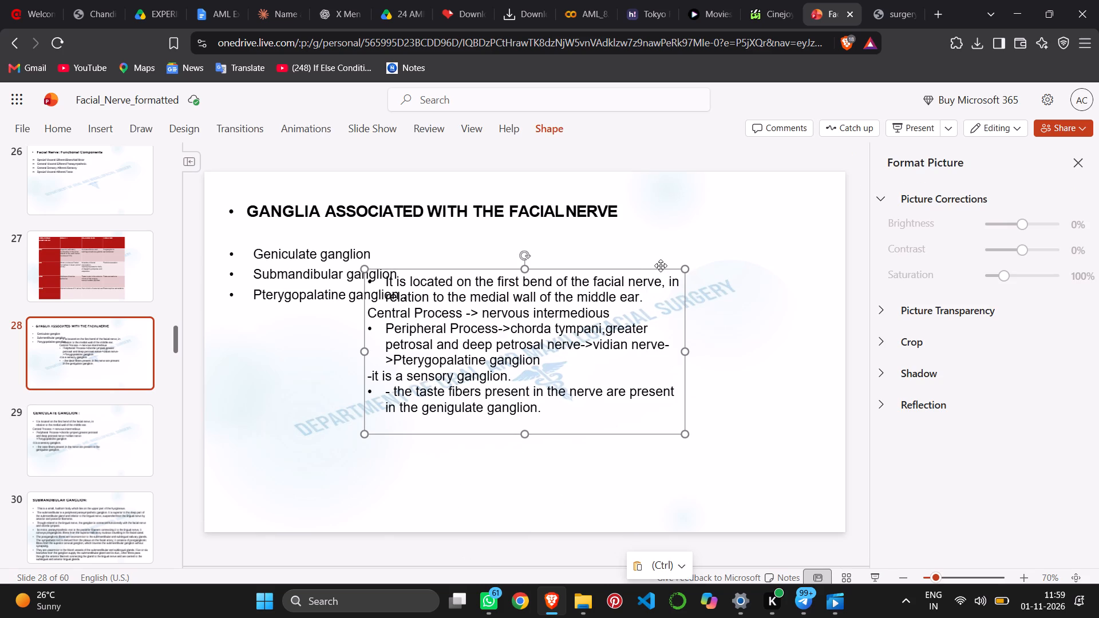
left_click_drag(661, 266, 511, 360)
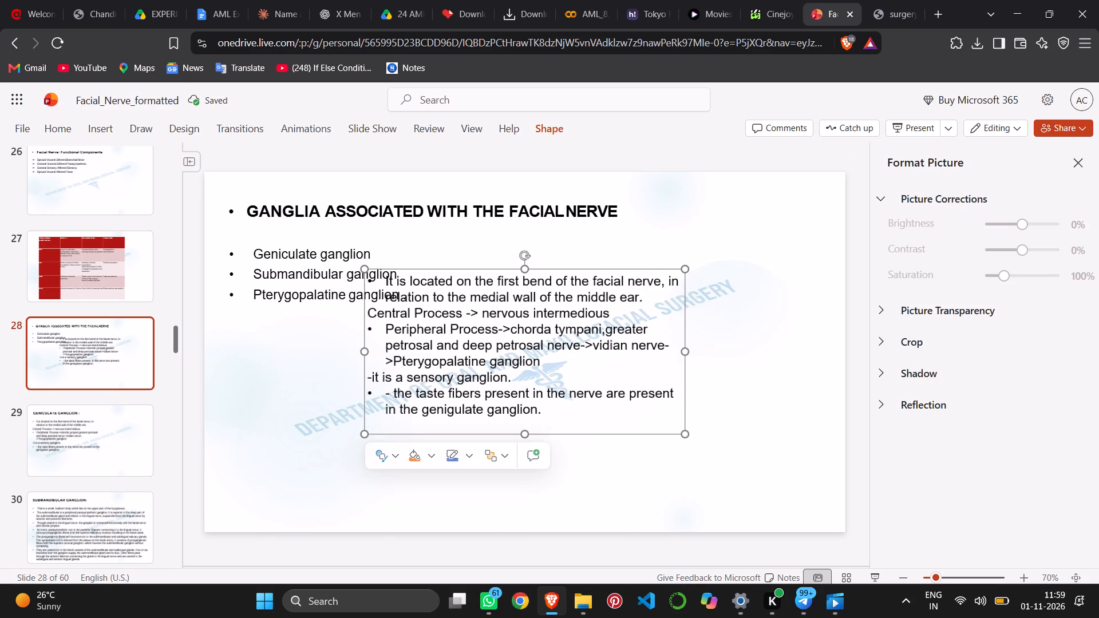
left_click_drag(625, 269, 480, 365)
Copy the "GENICULATE GANGLION :" heading onto slide 28 and place it between the ganglia list and the pasted body text.
left_click(98, 441)
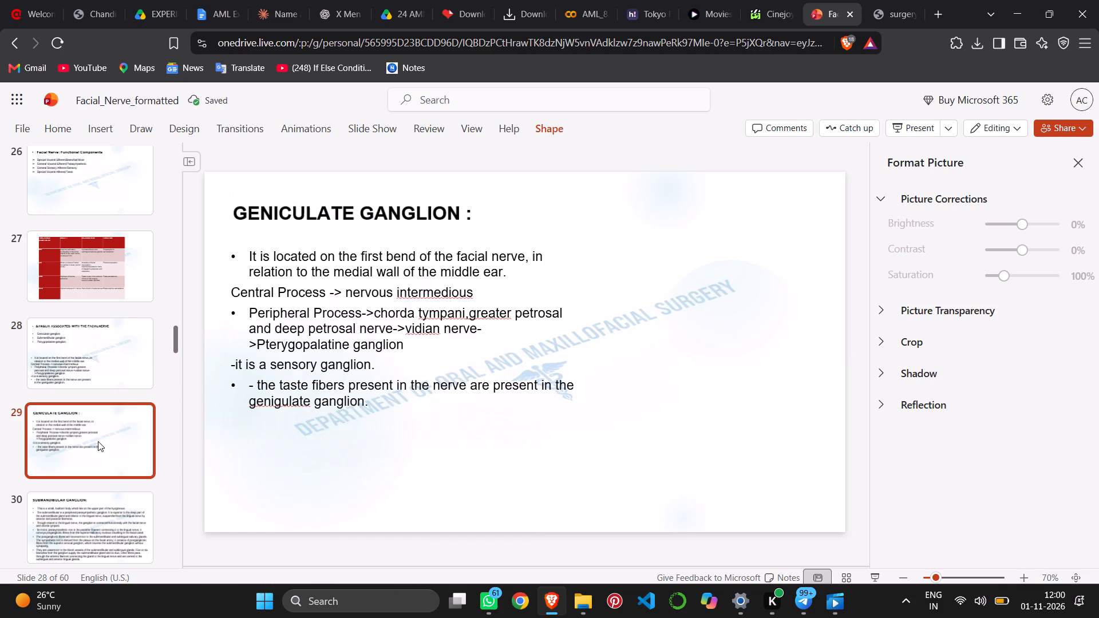
left_click(341, 216)
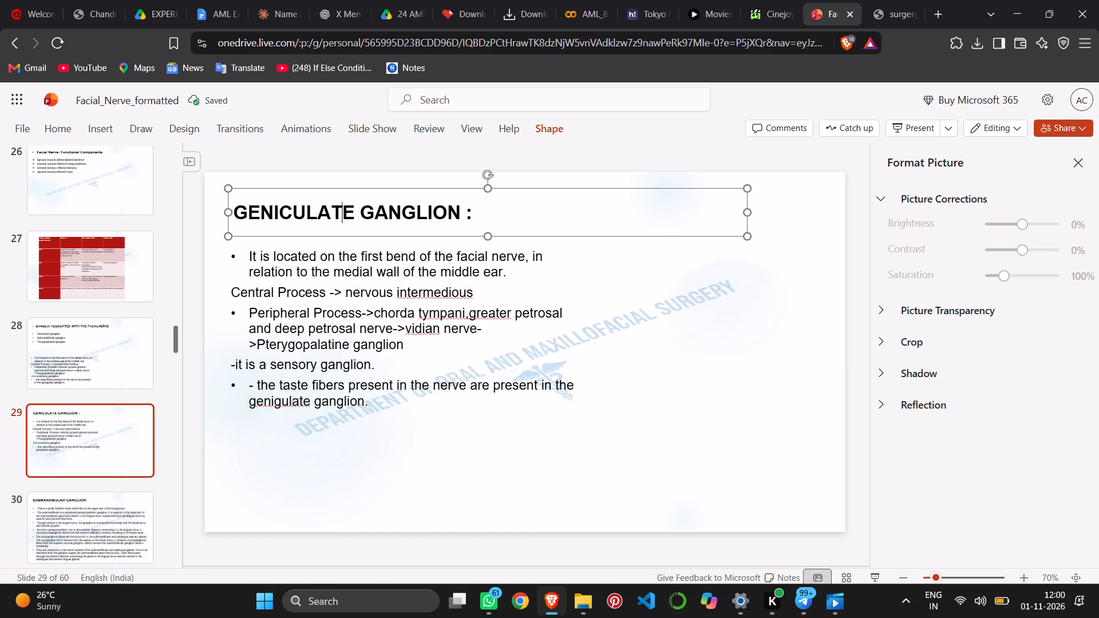
key("ctrl+a")
key("ctrl+c")
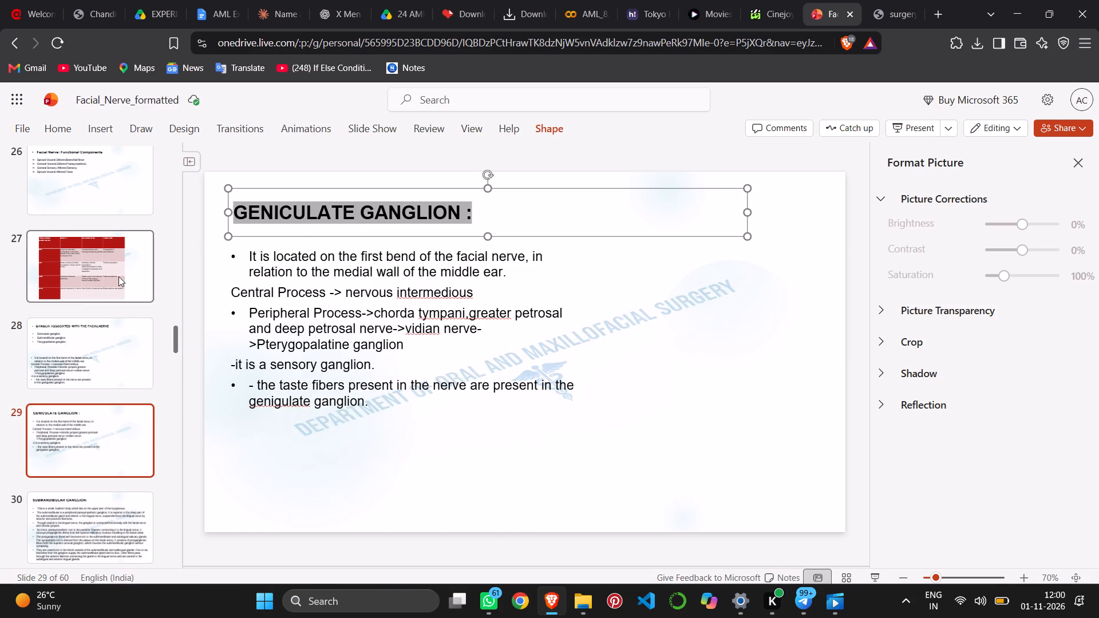
left_click(70, 365)
key("ctrl+v")
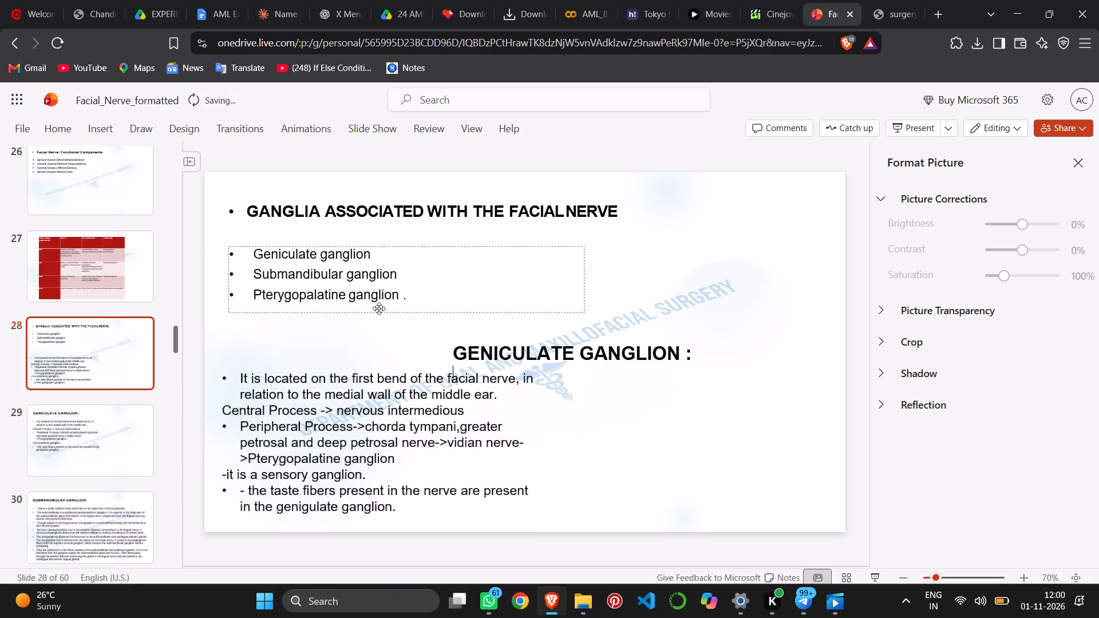
left_click_drag(584, 326, 451, 321)
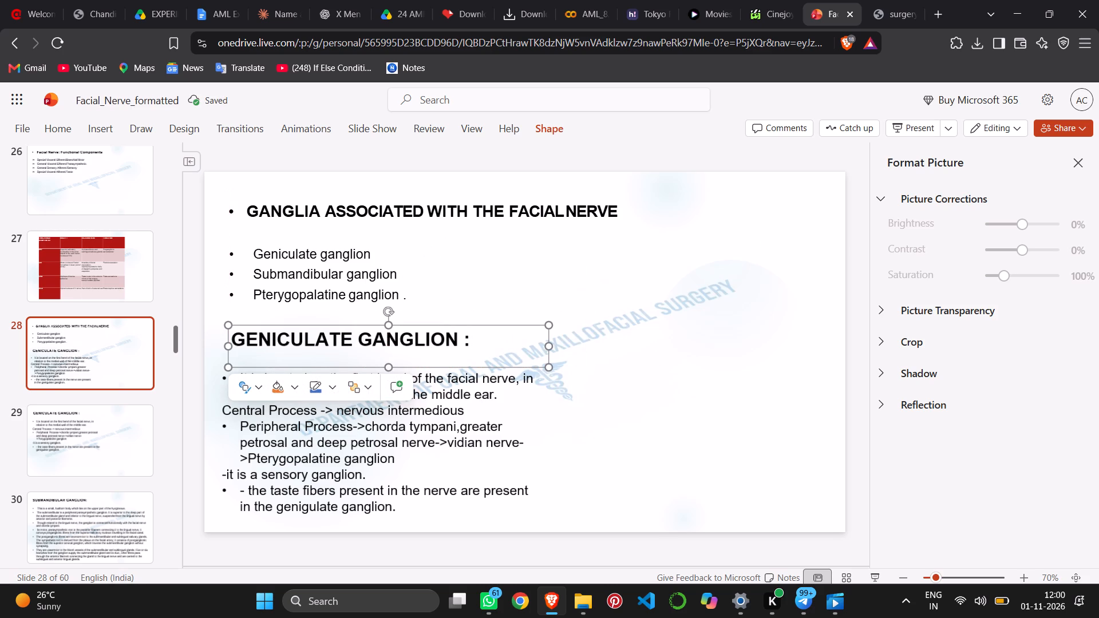
Delete the separate Geniculate Ganglion slide, slide 29.
left_click(353, 280)
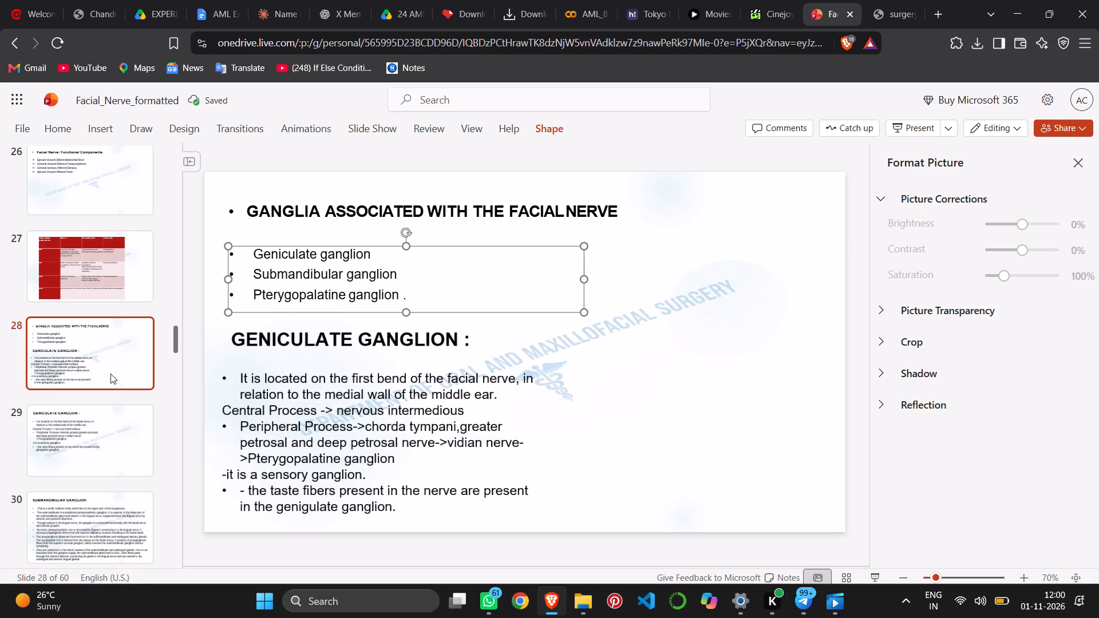
left_click(110, 413)
key("Delete")
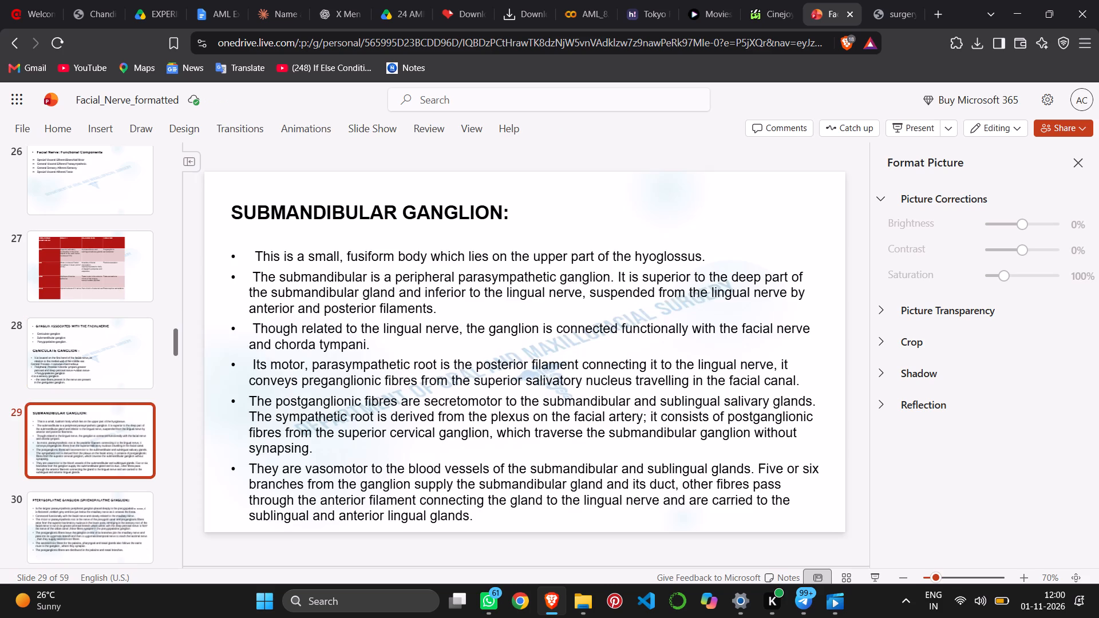
Remove the bullet from the "GANGLIA ASSOCIATED WITH THE FACIAL NERVE" title on slide 28.
left_click(115, 360)
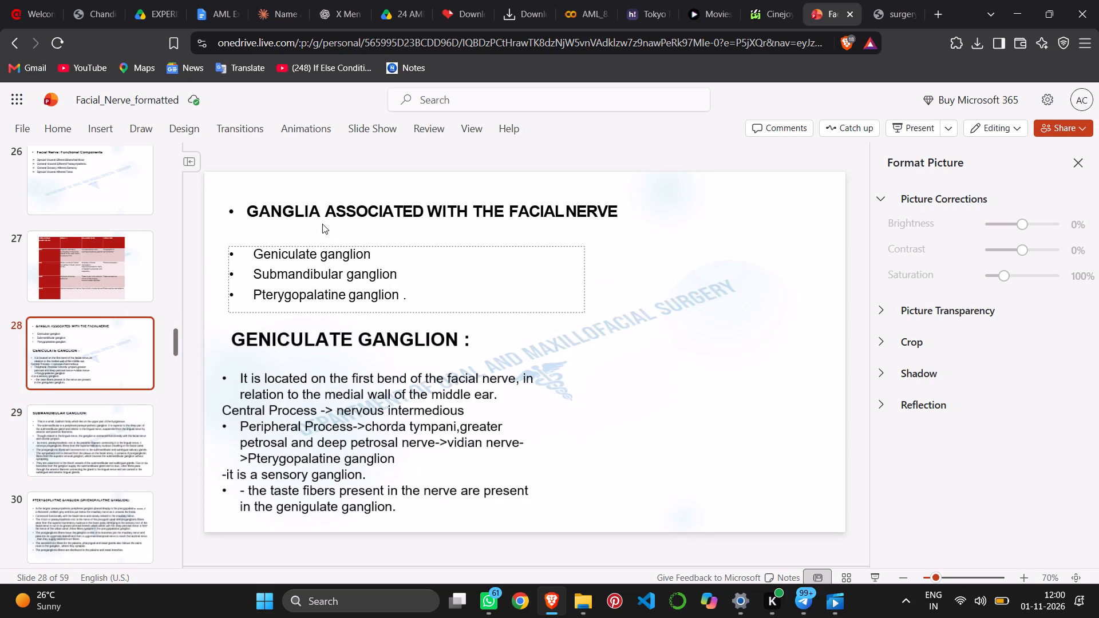
left_click(321, 223)
left_click(236, 210)
left_click(257, 210)
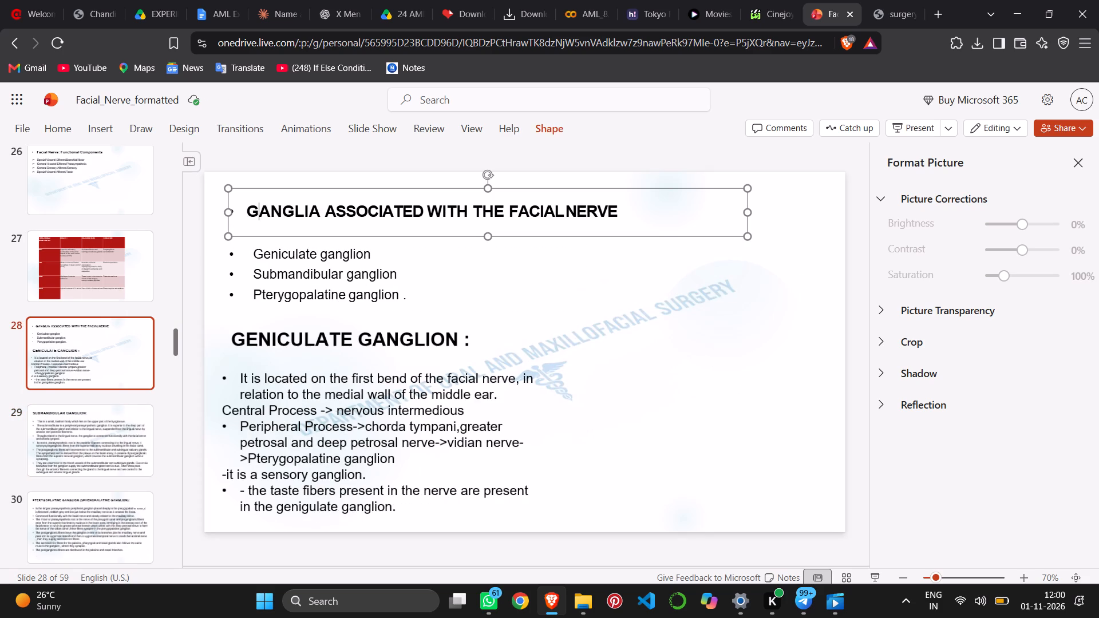
key("Left")
key("BackSpace")
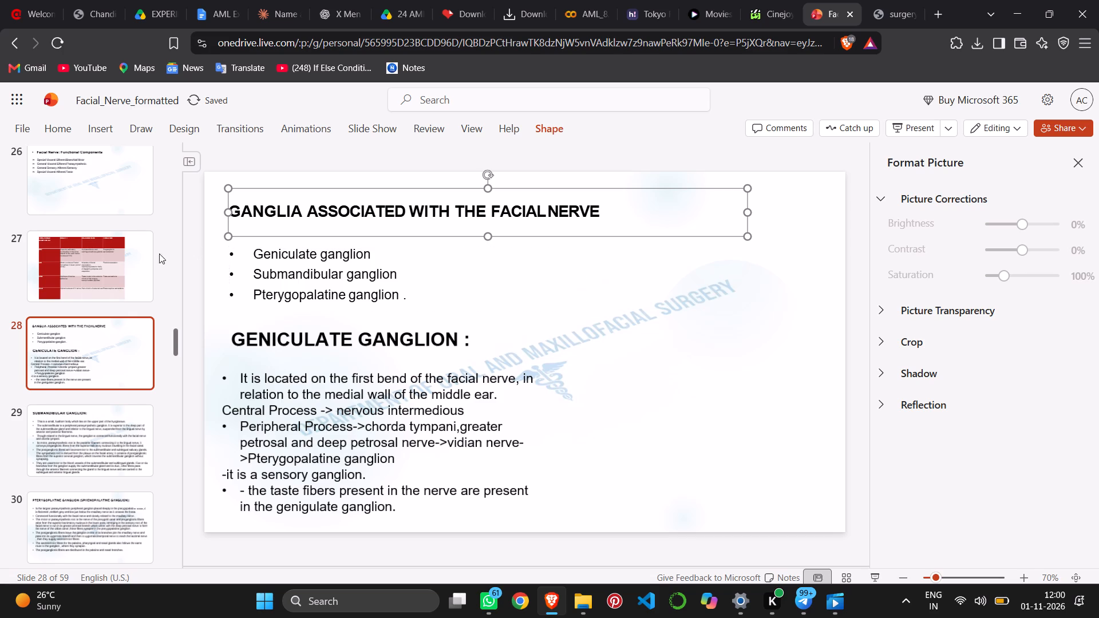
Increase the font size of the "GANGLIA ASSOCIATED WITH THE FACIAL NERVE" title on slide 28 to 28.
left_click(323, 257)
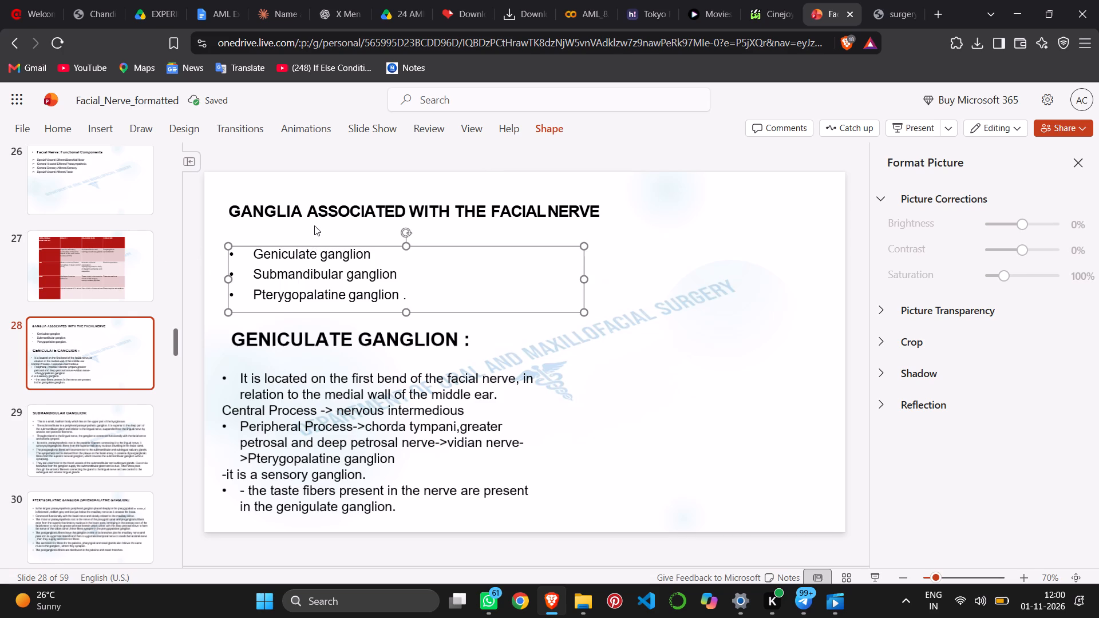
left_click(314, 225)
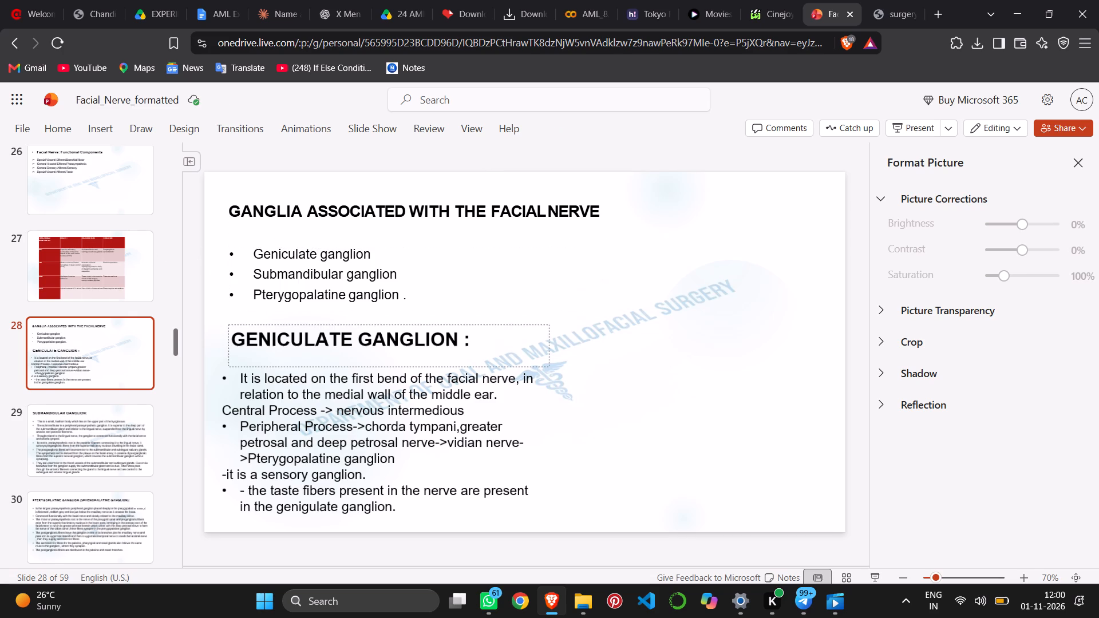
double_click(321, 332)
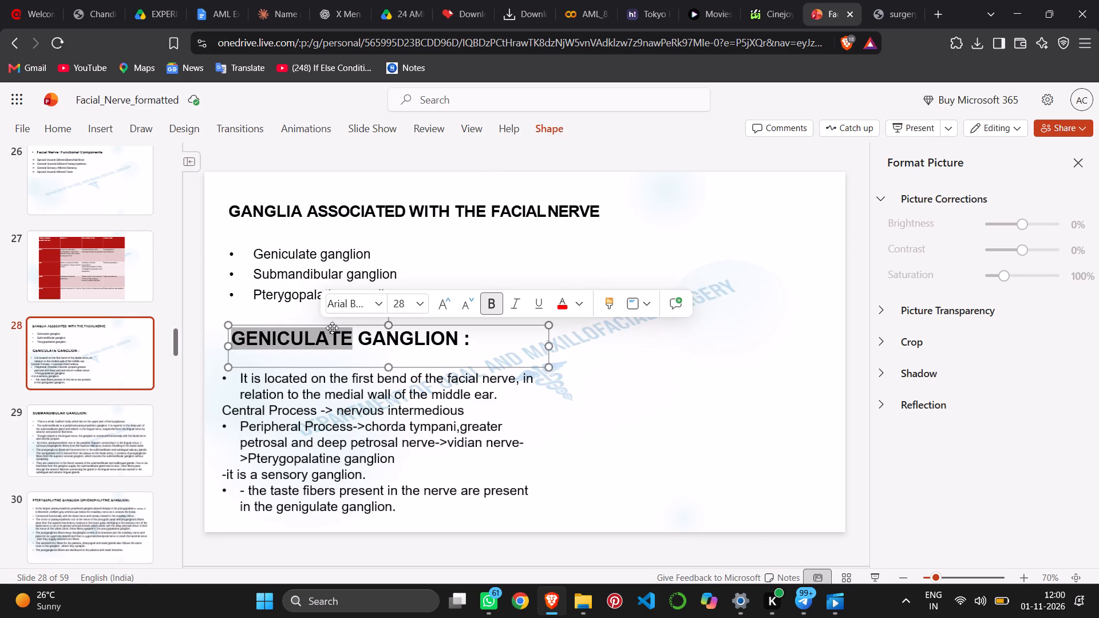
left_click(363, 220)
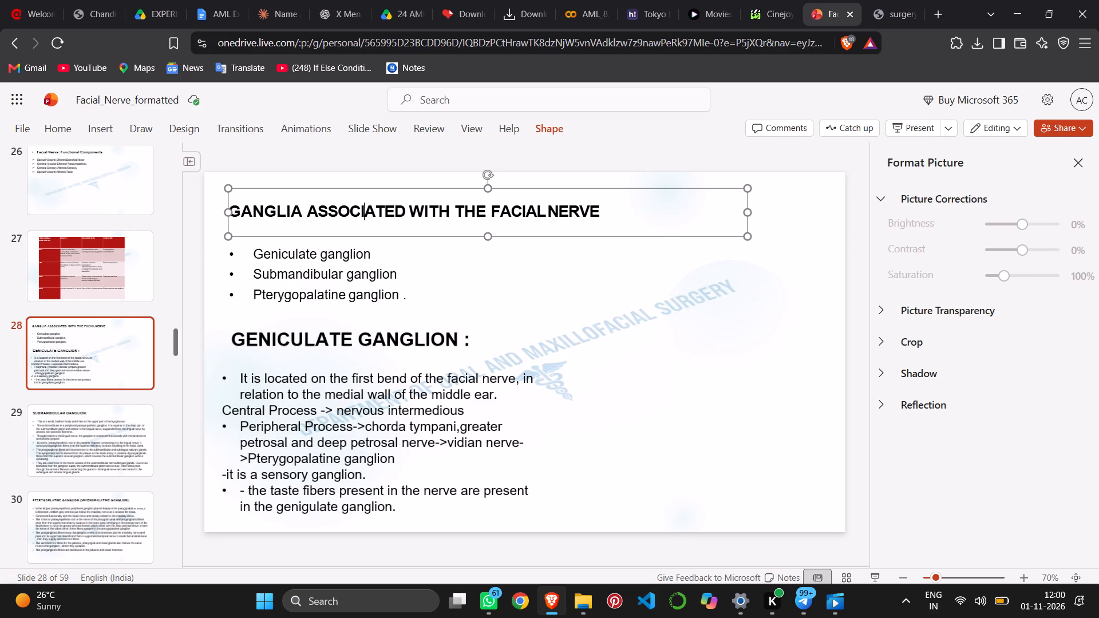
key("ctrl+a")
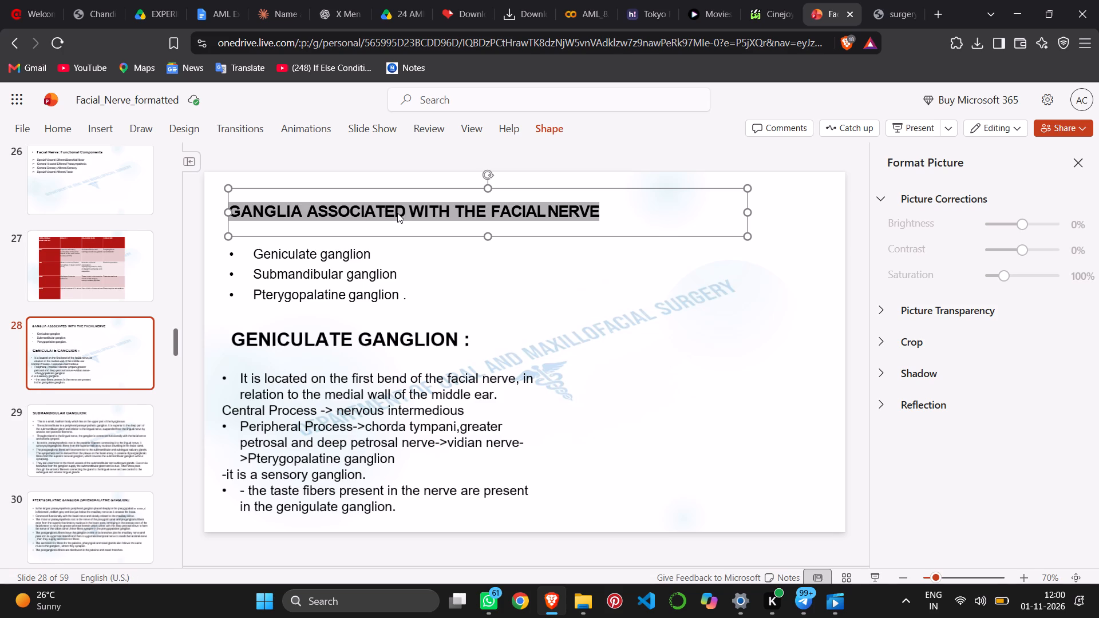
key("ctrl+plus")
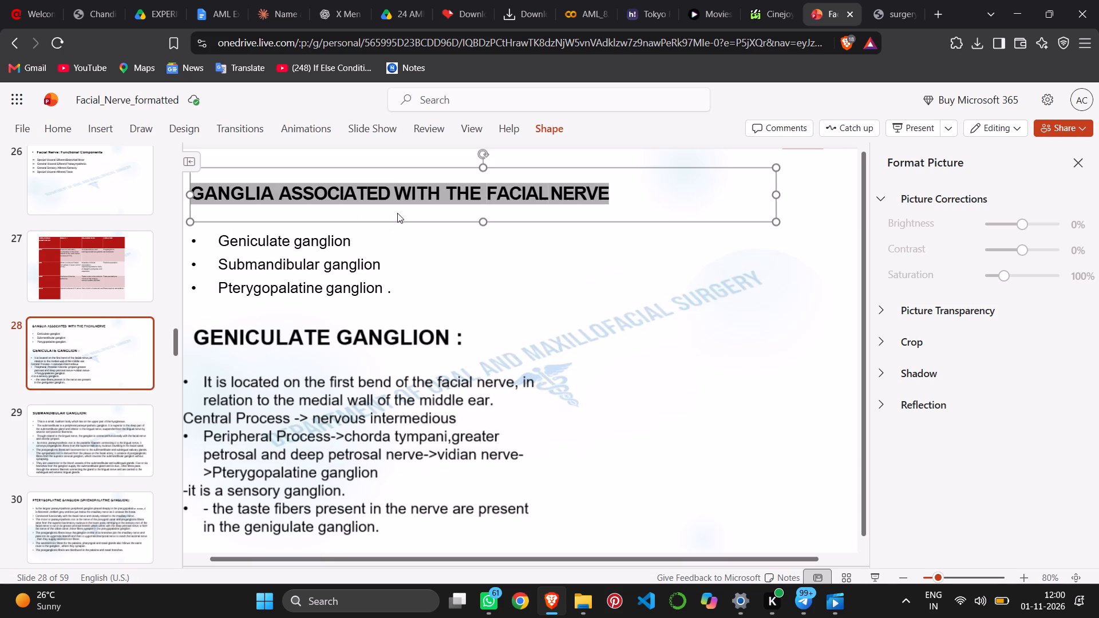
key("ctrl+minus")
left_click(397, 213)
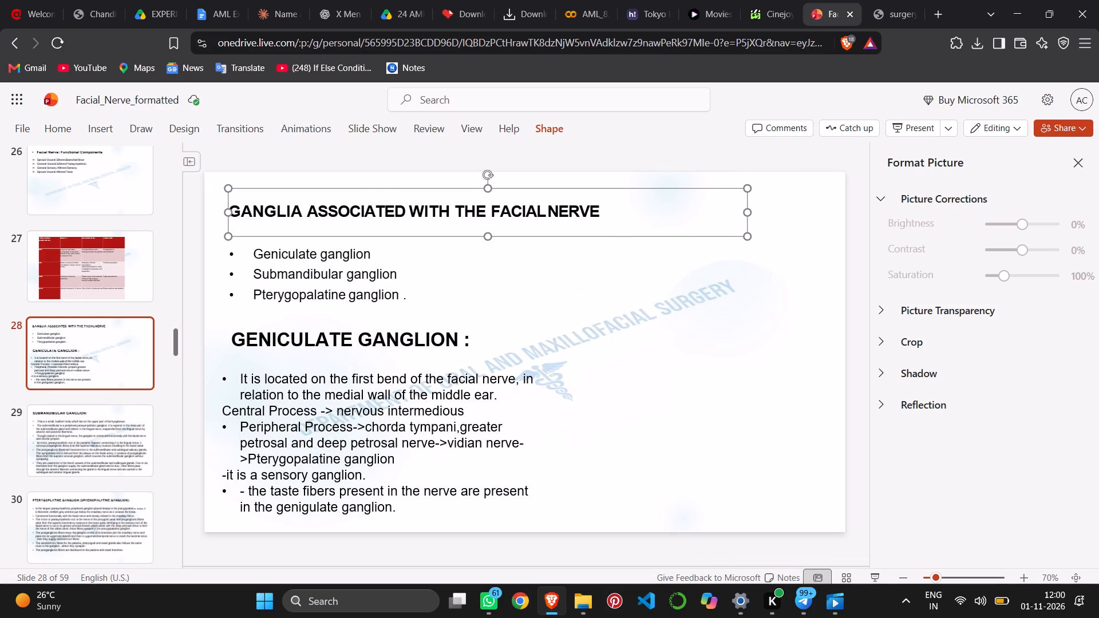
left_click_drag(611, 220, 209, 216)
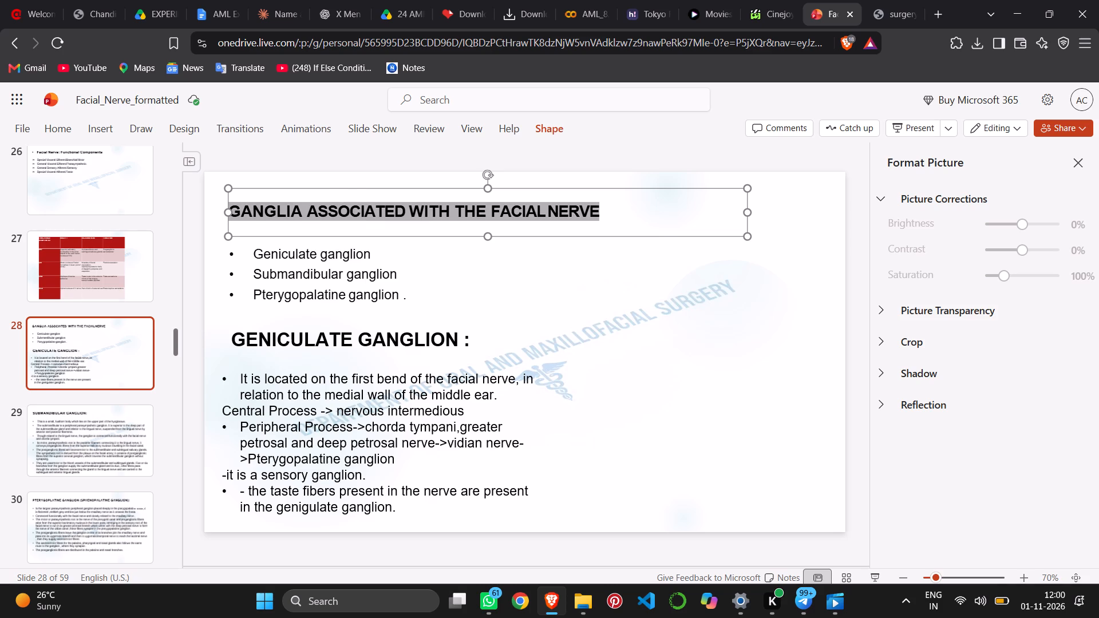
left_click(335, 188)
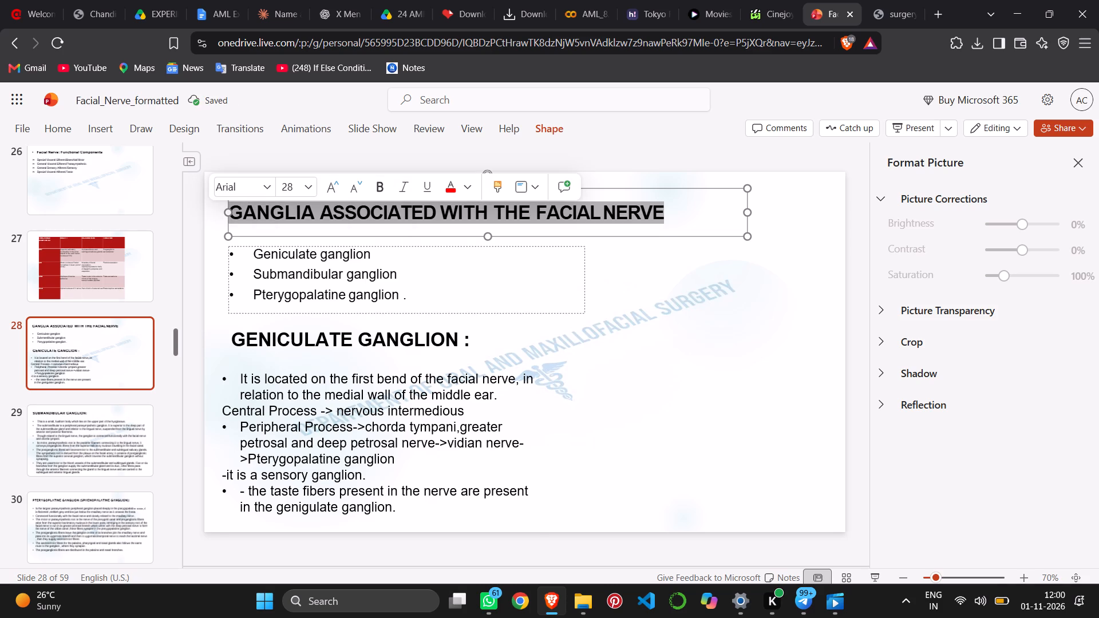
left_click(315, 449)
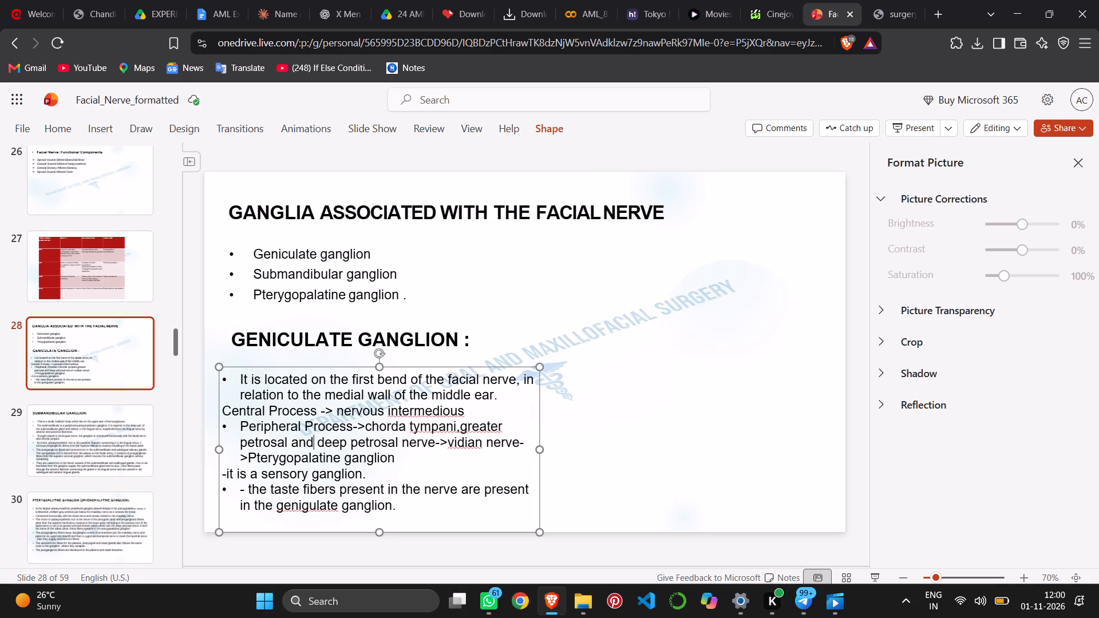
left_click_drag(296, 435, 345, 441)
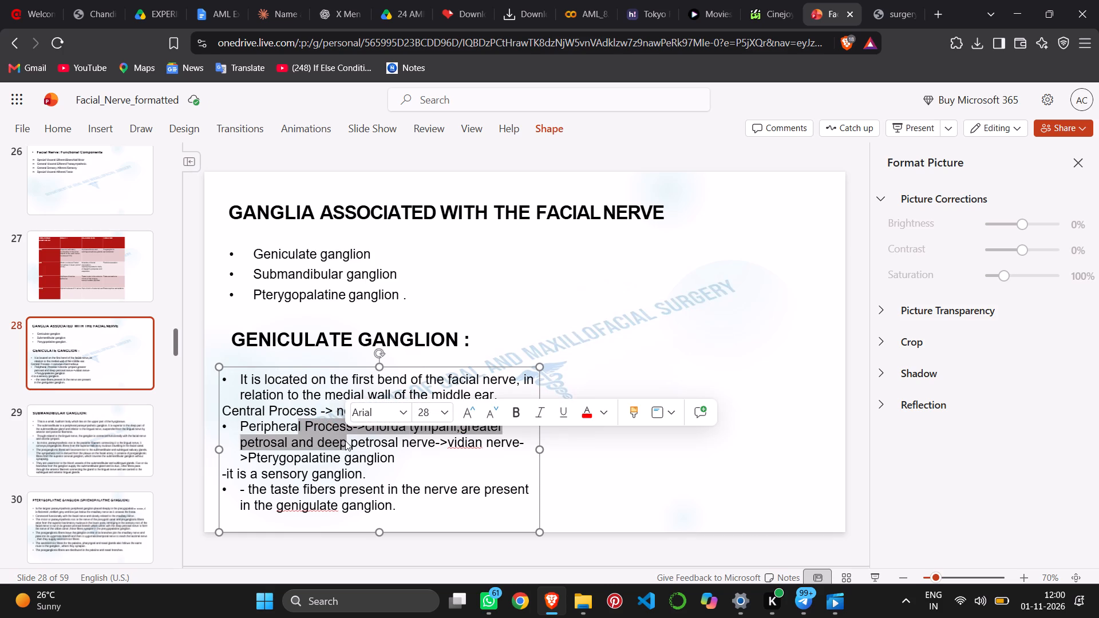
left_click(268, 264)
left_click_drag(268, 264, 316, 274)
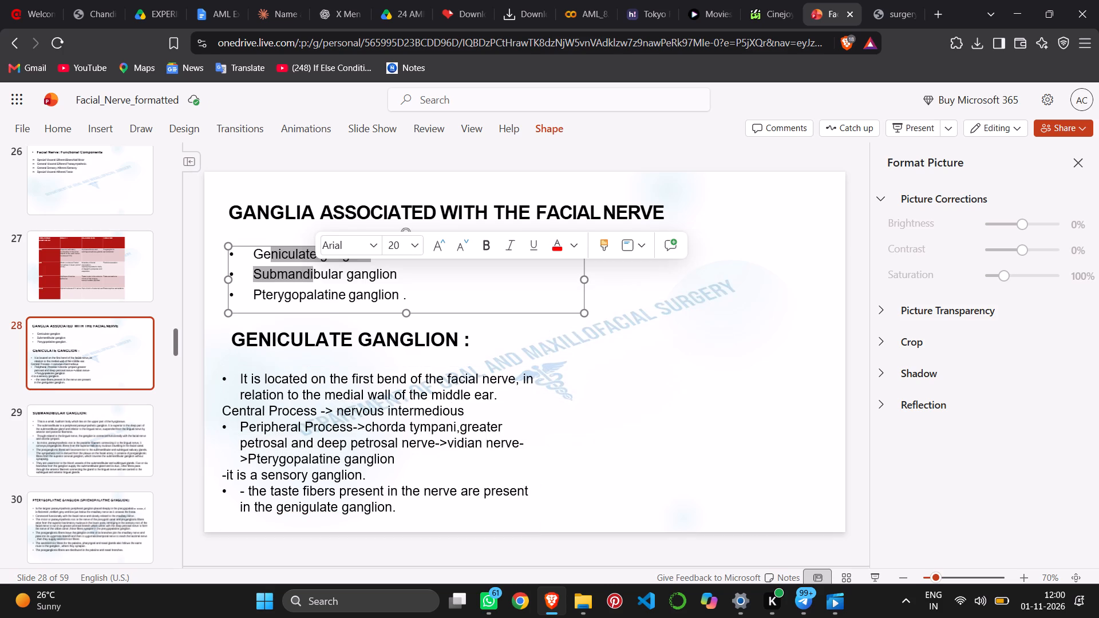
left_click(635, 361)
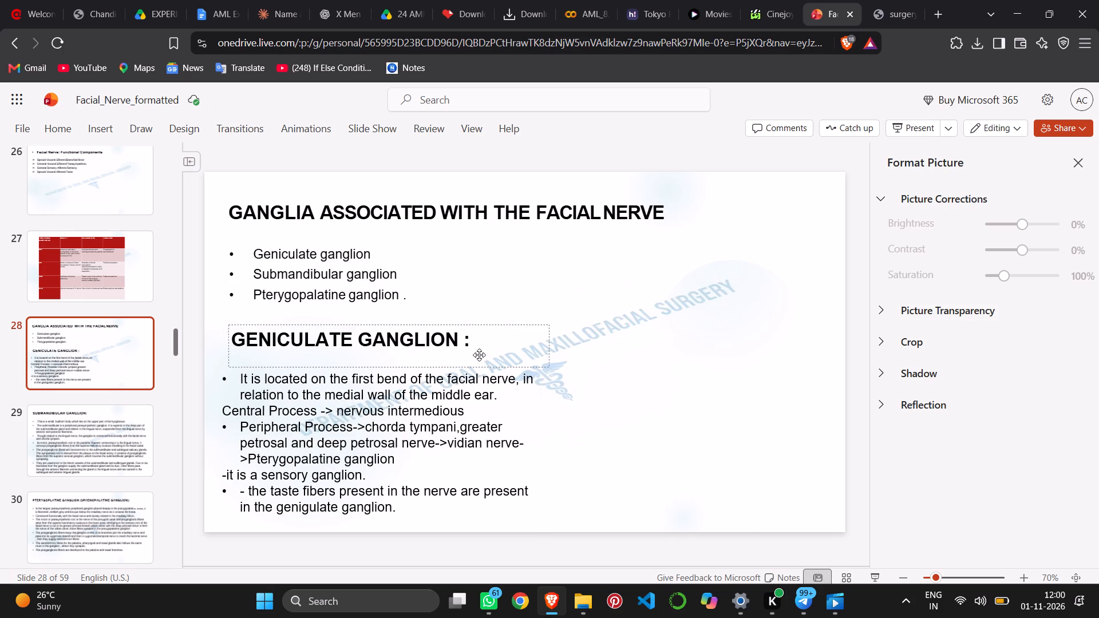
left_click(473, 344)
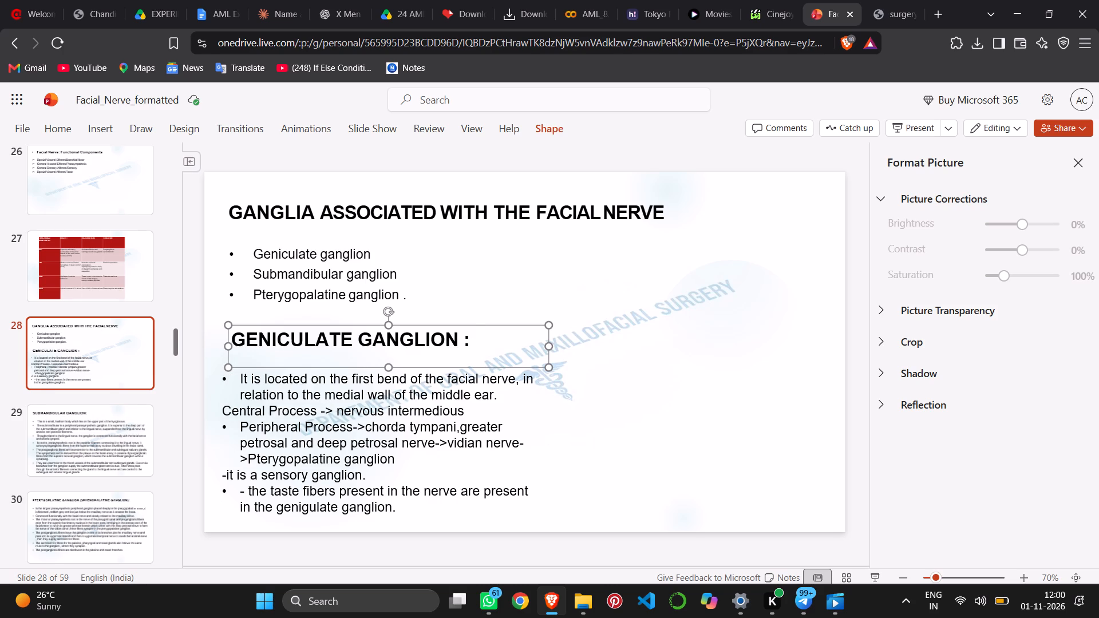
left_click(466, 344)
key("Right")
key("BackSpace")
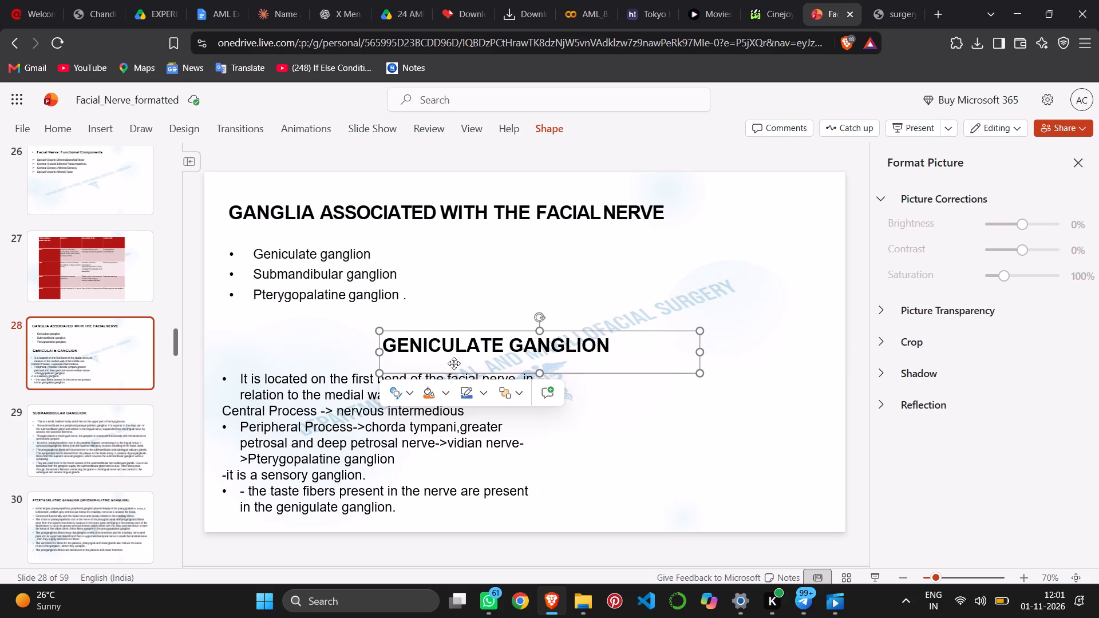
Centre-align all of the body text below the "GENICULATE GANGLION" heading.
left_click(323, 405)
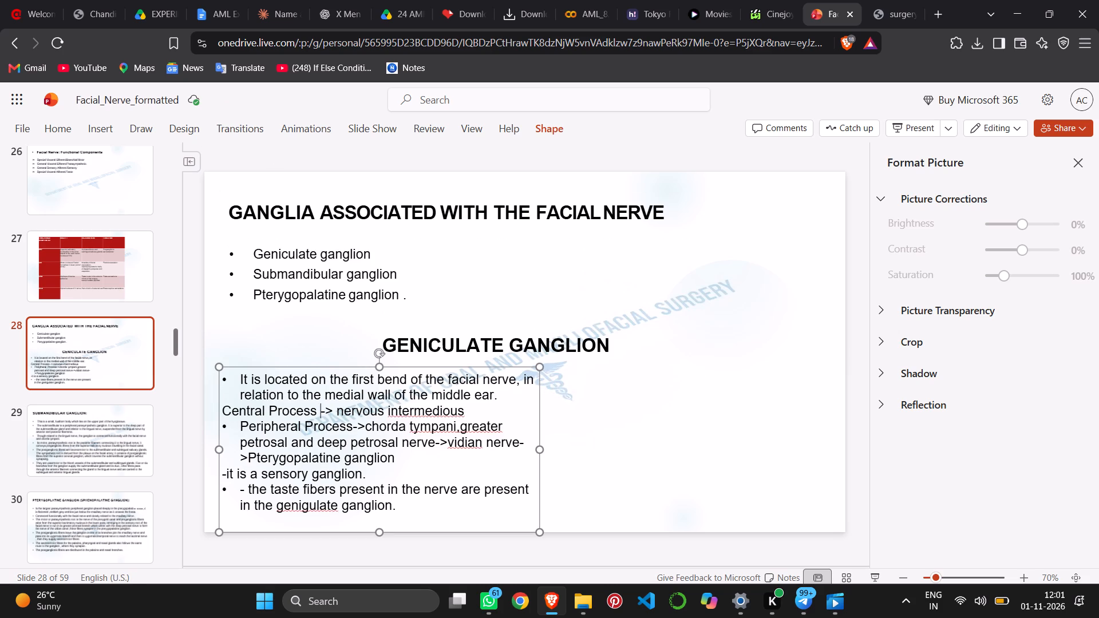
key("ctrl+a")
key("ctrl+e")
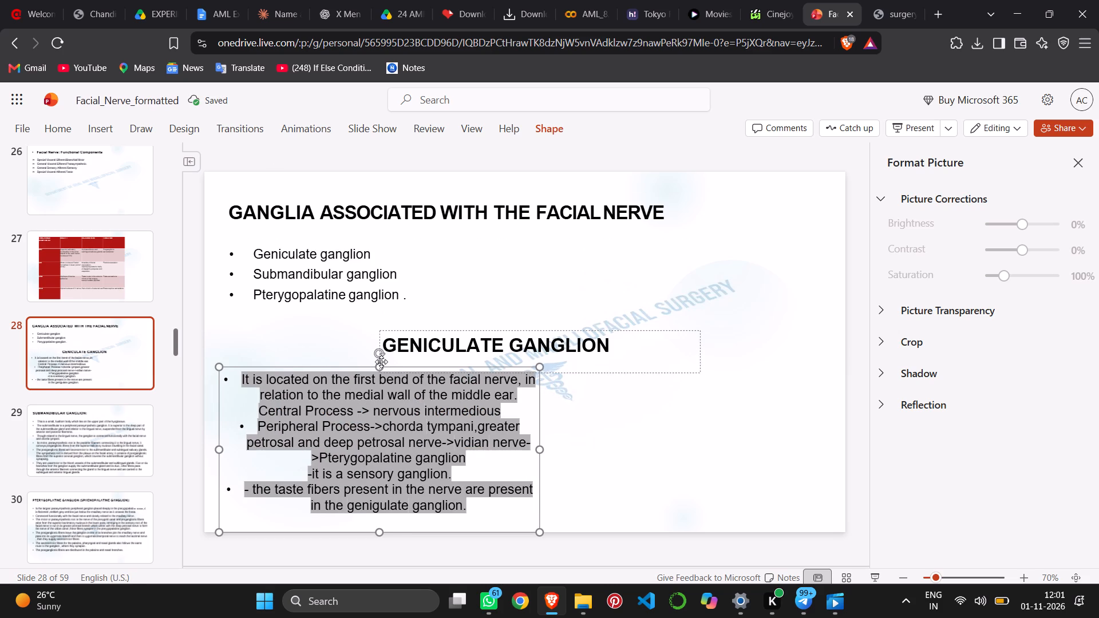
Move the centred body text box rightward so that it sits directly beneath the "GENICULATE GANGLION" heading.
left_click_drag(384, 369, 452, 379)
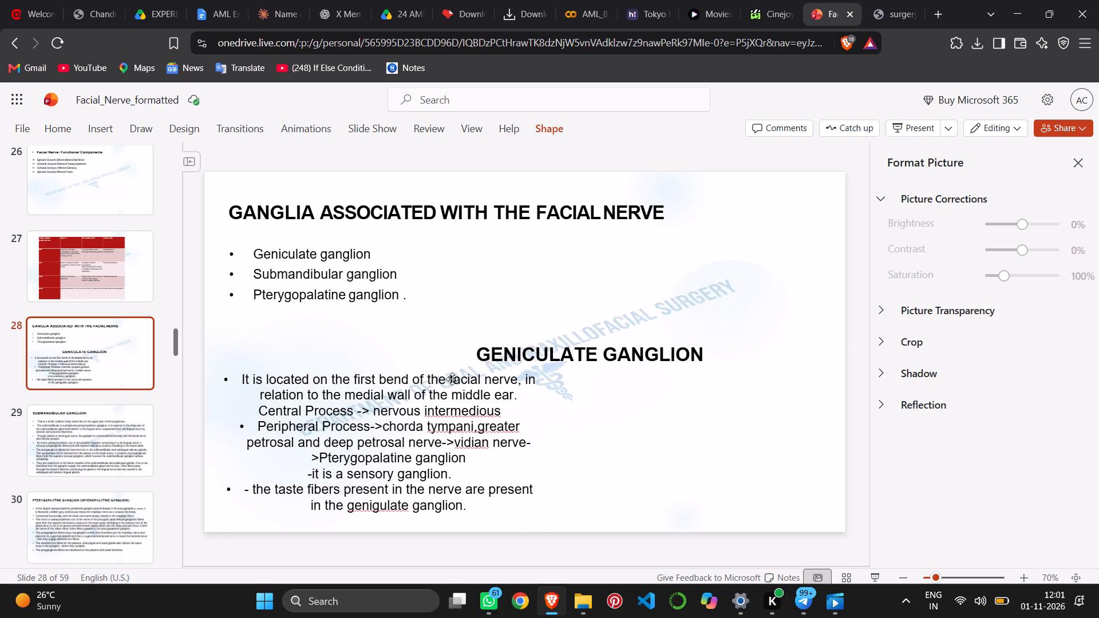
left_click_drag(452, 379, 392, 367)
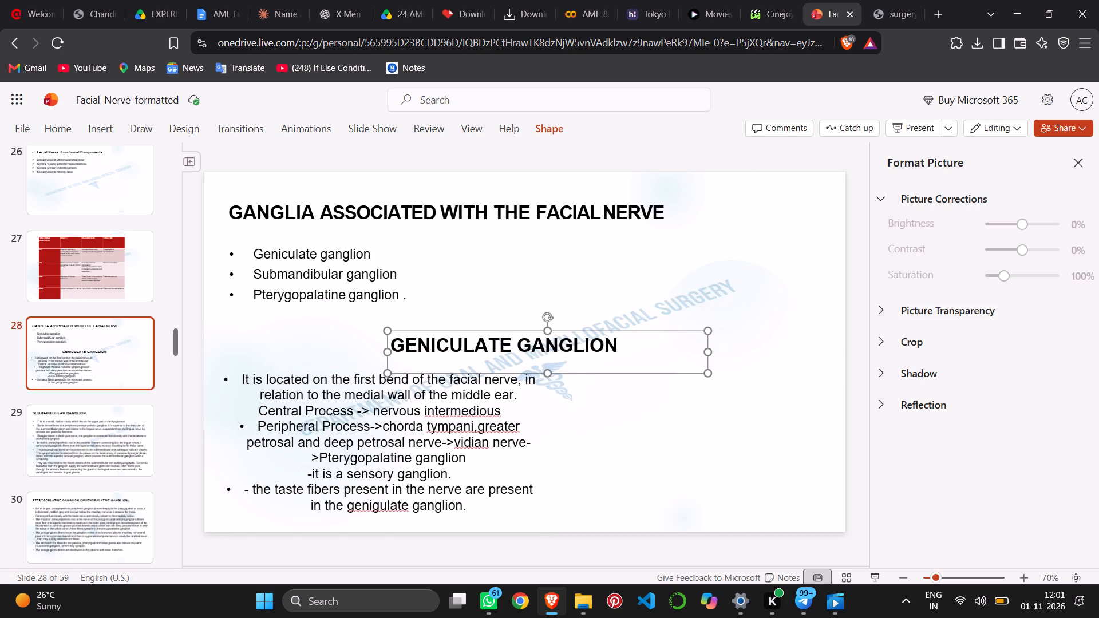
left_click(357, 429)
key("ctrl+a")
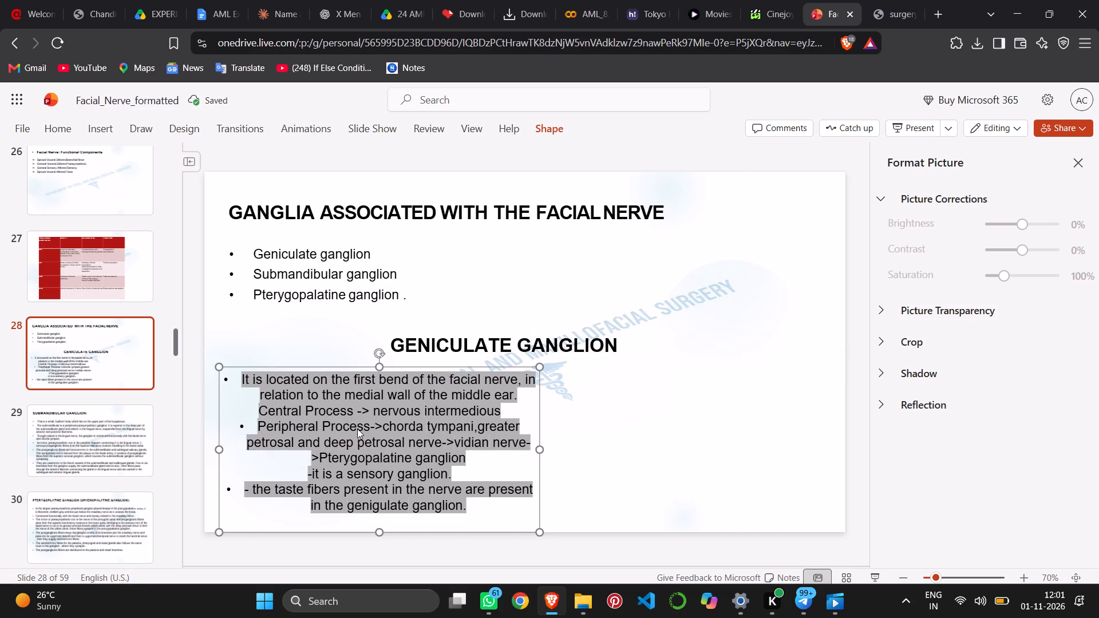
left_click_drag(345, 360, 442, 362)
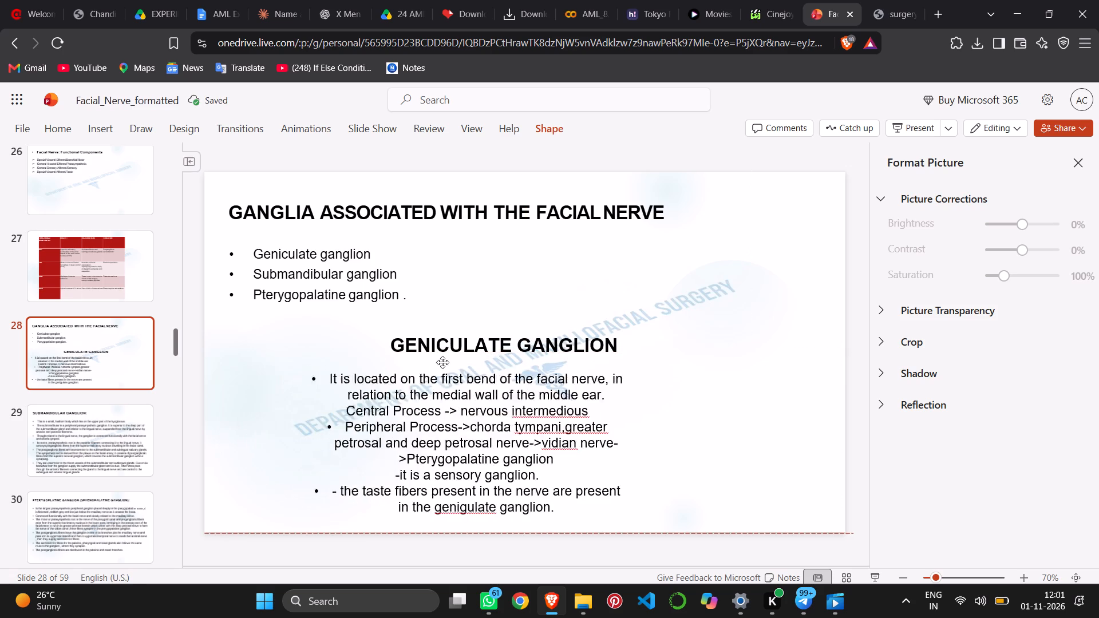
left_click_drag(442, 362, 462, 364)
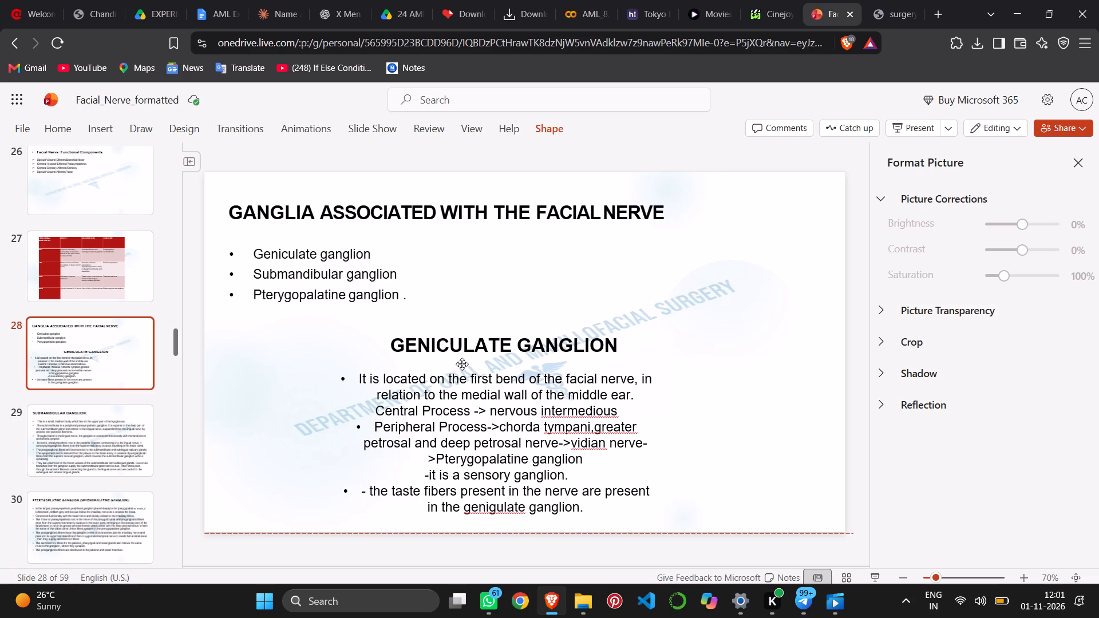
left_click_drag(462, 364, 467, 358)
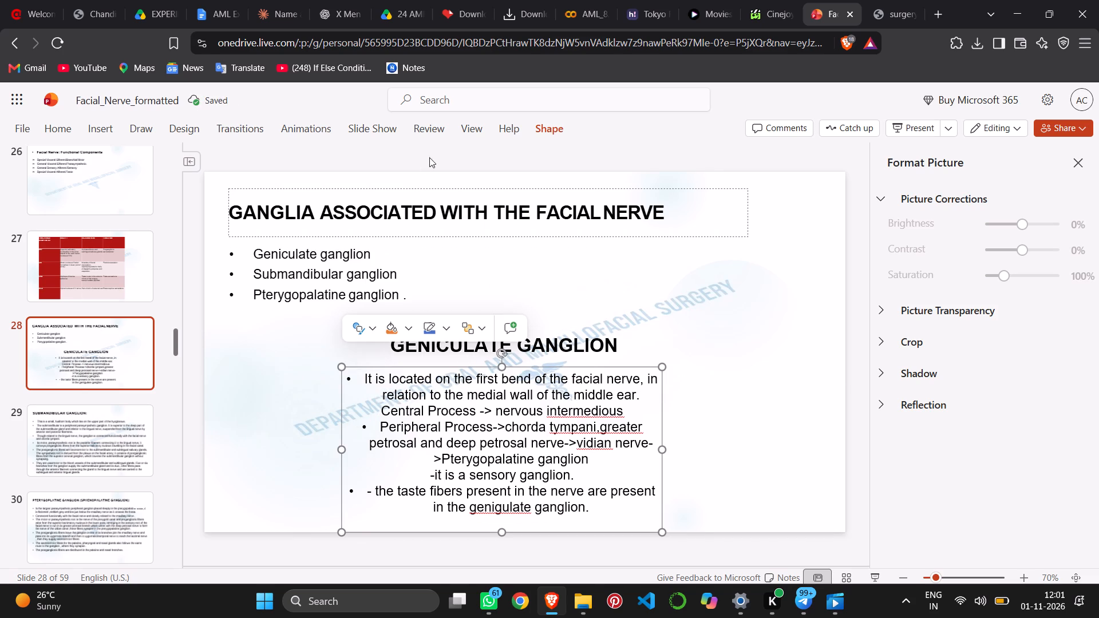
Shift the "GANGLIA ASSOCIATED WITH THE FACIAL NERVE" title rightward toward the slide's horizontal centre.
left_click(472, 148)
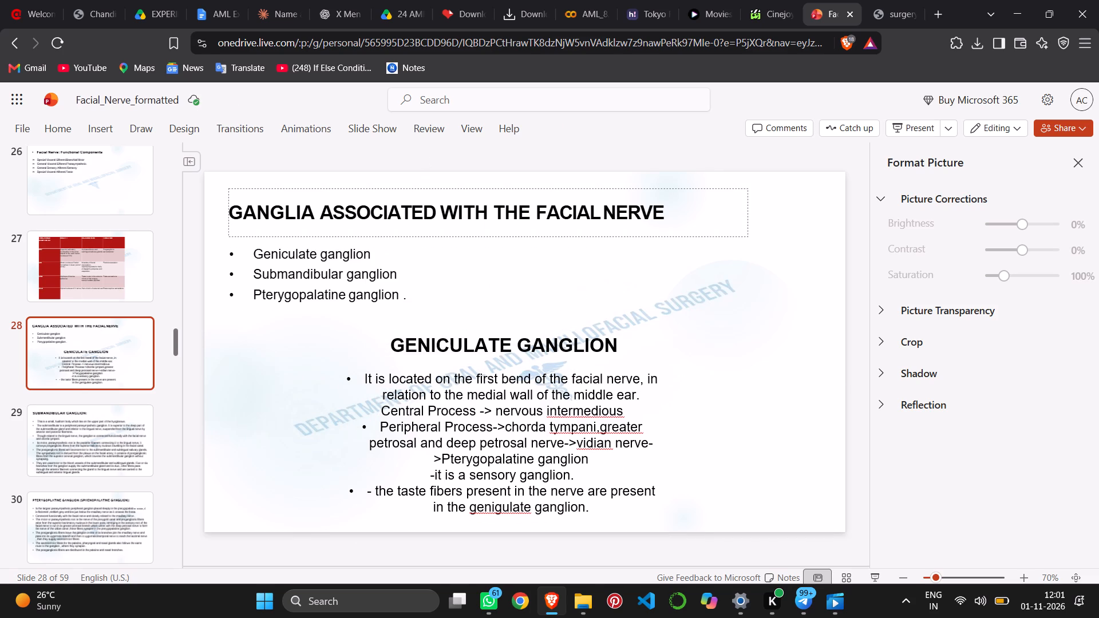
left_click(415, 219)
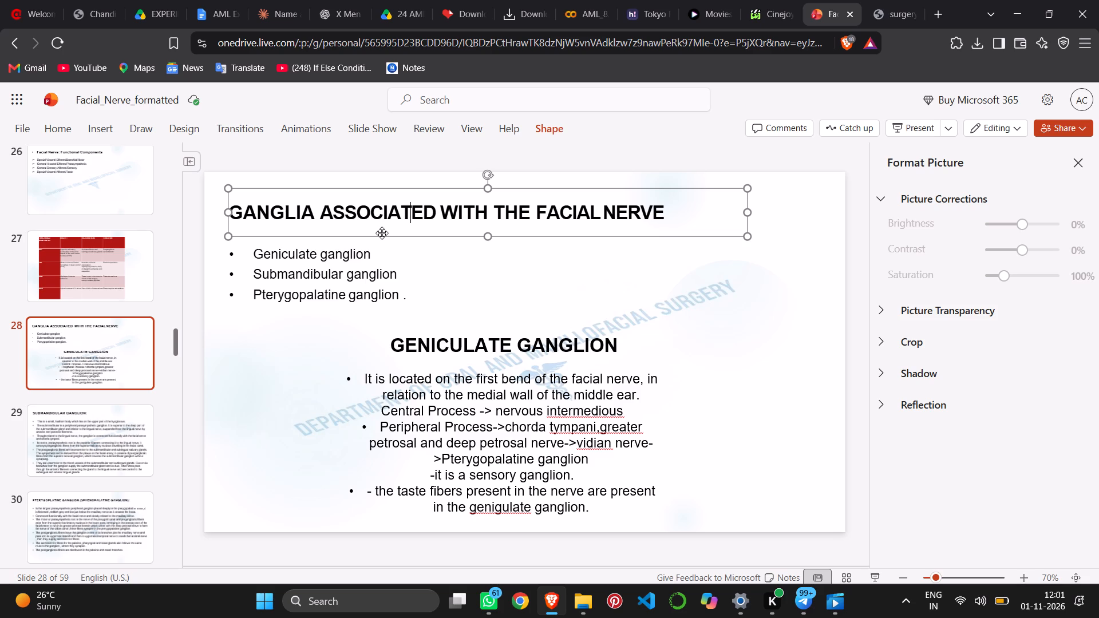
left_click_drag(446, 183, 448, 183)
left_click_drag(448, 183, 489, 184)
left_click(905, 463)
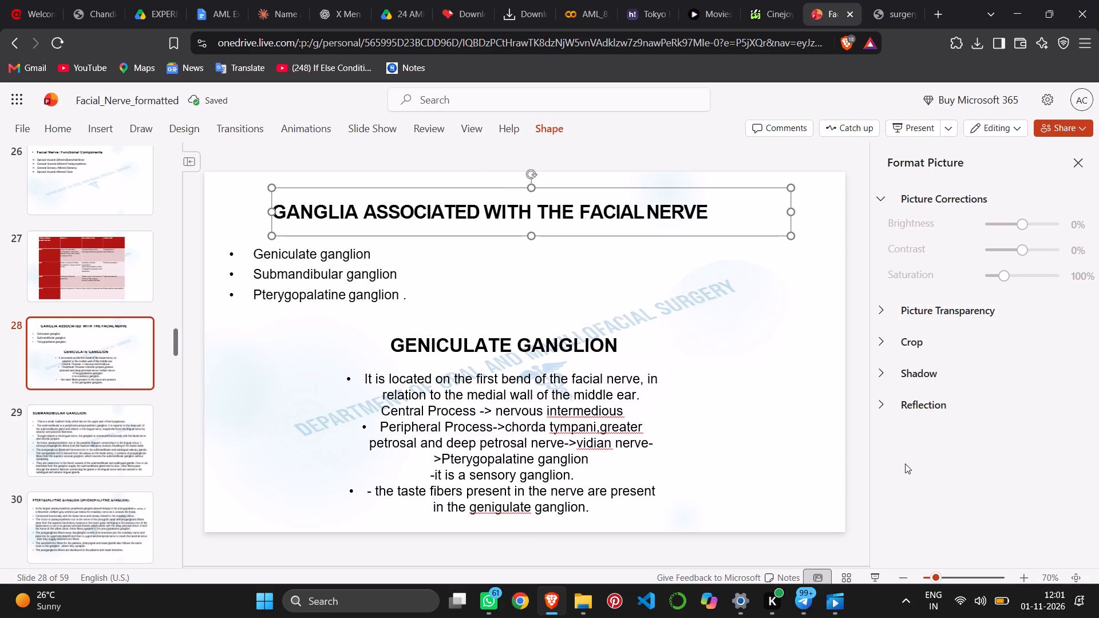
left_click(856, 415)
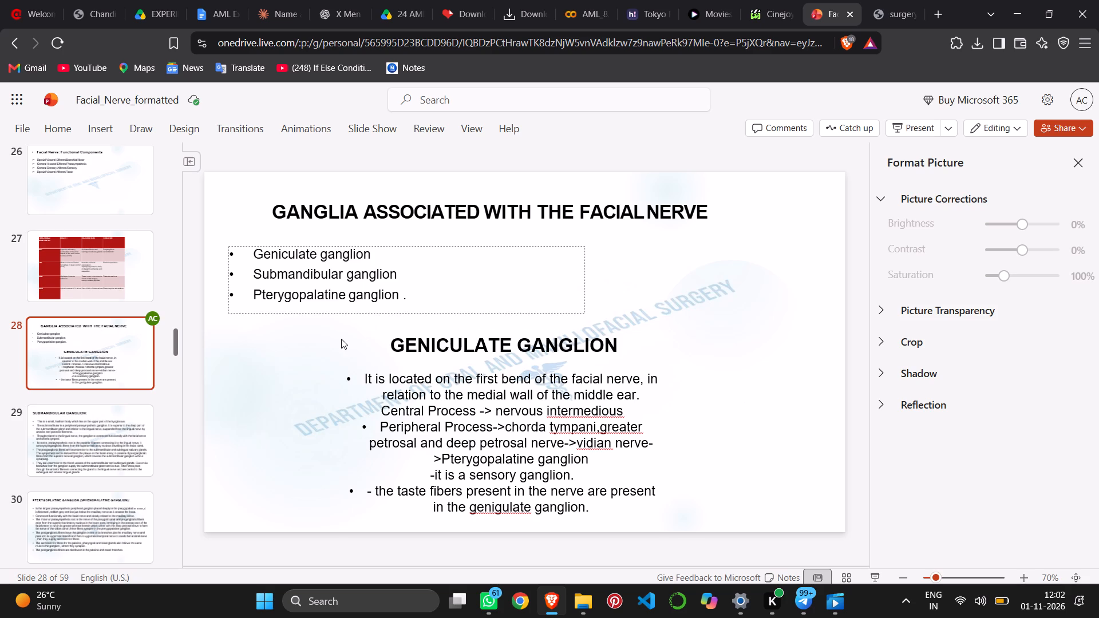
Move the "GENICULATE GANGLION" heading and its body text together slightly leftward, keeping them below the ganglia list.
left_click_drag(341, 339, 724, 521)
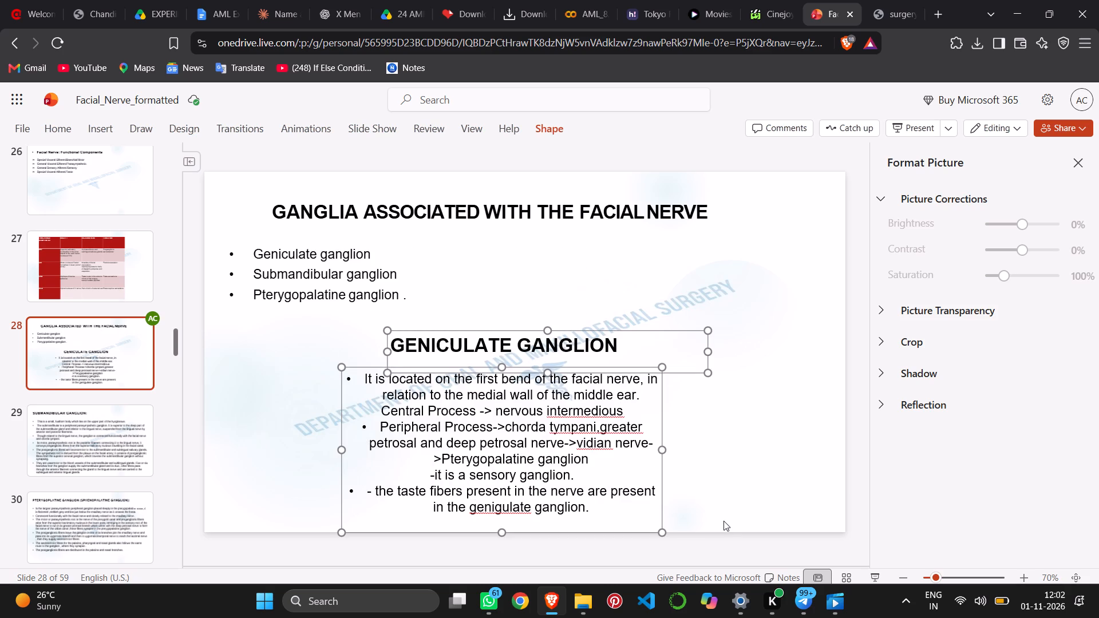
left_click_drag(527, 366, 384, 362)
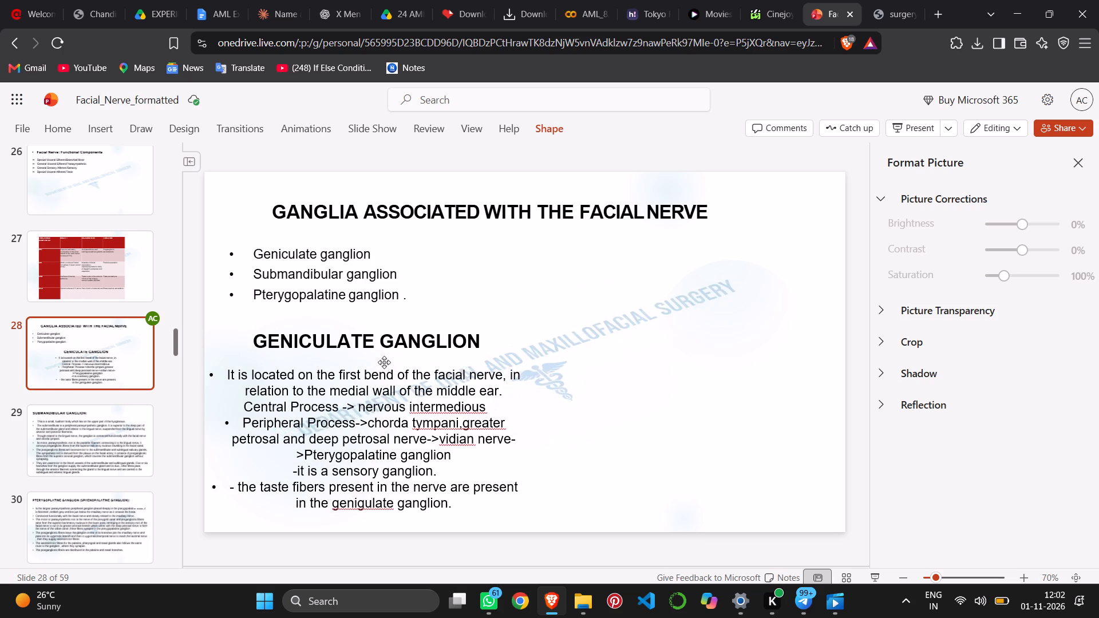
left_click_drag(384, 362, 408, 362)
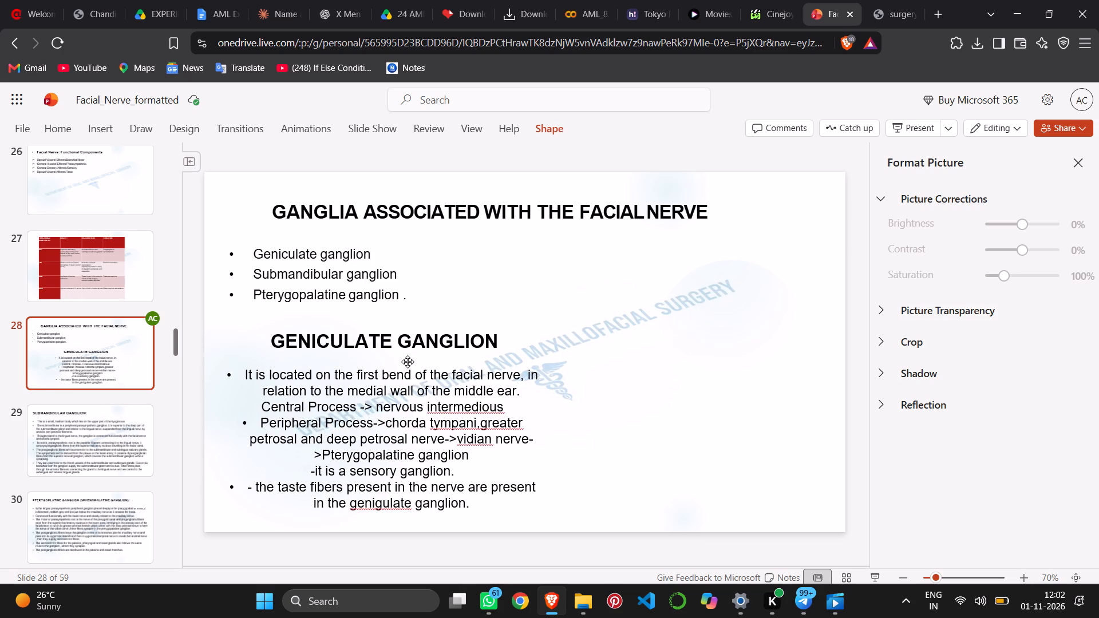
left_click_drag(408, 362, 468, 366)
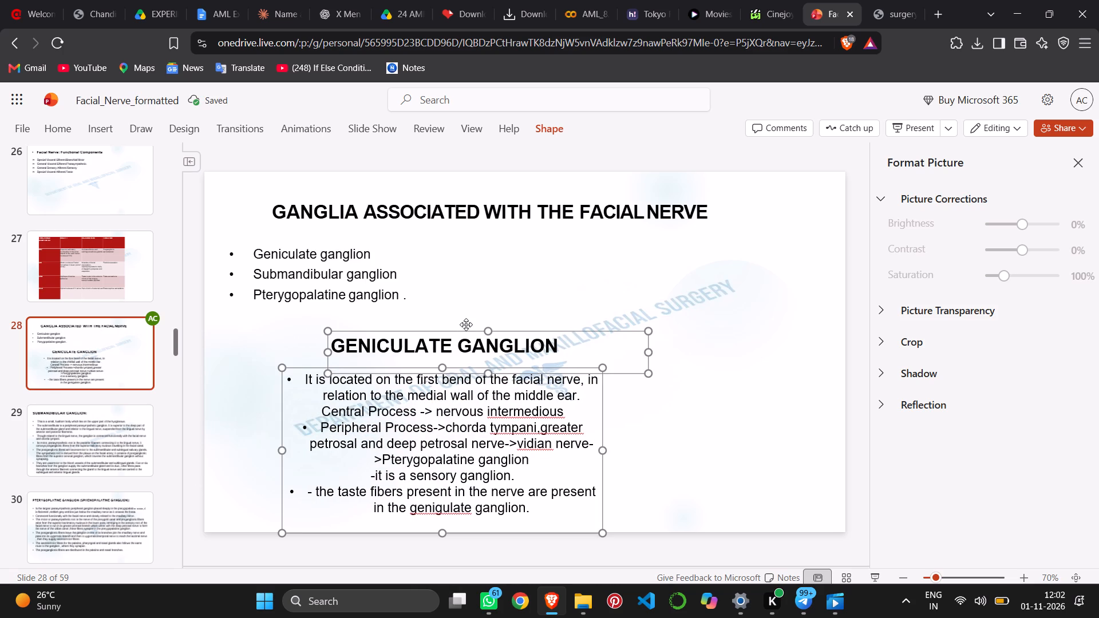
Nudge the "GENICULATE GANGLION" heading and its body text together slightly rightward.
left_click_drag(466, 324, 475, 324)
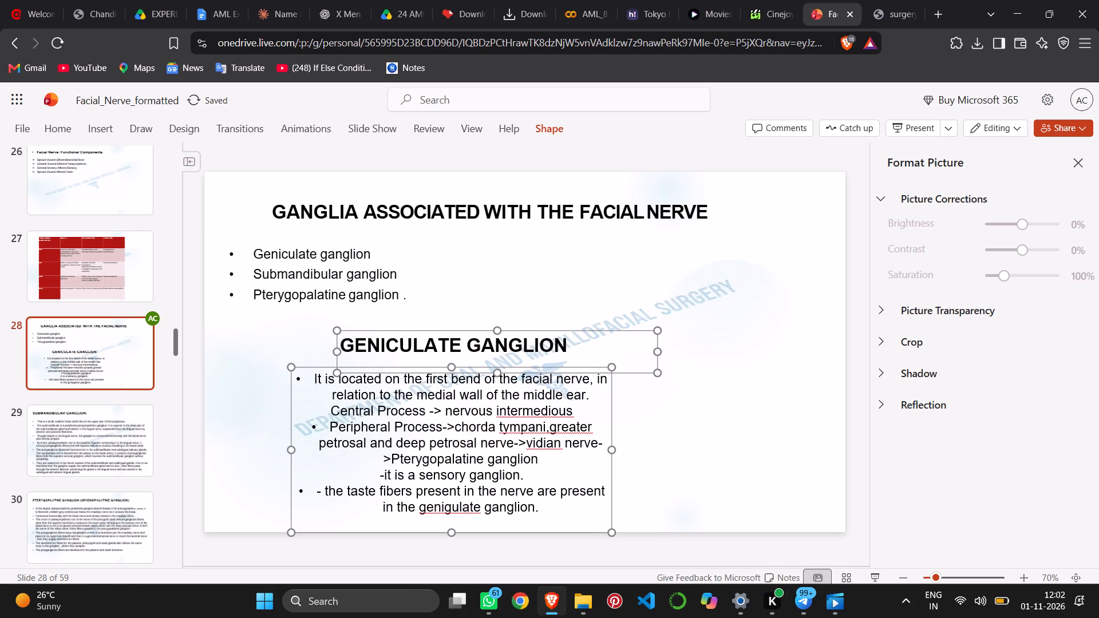
Move only the "GENICULATE GANGLION" heading leftward so that it lines up with the left edge of the ganglia list.
left_click(445, 344)
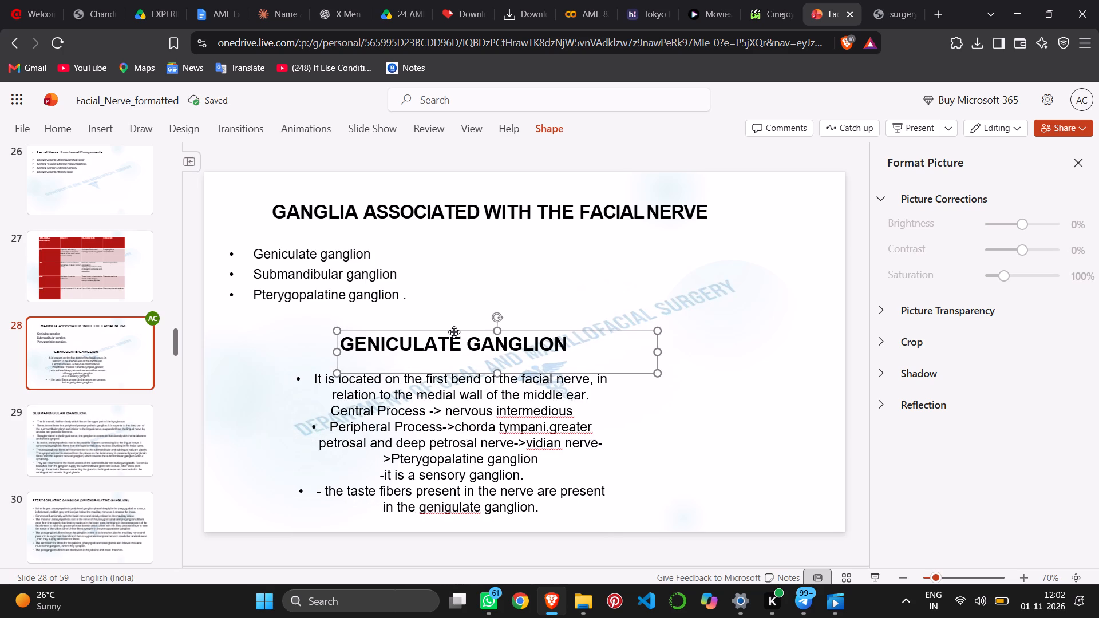
left_click_drag(454, 332, 366, 331)
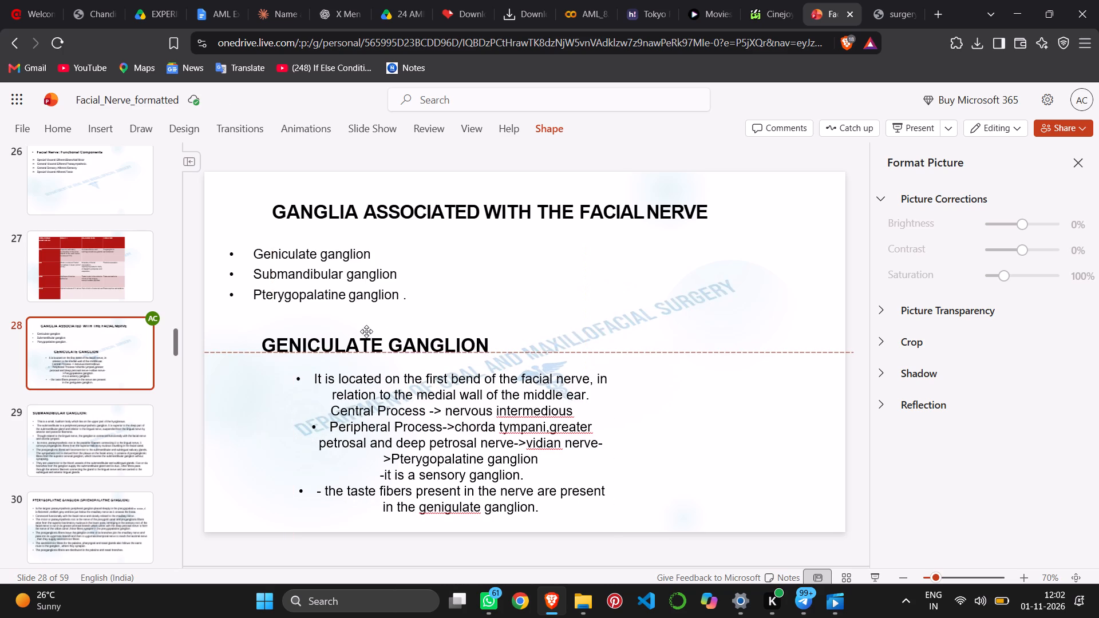
left_click_drag(366, 331, 343, 331)
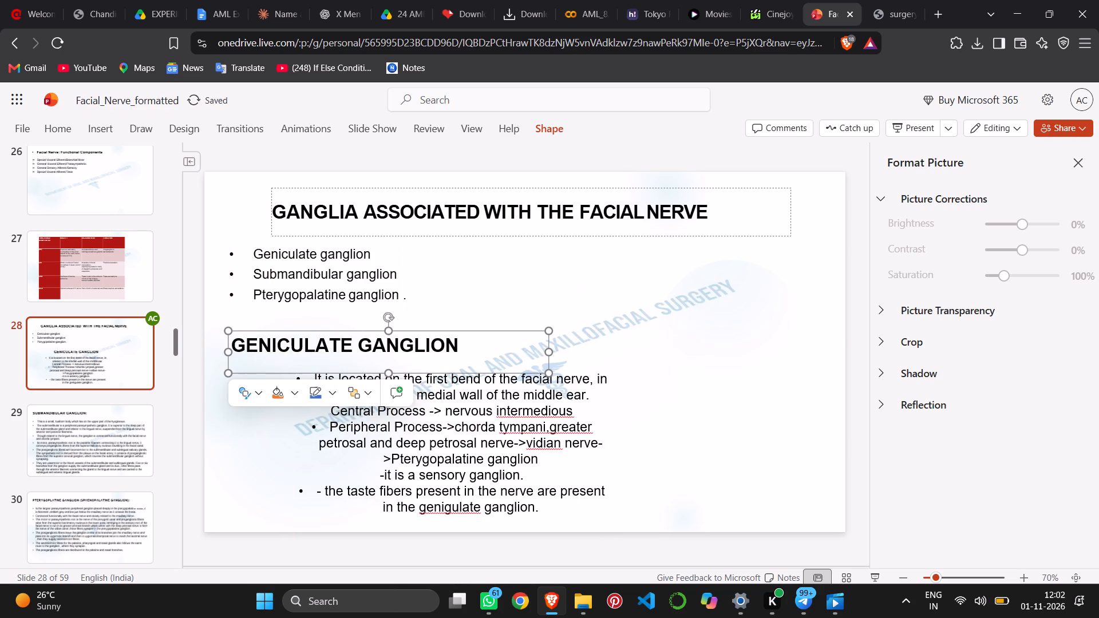
Move the "GANGLIA ASSOCIATED WITH THE FACIAL NERVE" title leftward to line up with the left edge of the ganglia list.
left_click(346, 220)
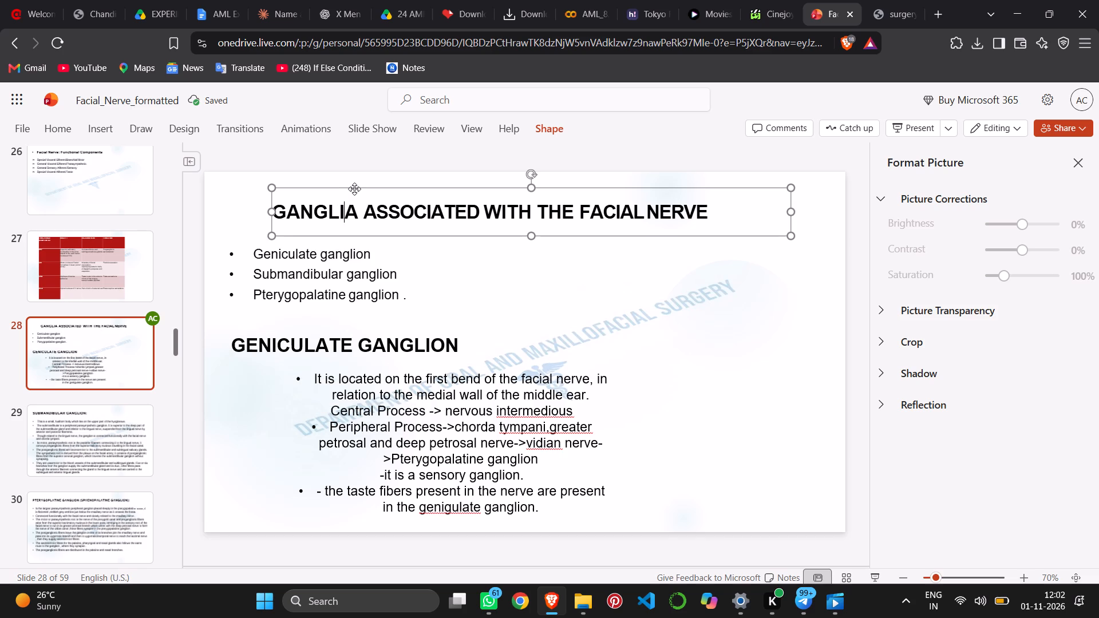
left_click_drag(354, 189, 315, 189)
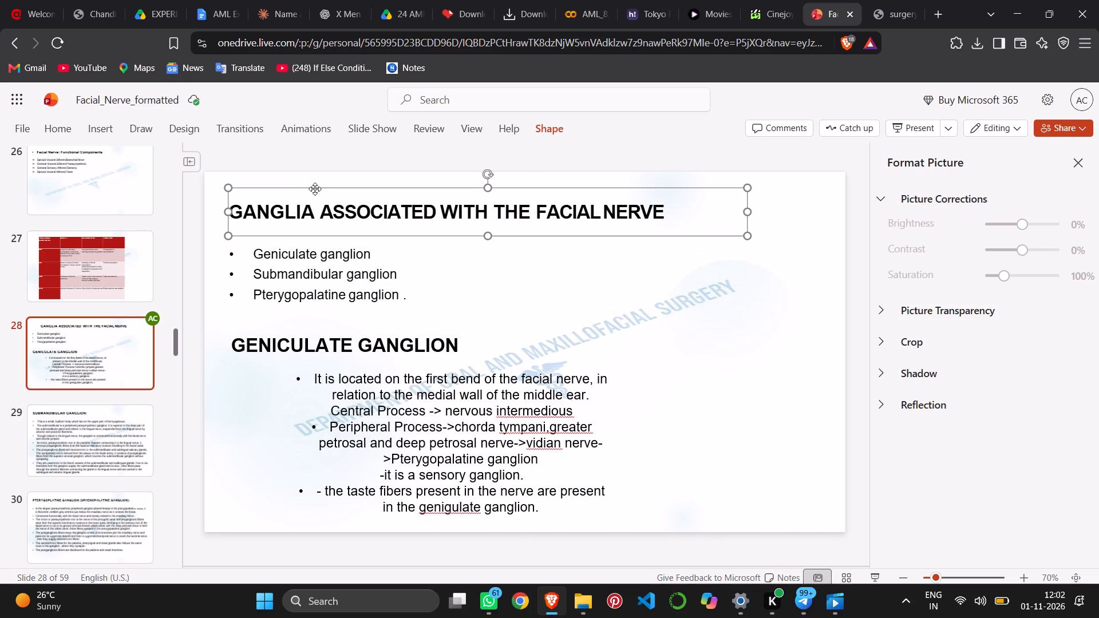
Left-align all of the body text below the "GENICULATE GANGLION" heading.
left_click(377, 445)
key("ctrl+a")
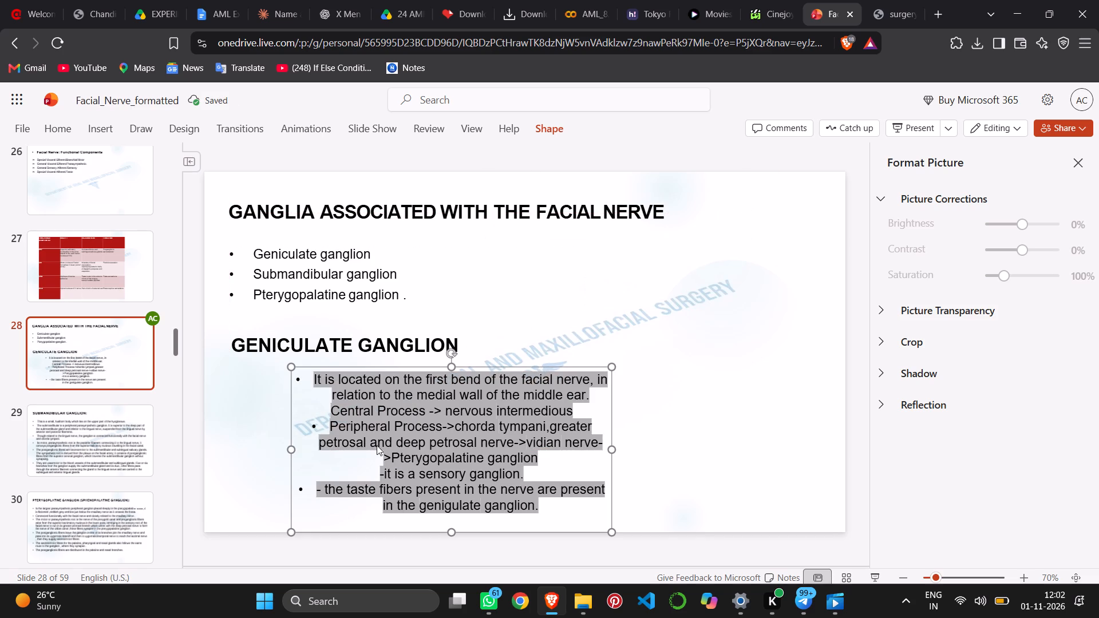
key("ctrl+e")
key("ctrl+e")
key("ctrl+e")
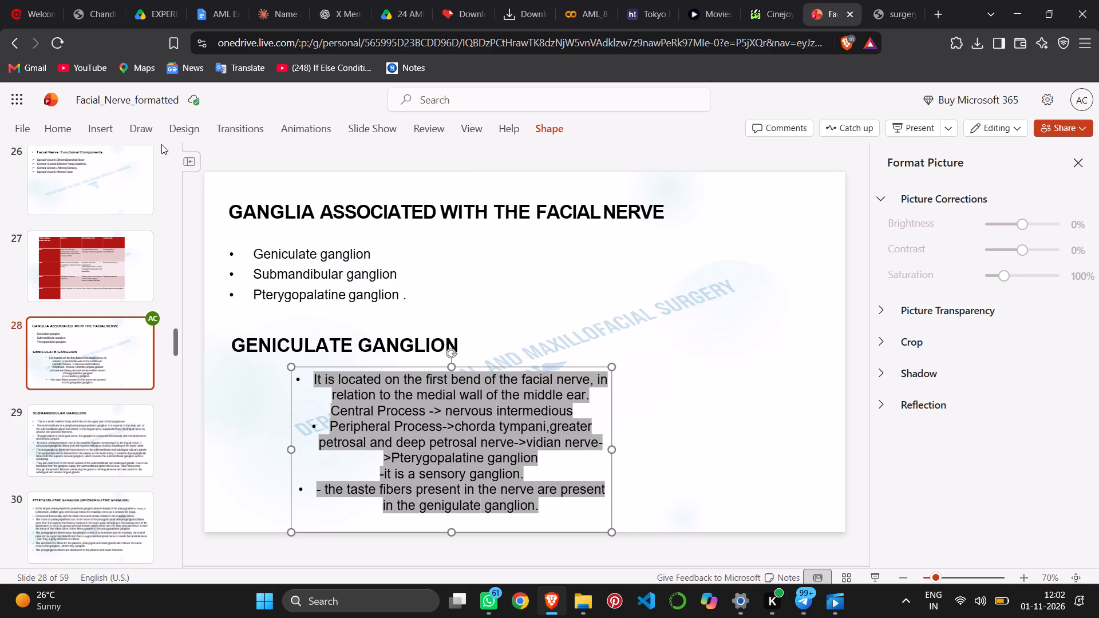
left_click(78, 135)
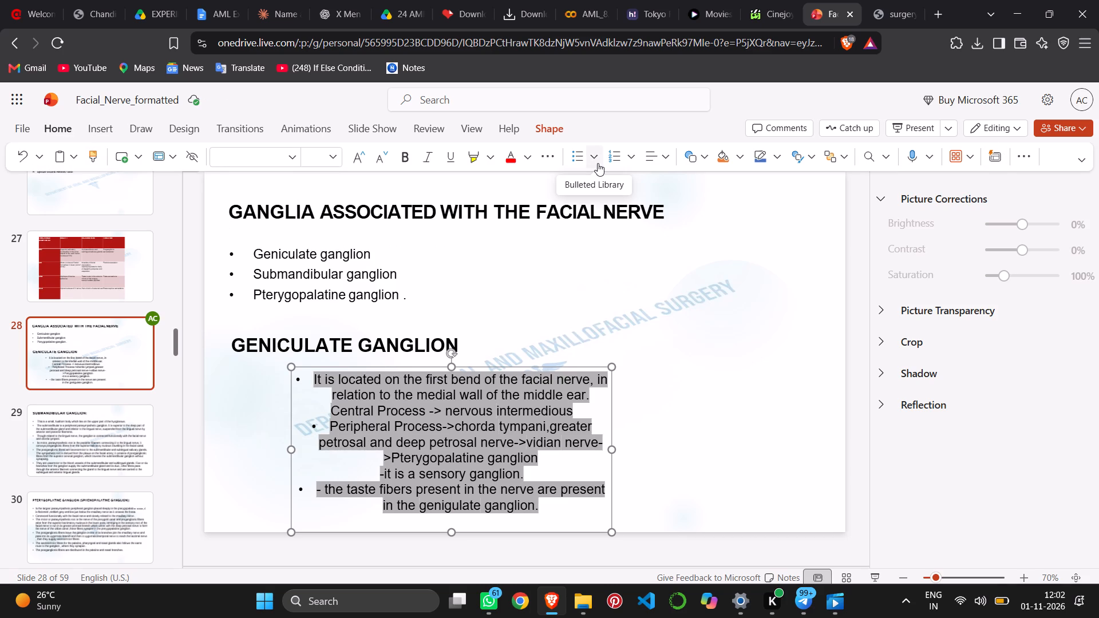
left_click(659, 159)
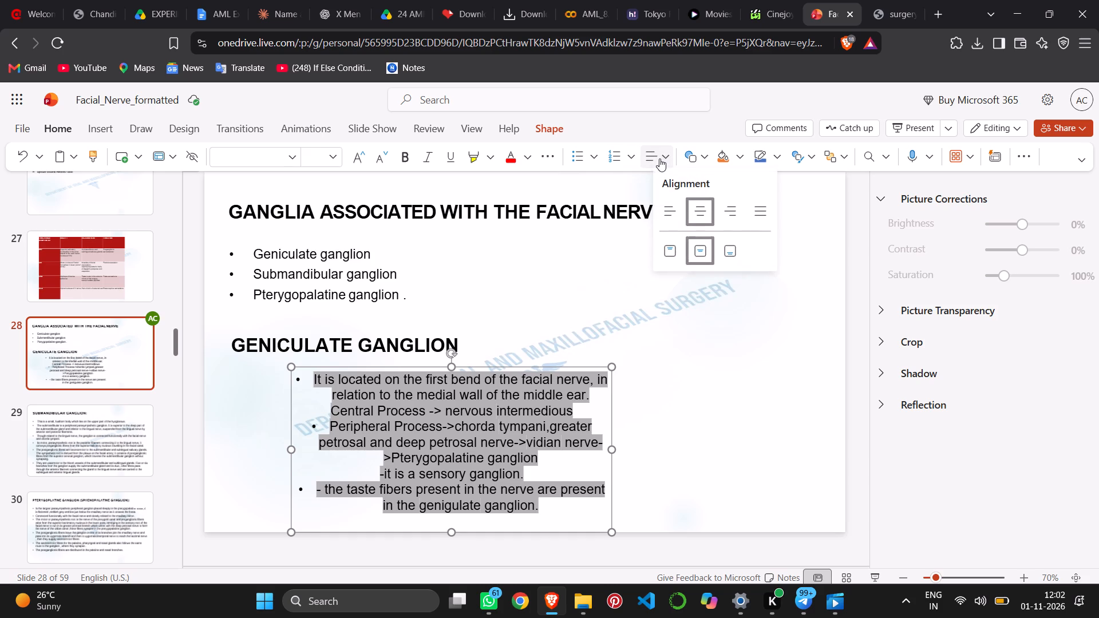
left_click(680, 209)
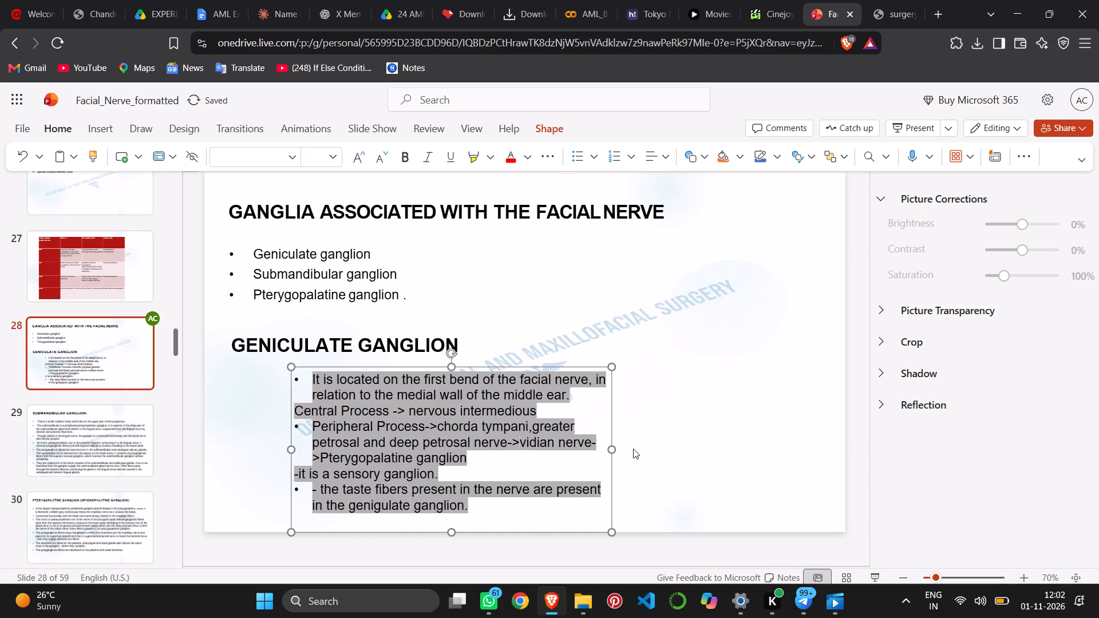
Move the left-aligned body text box leftward so that it sits beneath the "GENICULATE GANGLION" heading.
left_click(691, 388)
left_click(460, 426)
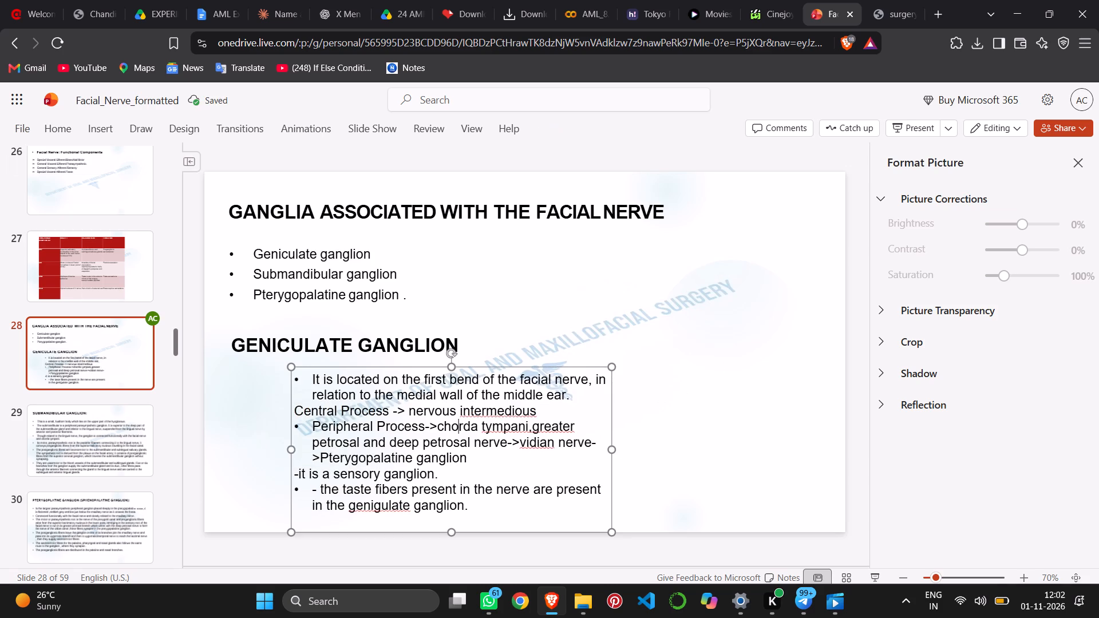
left_click(436, 369)
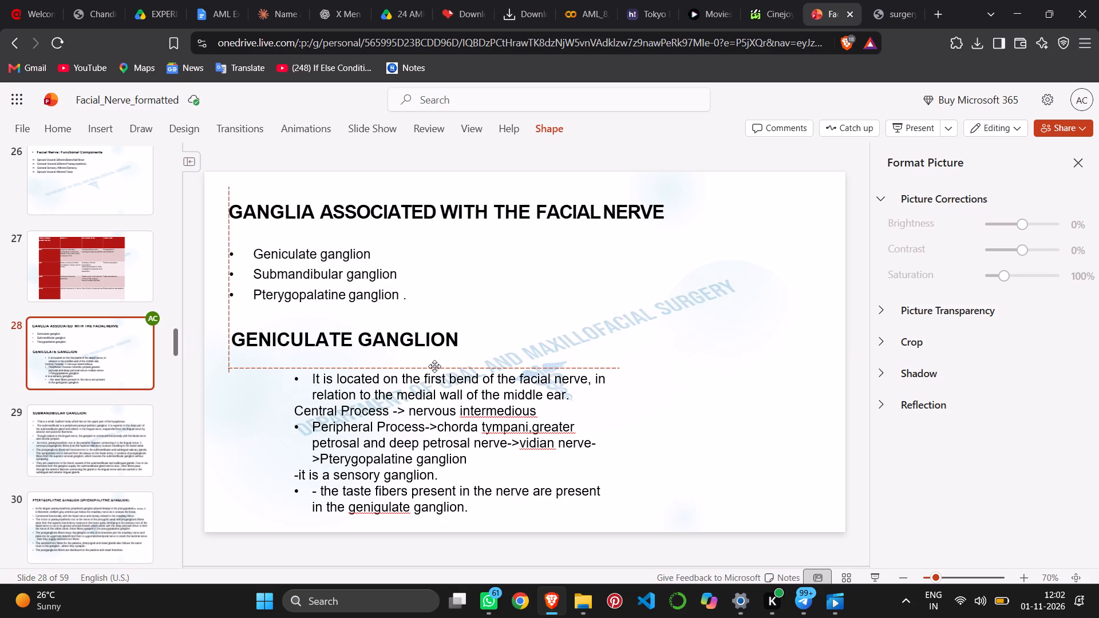
left_click(431, 403)
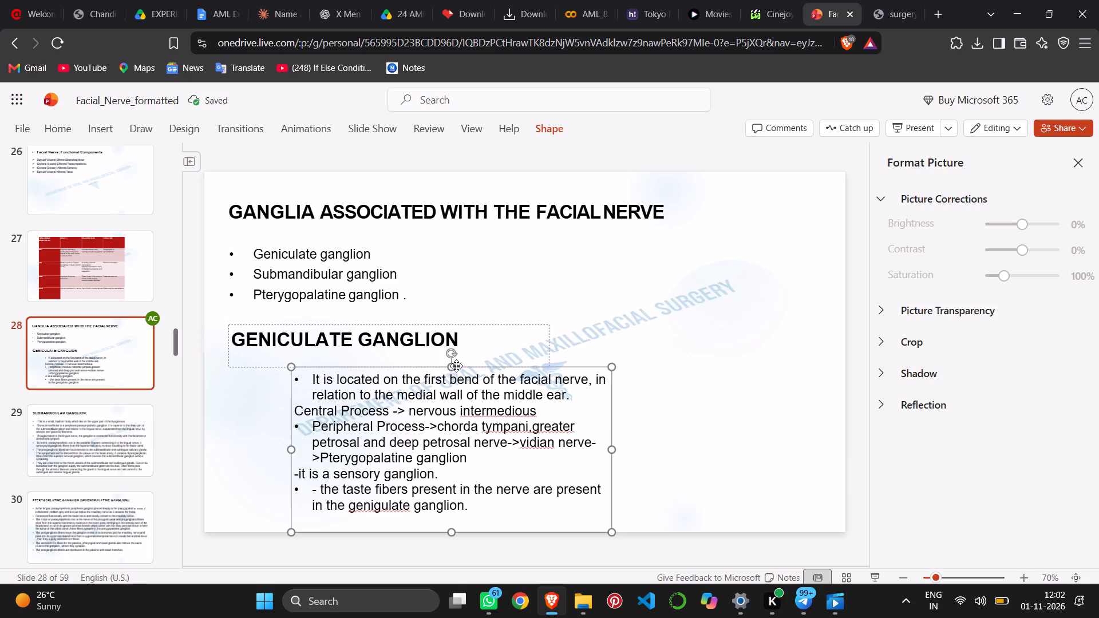
left_click(460, 366)
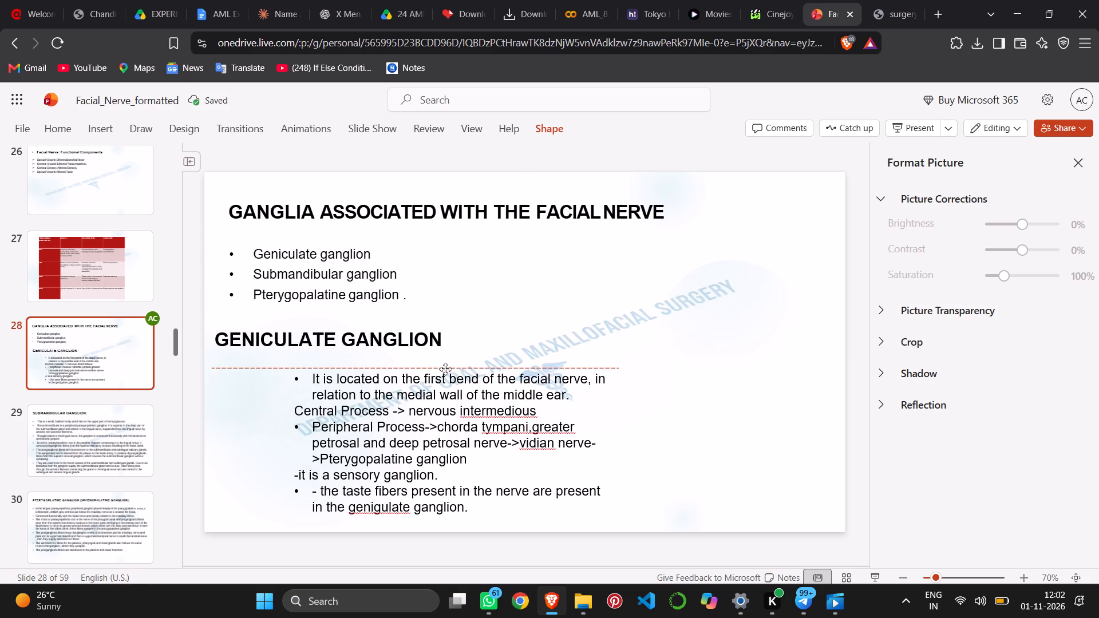
left_click(468, 442)
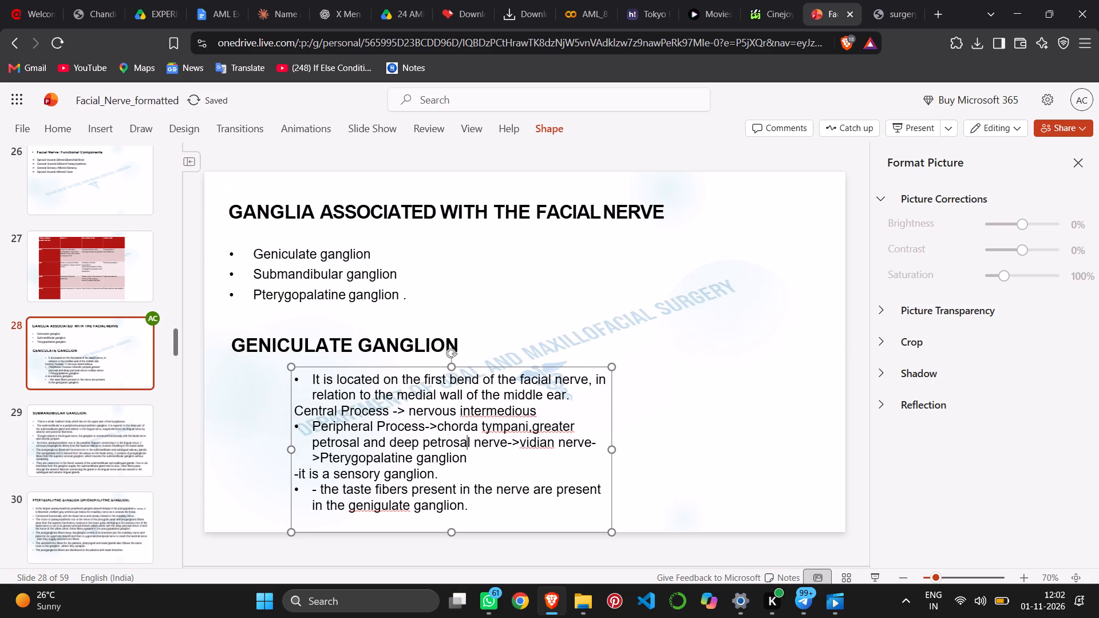
left_click_drag(612, 407, 533, 403)
left_click_drag(615, 407, 564, 408)
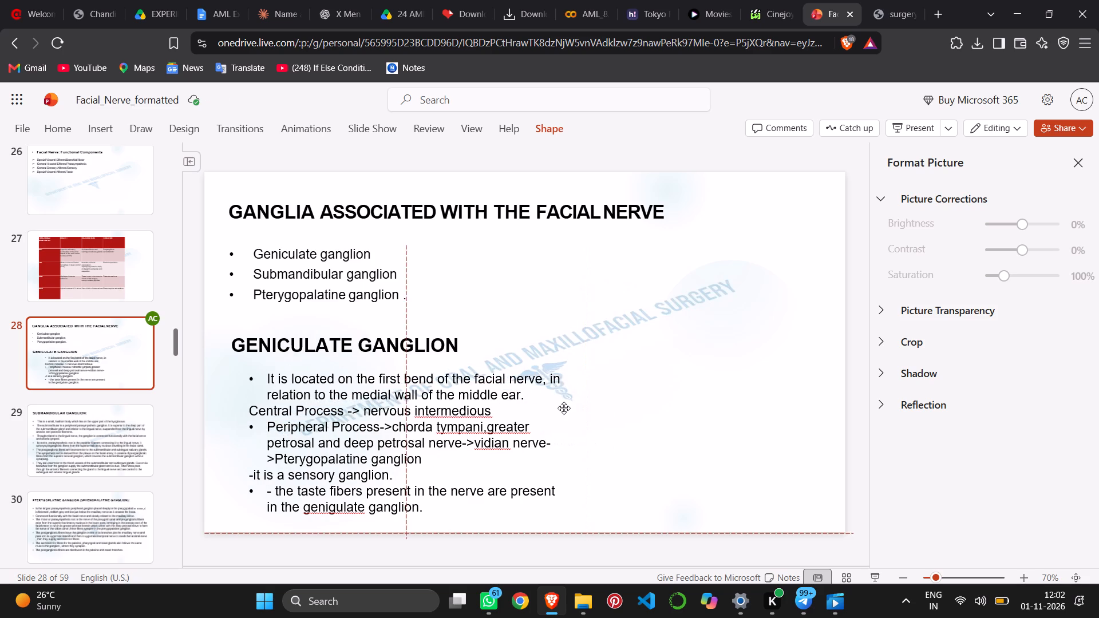
left_click_drag(564, 408, 552, 408)
left_click(678, 399)
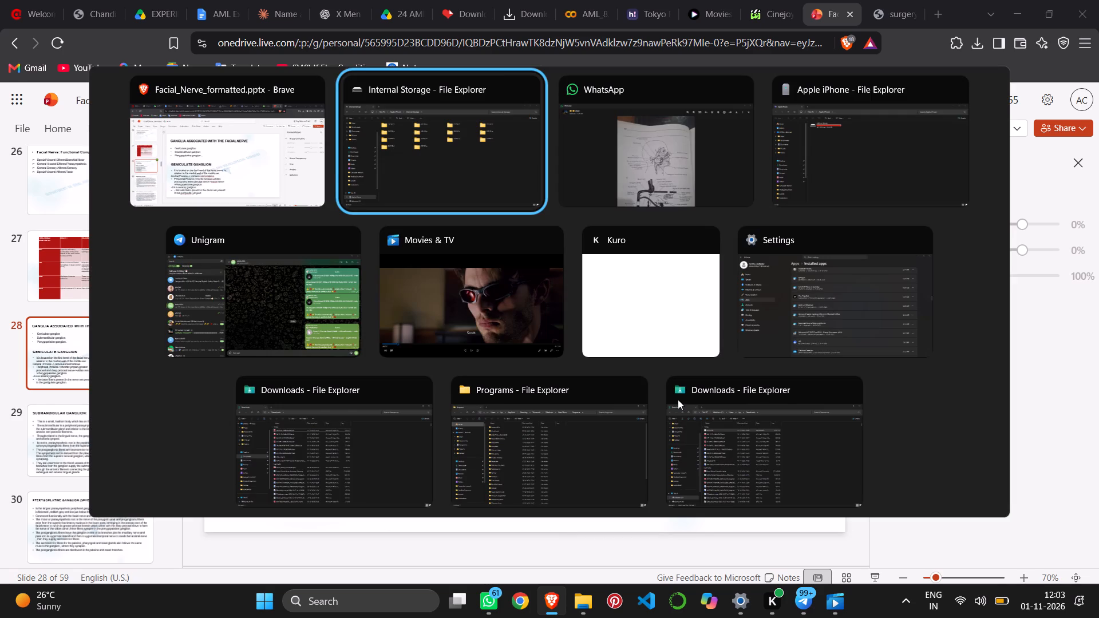
Switch to File Explorer and look through the iPhone's Internal Storage, examining the contents of folders 202407_a and 202405_b.
scroll(559, 346, "up", 1)
scroll(559, 346, "down", 1)
scroll(559, 346, "up", 2)
left_click(628, 319)
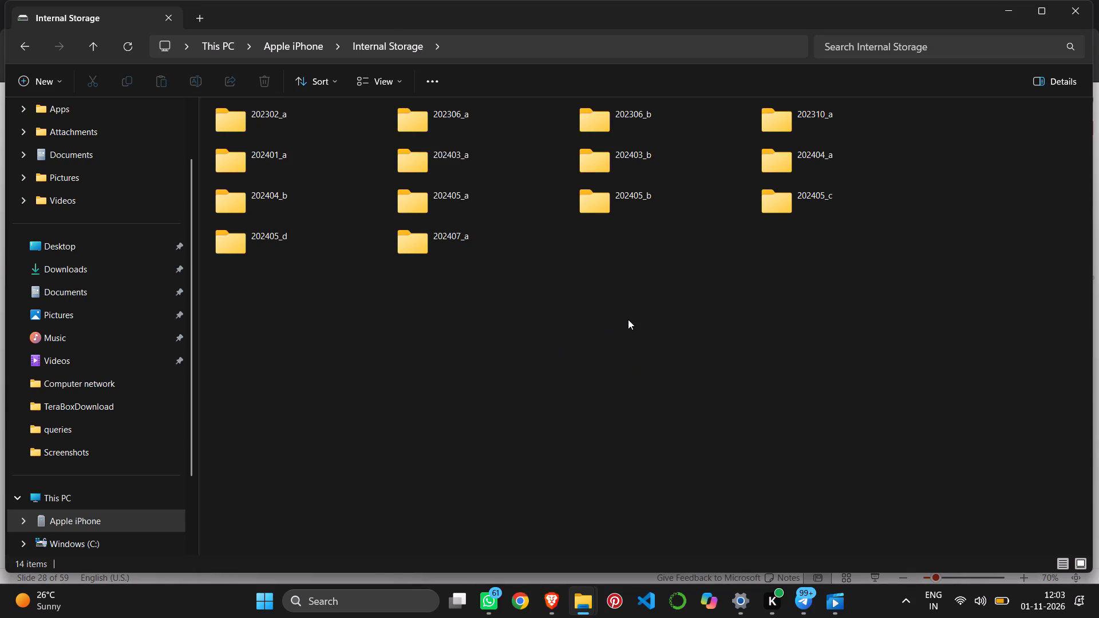
double_click(464, 247)
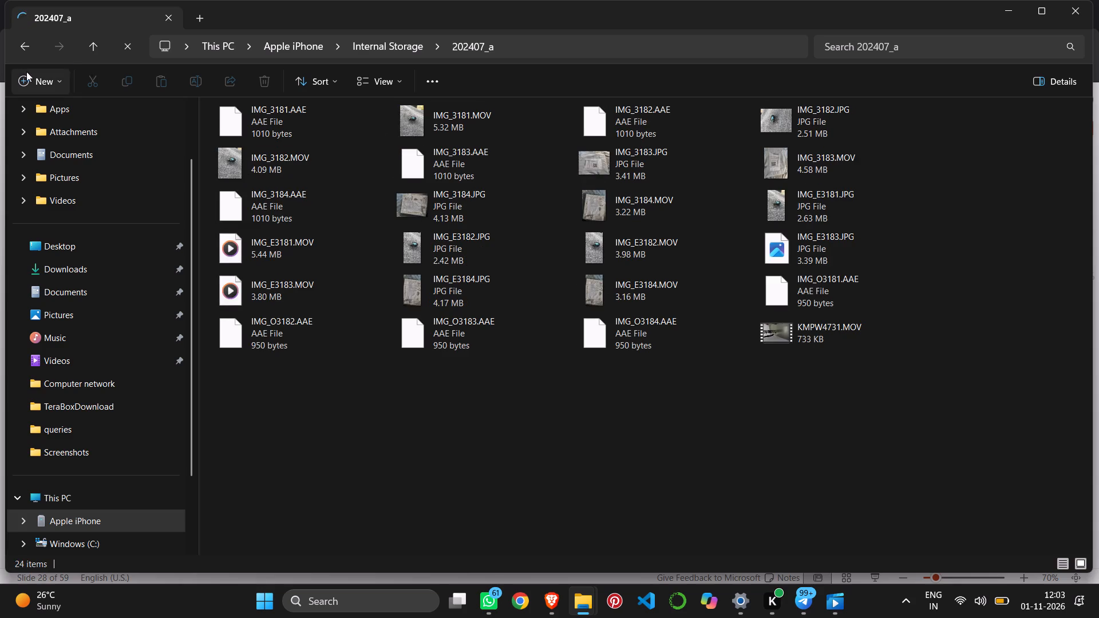
left_click(19, 35)
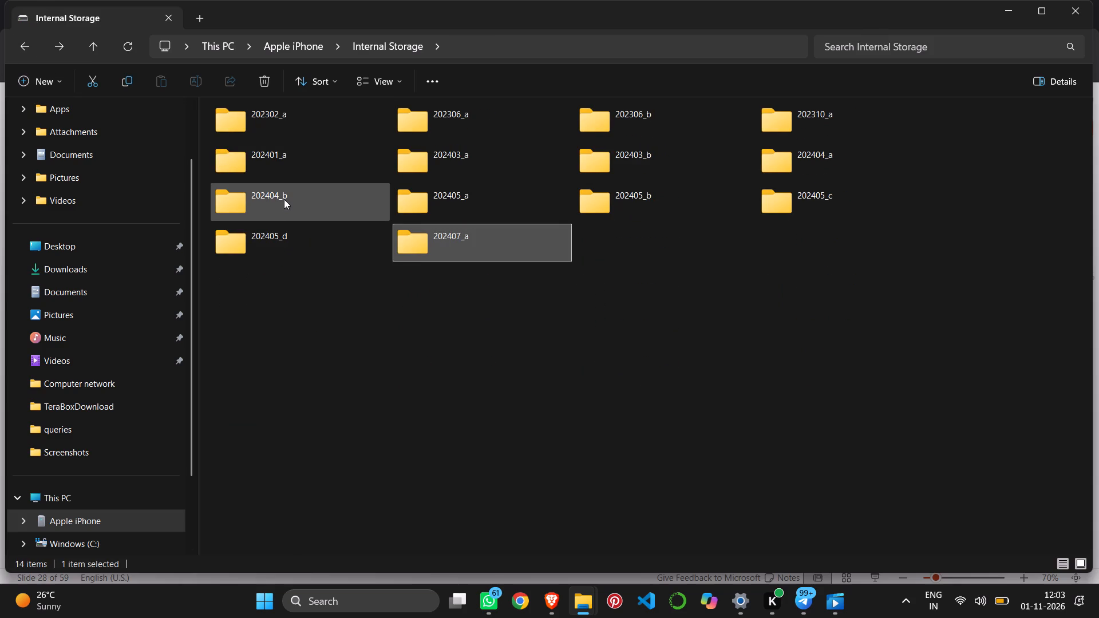
left_click(493, 344)
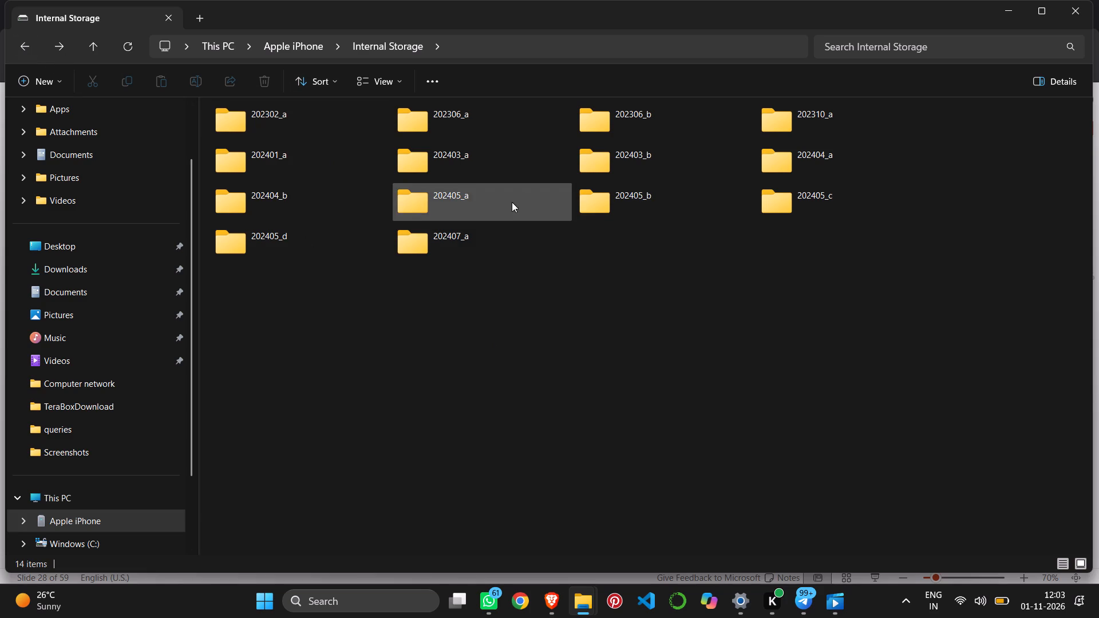
left_click(13, 46)
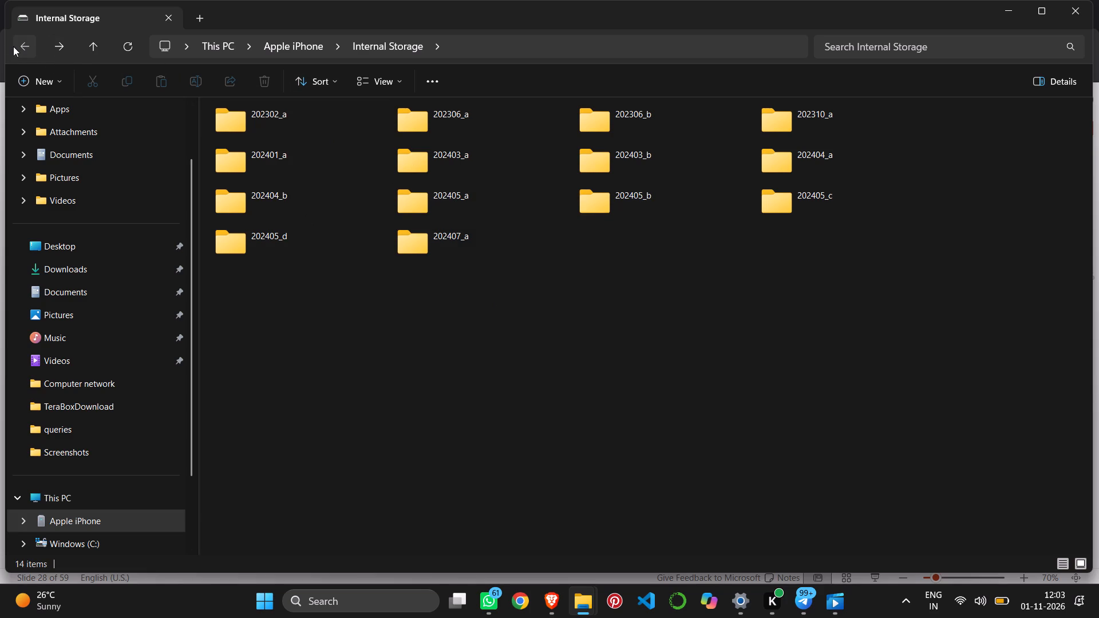
double_click(276, 139)
double_click(638, 212)
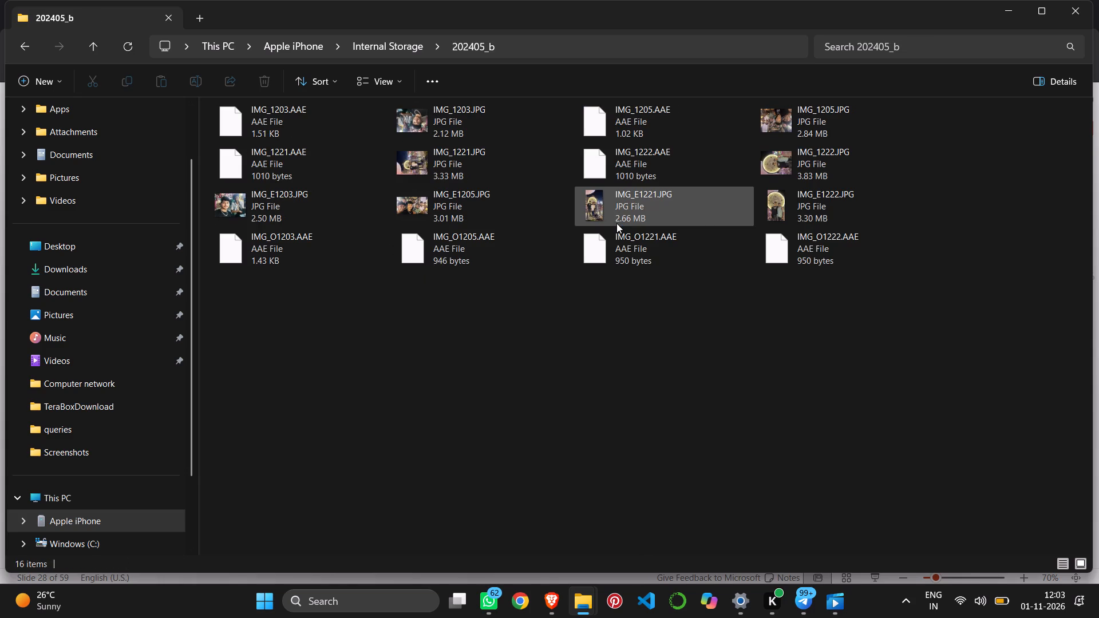
left_click(29, 56)
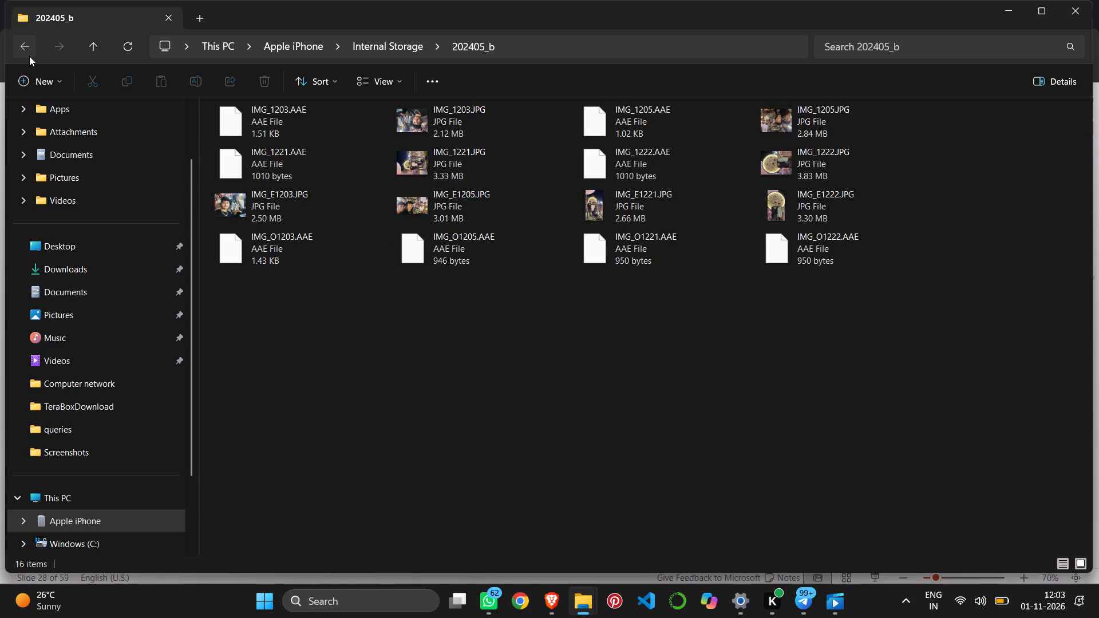
Sort the iPhone's Internal Storage folders by size.
left_click(318, 80)
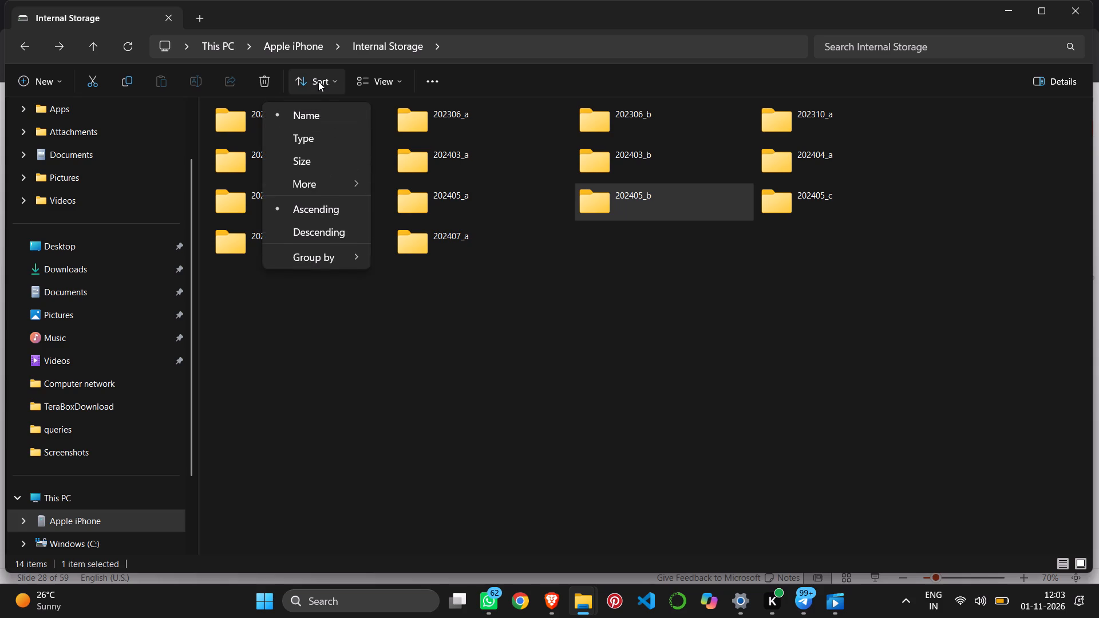
left_click(318, 162)
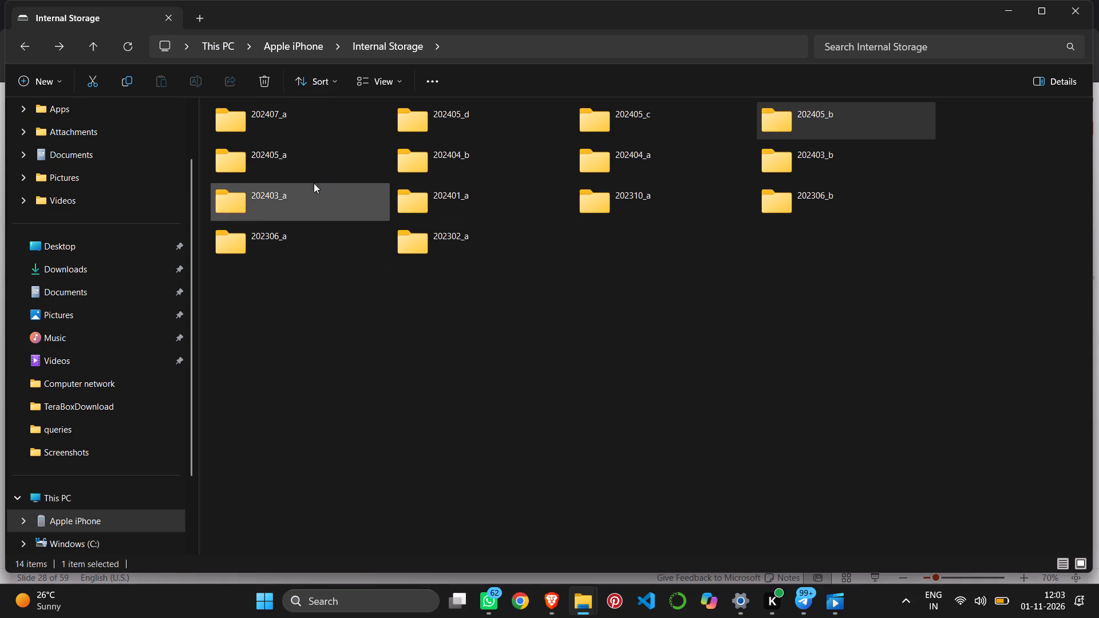
Check the files in the iPhone's 202302_a folder, and return to folder 202407_a to examine its files.
double_click(428, 233)
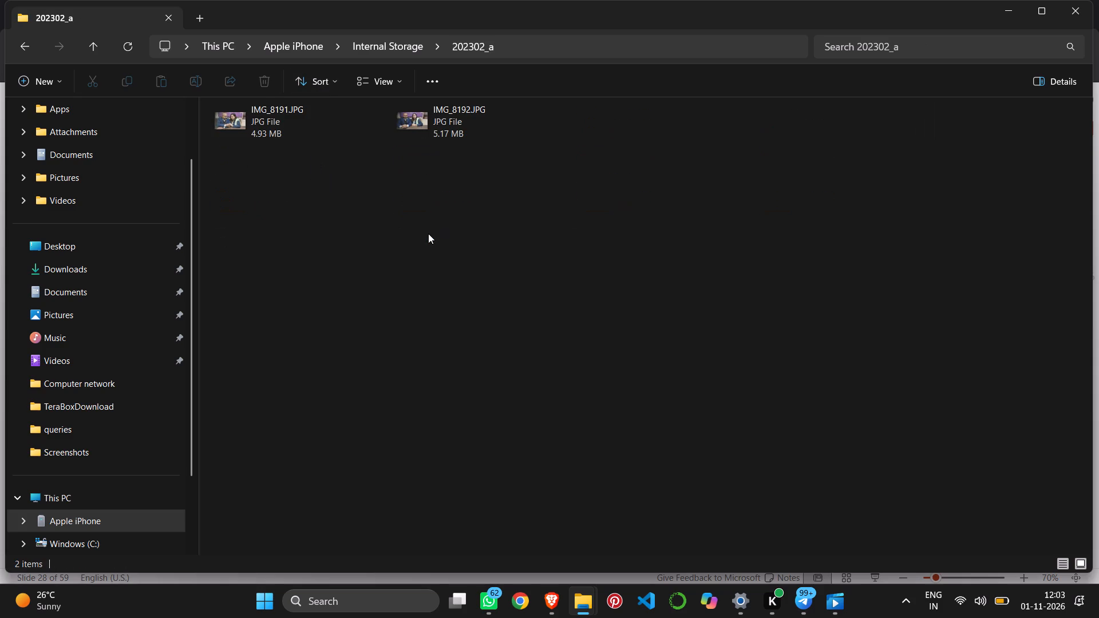
left_click(30, 49)
double_click(251, 121)
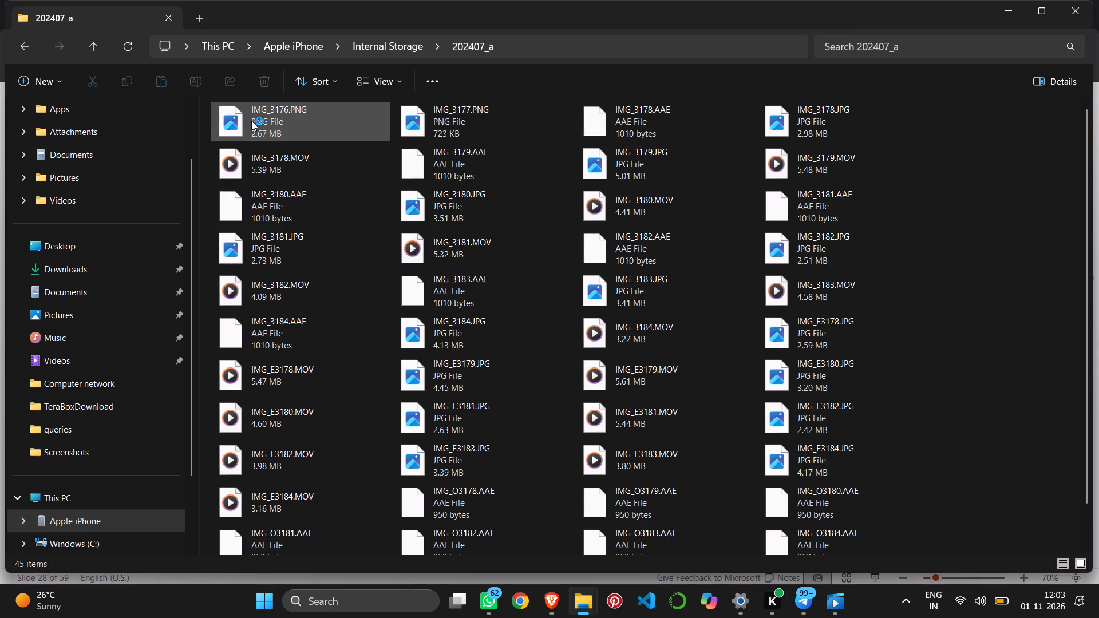
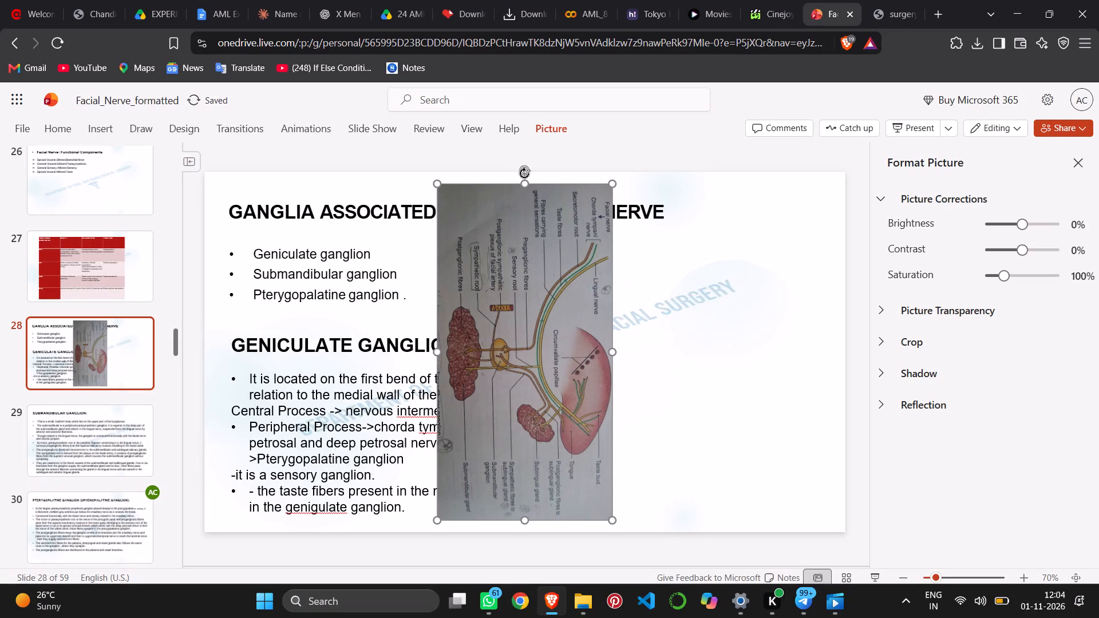
Rotate the nerve diagram picture on slide 28 to 270° so that its labels read upright.
left_click_drag(524, 173, 374, 323)
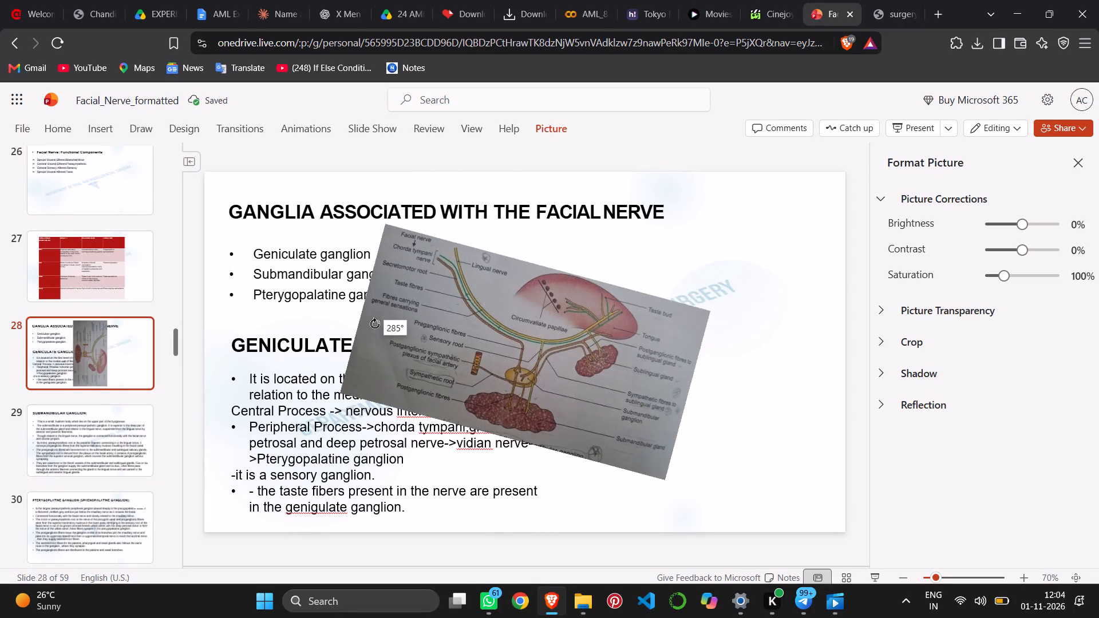
left_click_drag(374, 323, 373, 356)
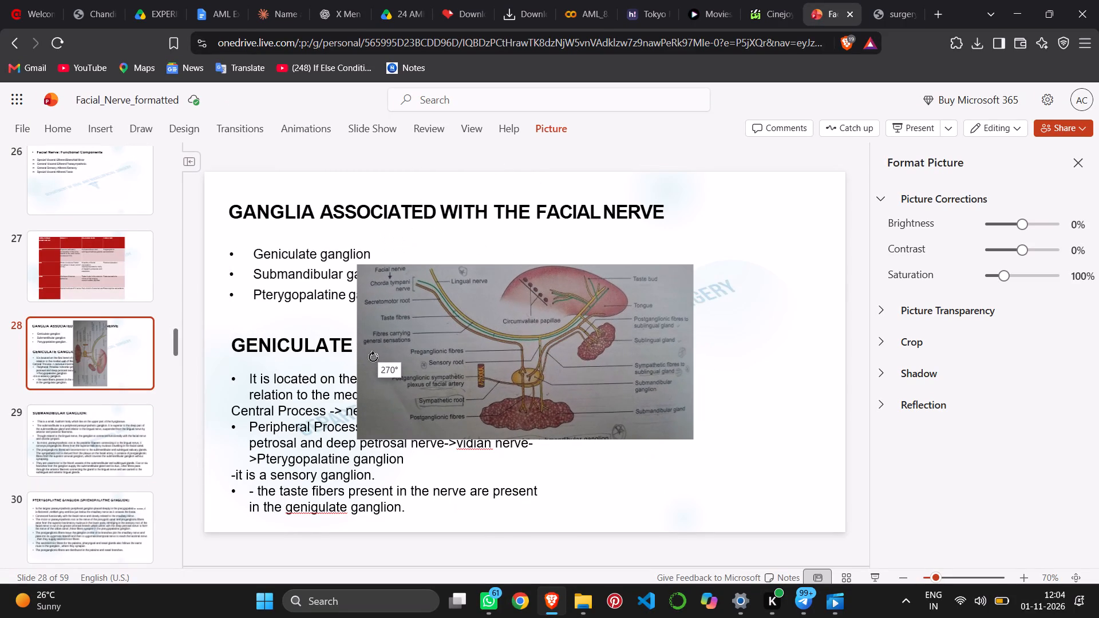
left_click_drag(373, 356, 373, 356)
Move the rotated nerve diagram rightward and slightly up, away from the ganglia list and the geniculate ganglion text.
left_click_drag(434, 317, 519, 303)
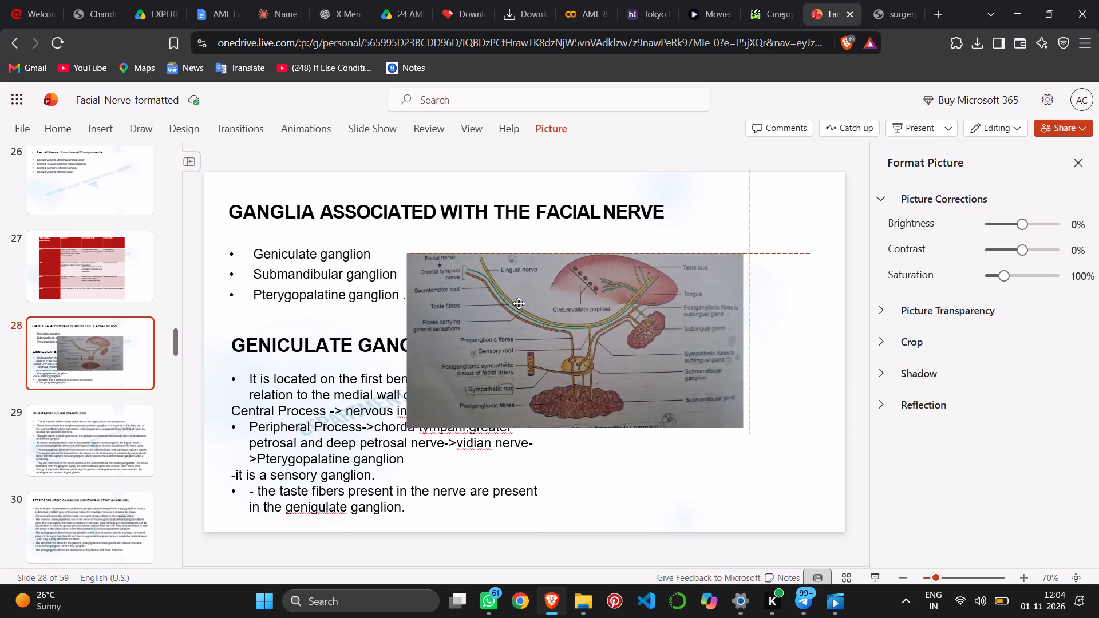
Move the ganglia picture on slide 28 to the slide's right edge, clear of the "GENICULATE GANGLION" heading.
left_click_drag(519, 303, 596, 305)
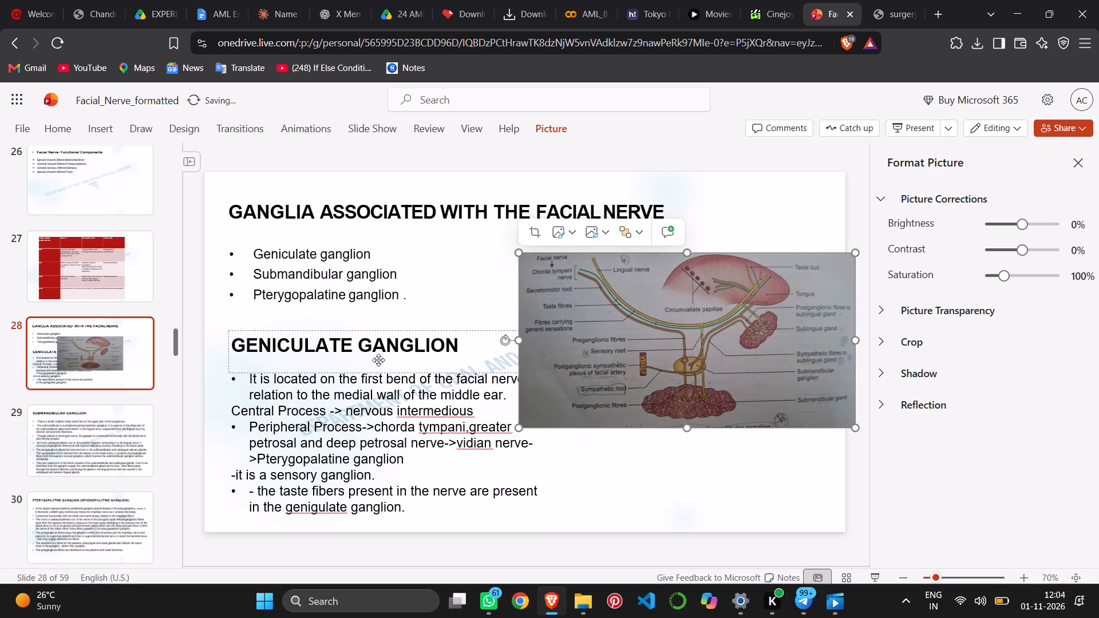
Narrow the body text box beneath the "GENICULATE GANGLION" heading from its right edge so its text ends before the picture.
left_click(378, 360)
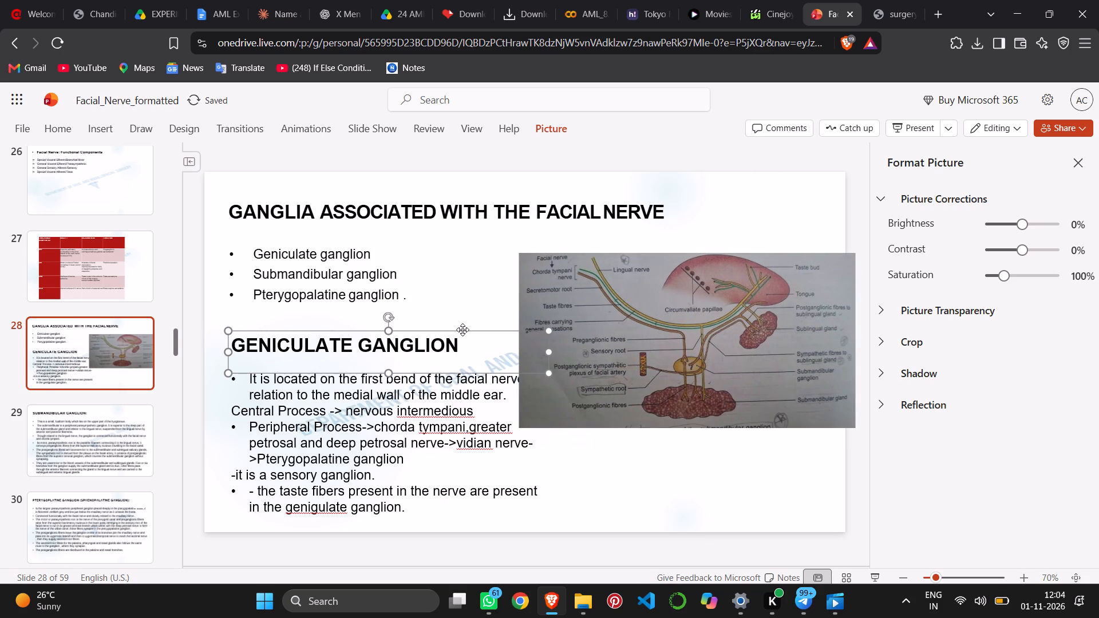
left_click(445, 414)
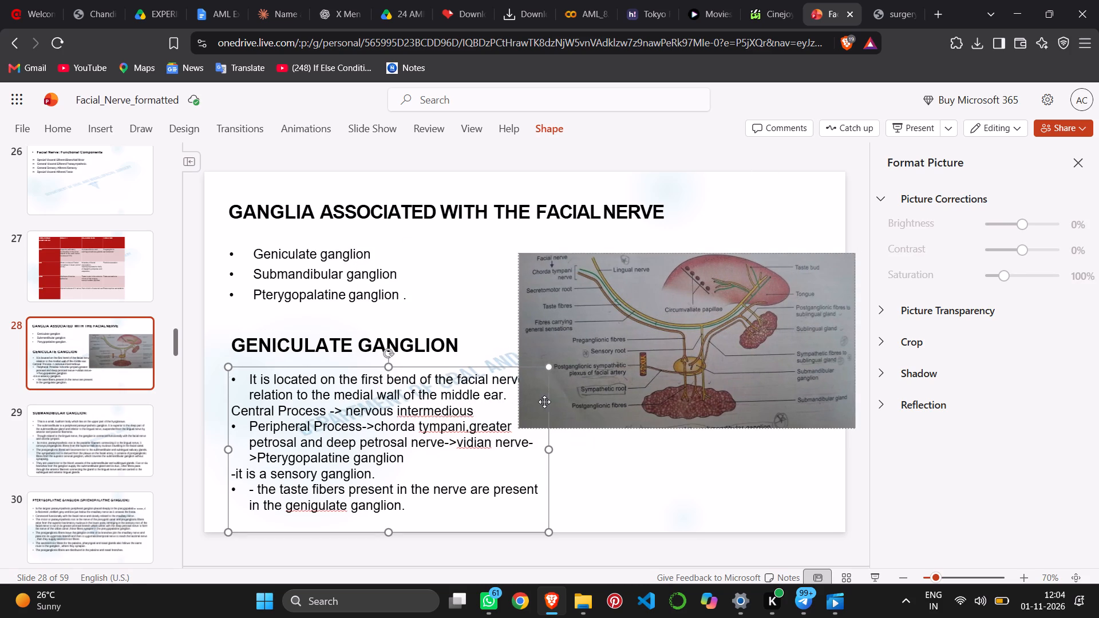
left_click_drag(548, 452, 508, 454)
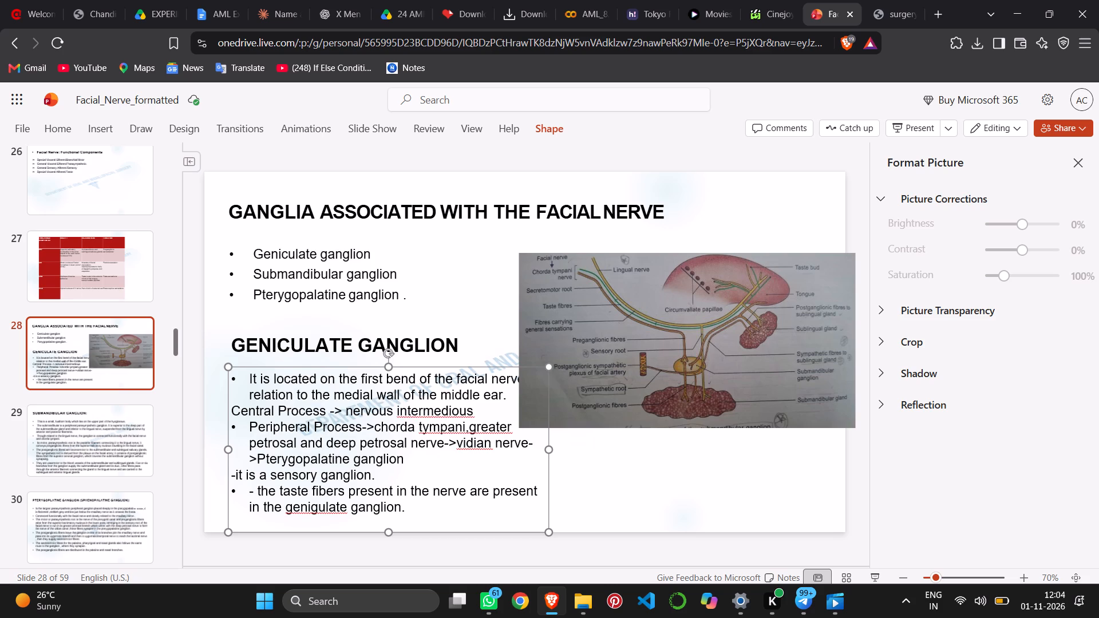
left_click_drag(508, 454, 491, 452)
left_click_drag(552, 447, 501, 446)
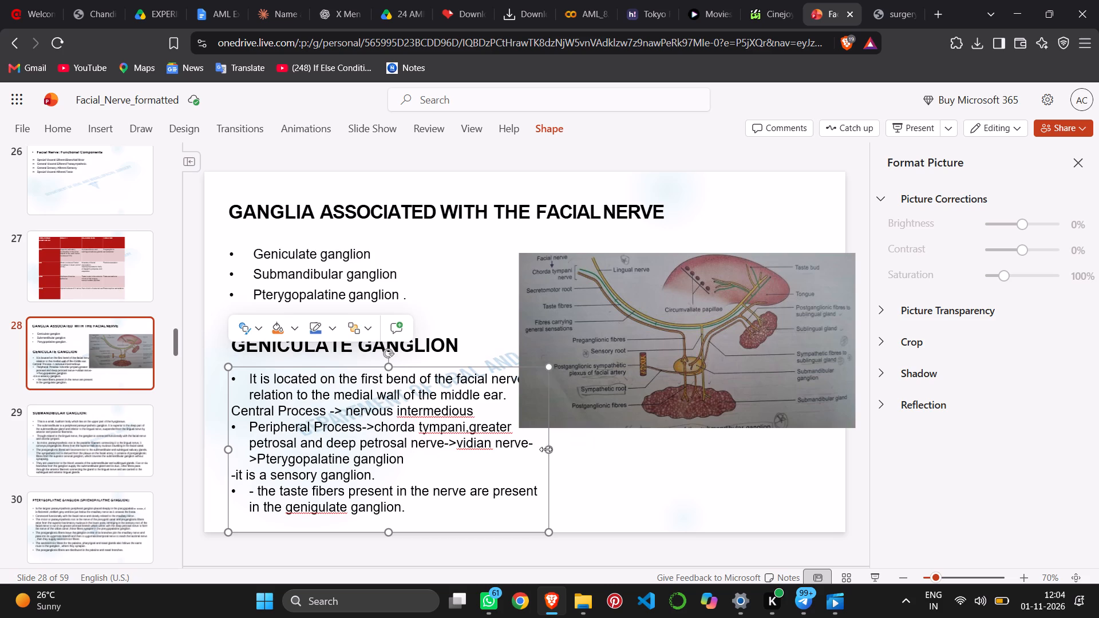
left_click_drag(548, 450, 529, 450)
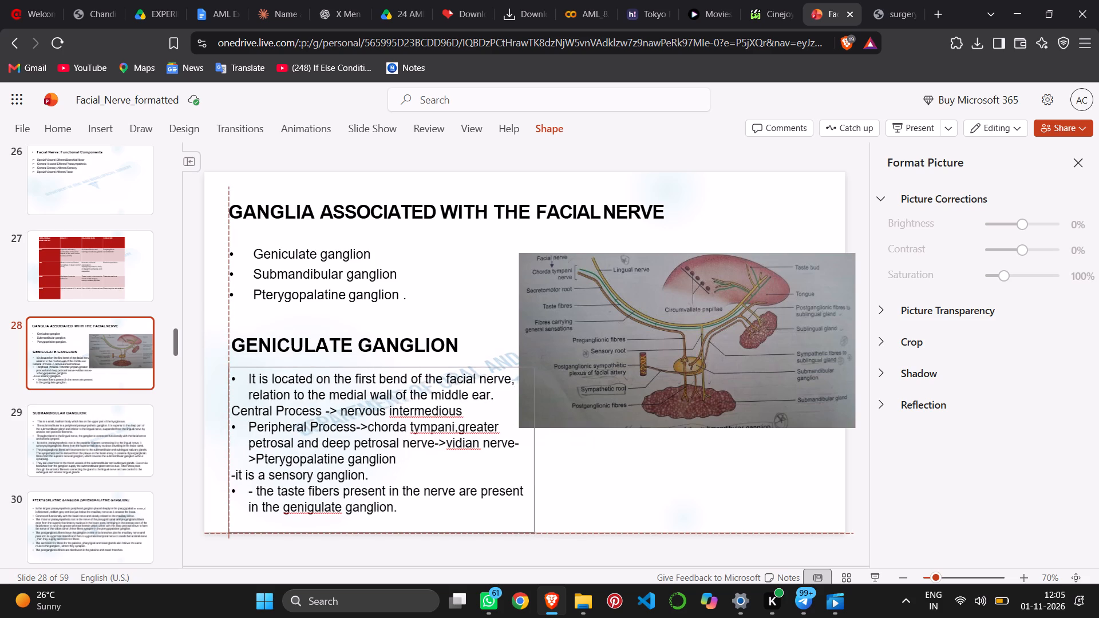
left_click_drag(529, 450, 506, 449)
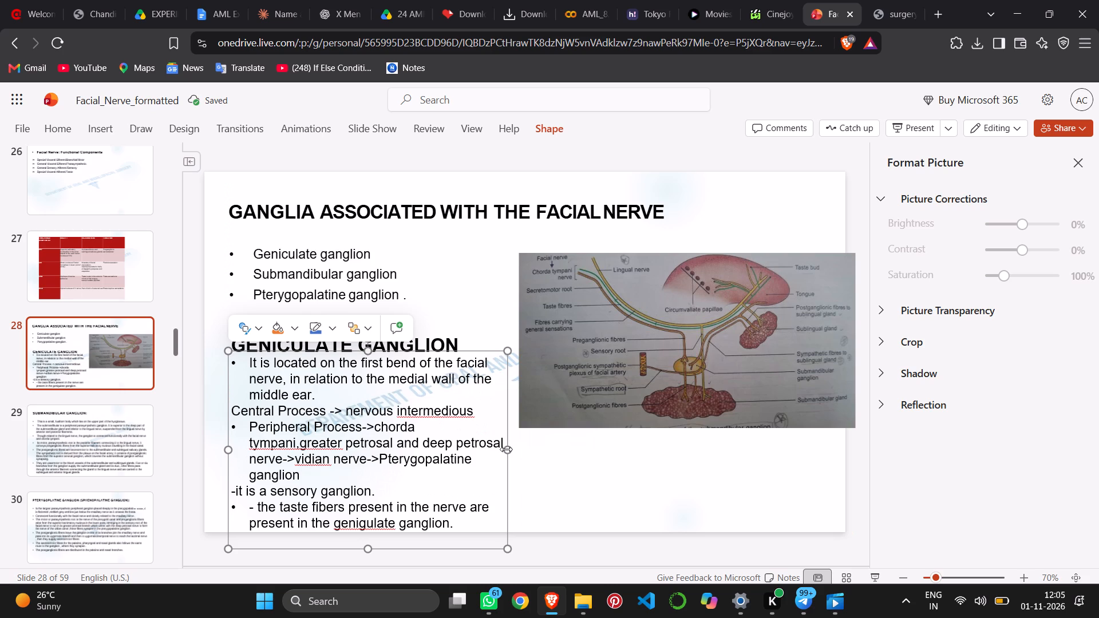
Move the "GENICULATE GANGLION" heading slightly upward to separate it from the body text.
left_click(453, 304)
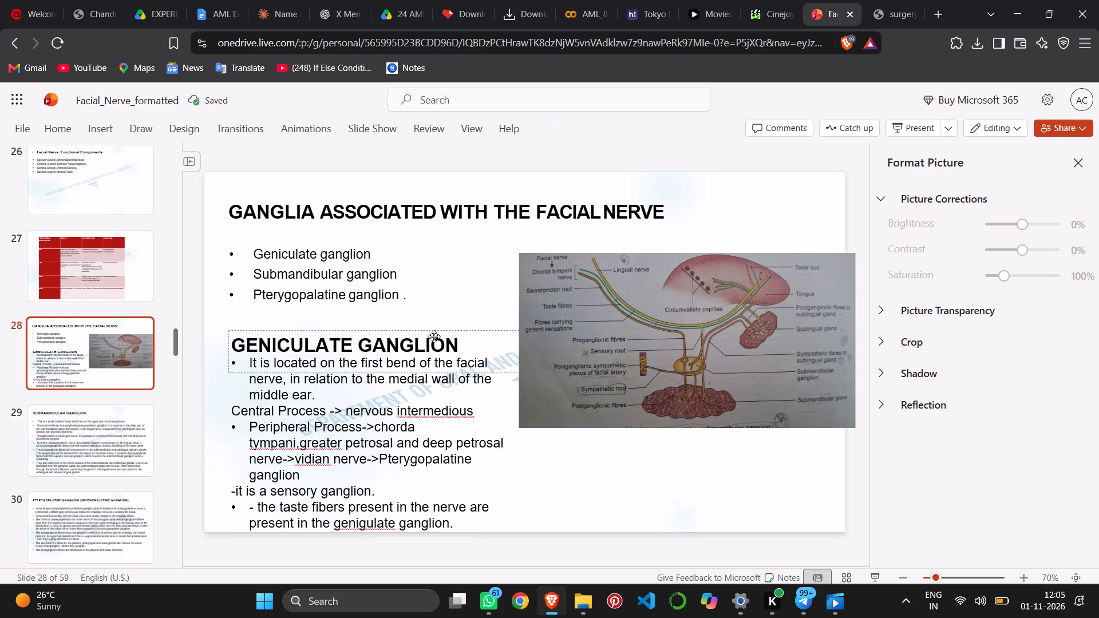
left_click(433, 339)
left_click_drag(436, 328, 435, 323)
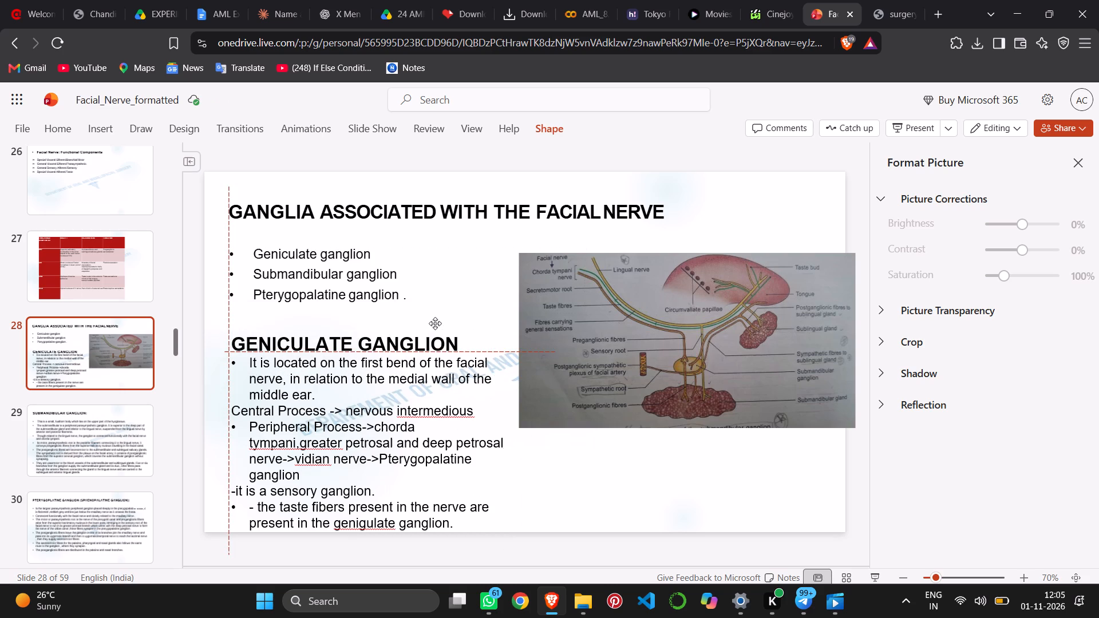
left_click_drag(435, 323, 434, 318)
Shift the ganglia picture left so it fits within the slide, and stretch it taller at its top and bottom edges.
left_click(597, 300)
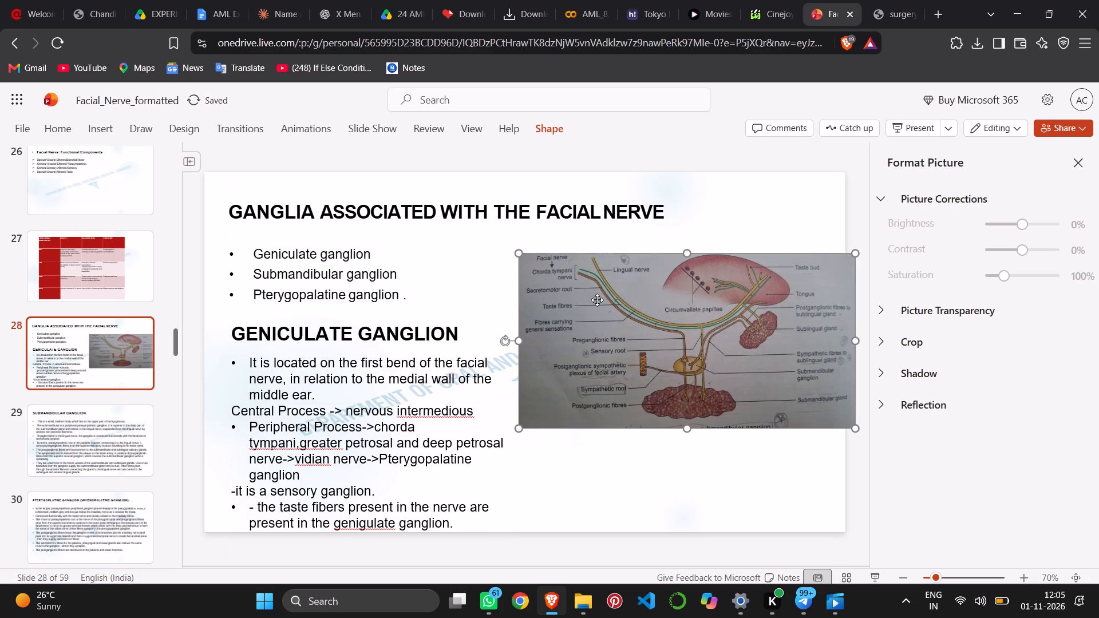
left_click_drag(597, 300, 572, 298)
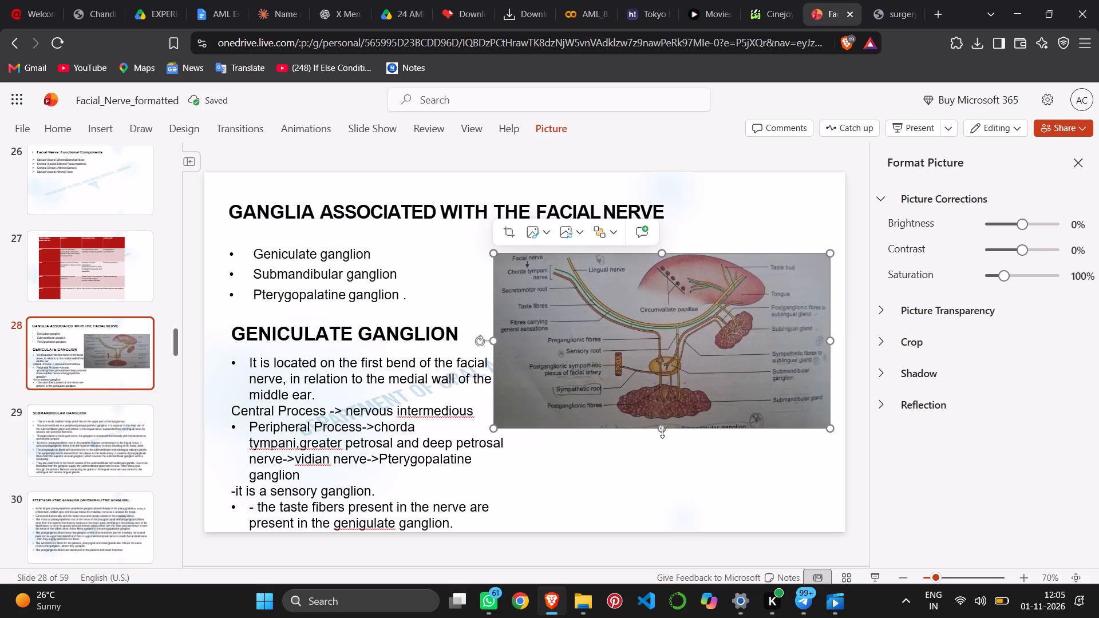
left_click_drag(662, 432, 667, 438)
left_click_drag(663, 255, 658, 233)
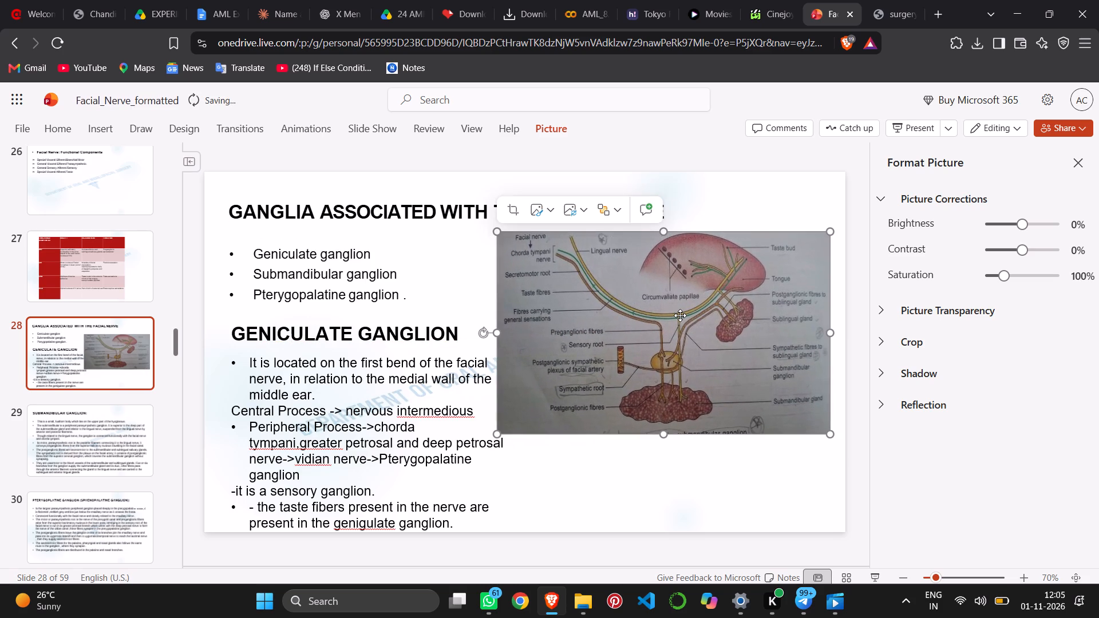
Set the ganglia picture's brightness to 40%.
left_click(680, 315)
left_click(550, 129)
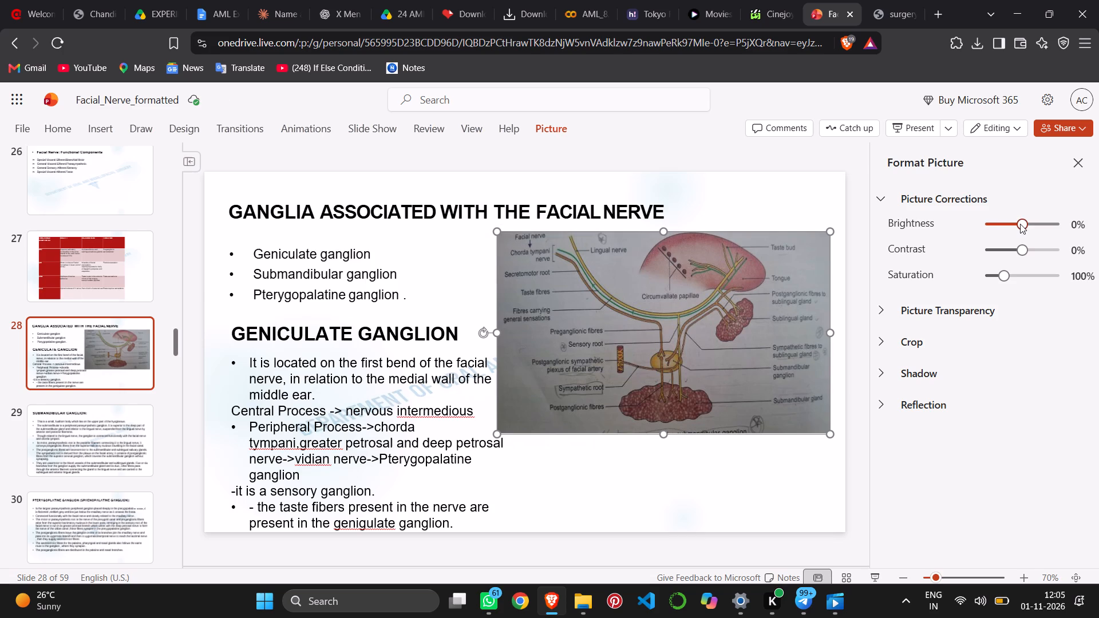
left_click_drag(1020, 224, 1038, 226)
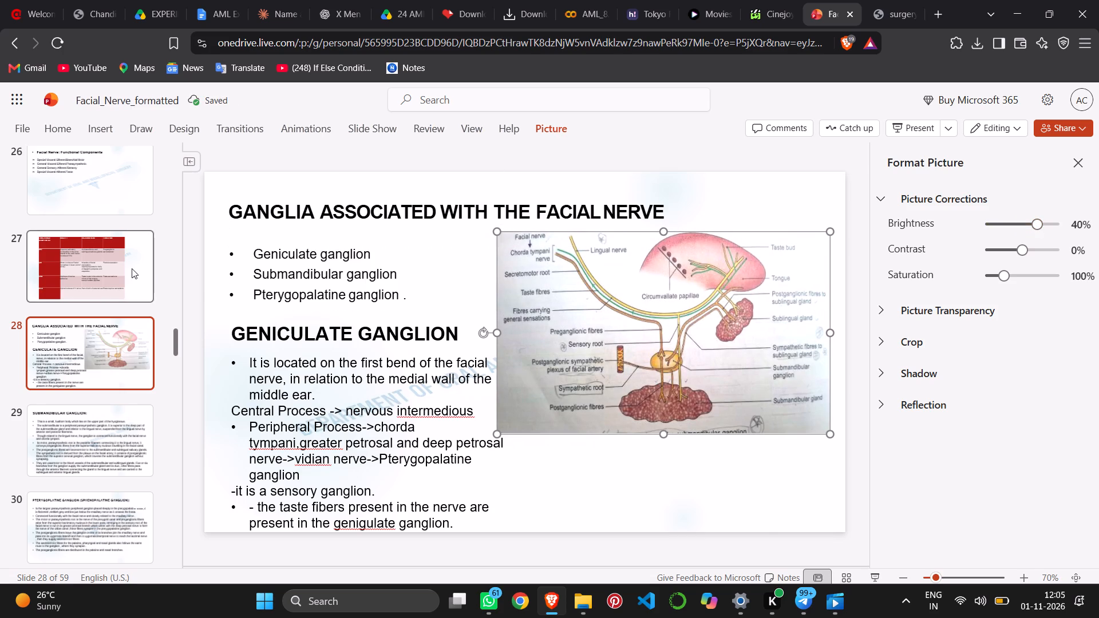
Look back through the earlier slides and view slide 12, "EXTRA CRANIAL COURSE".
scroll(132, 268, "up", 18)
scroll(85, 450, "down", 3)
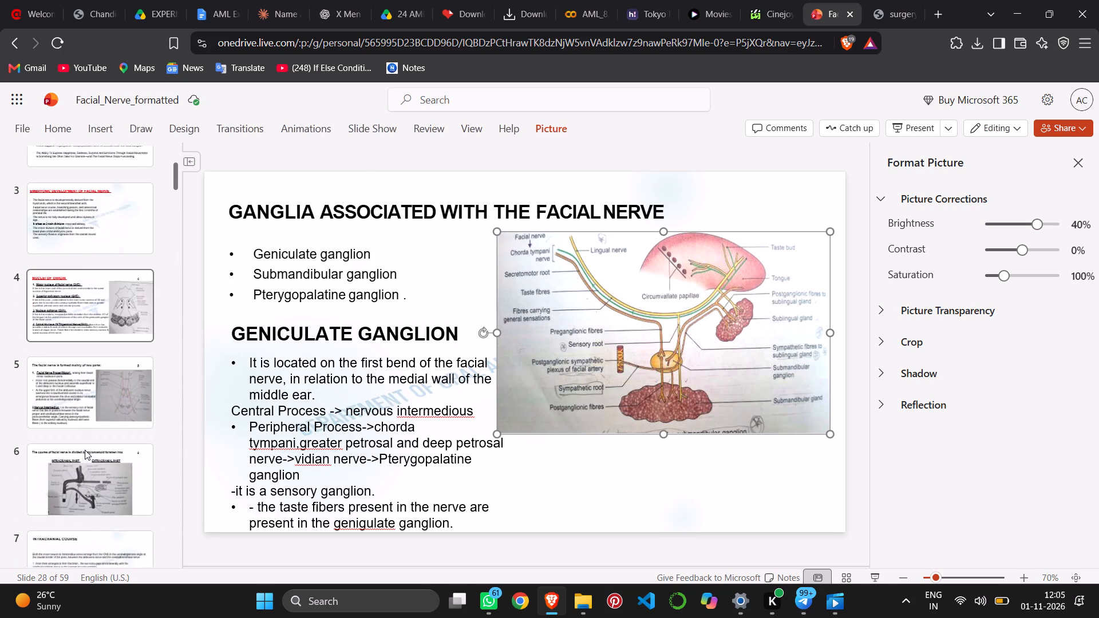
scroll(85, 450, "down", 7)
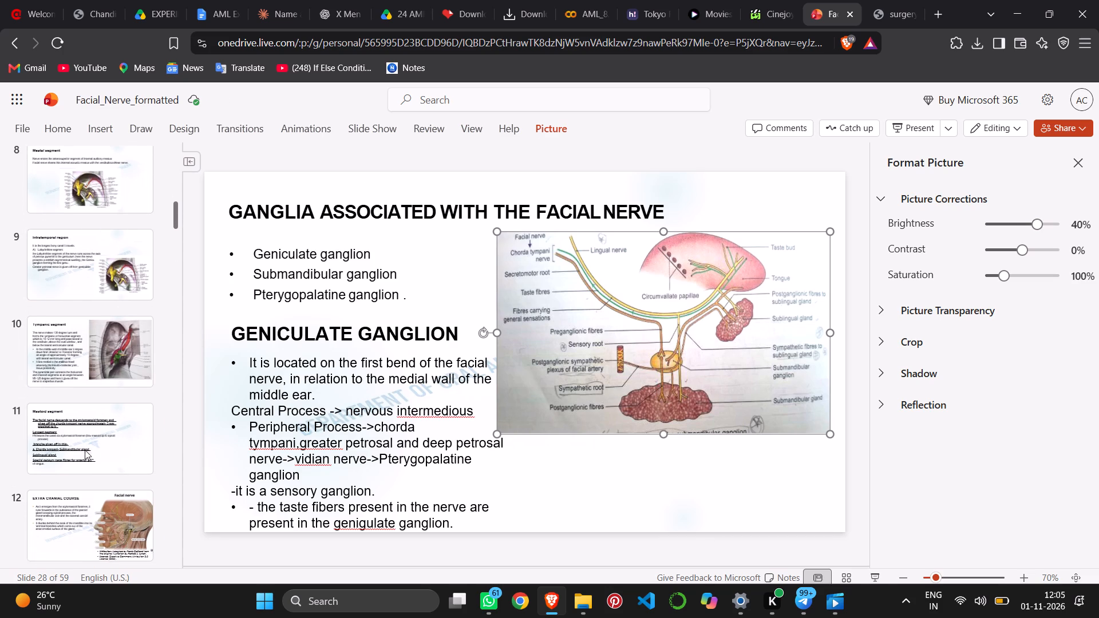
scroll(85, 450, "down", 1)
left_click(84, 527)
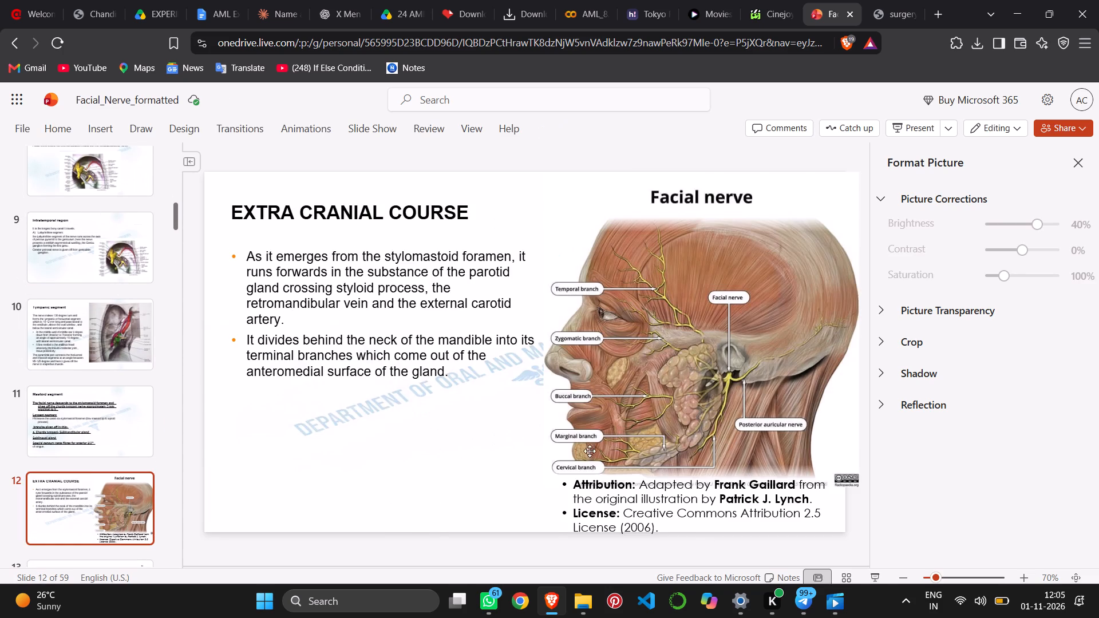
scroll(167, 470, "down", 4)
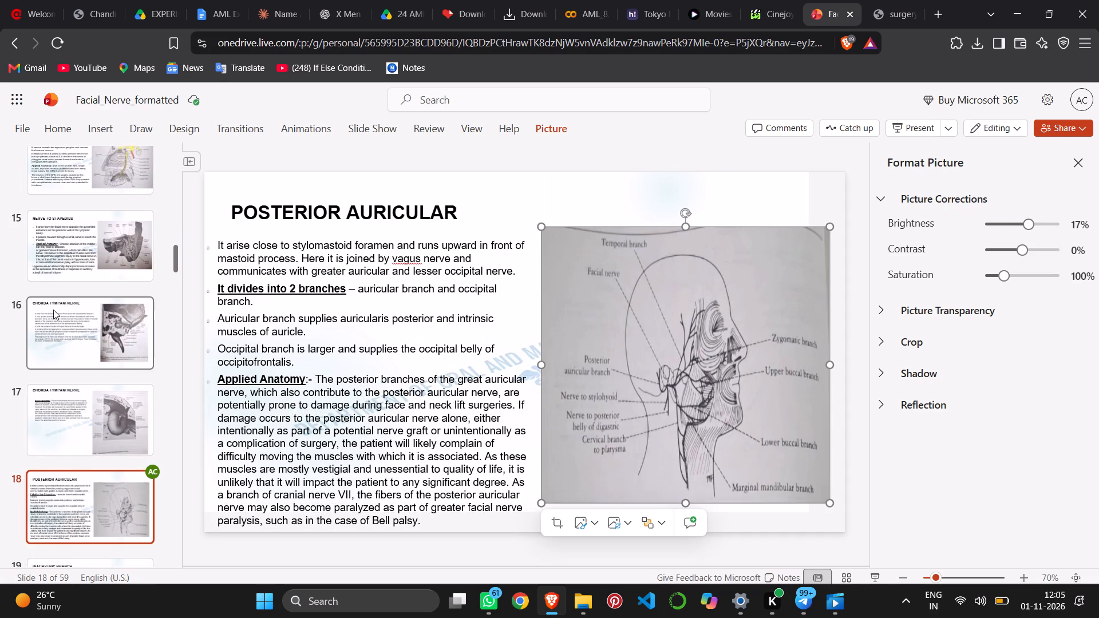
scroll(53, 310, "up", 2)
left_click(88, 282)
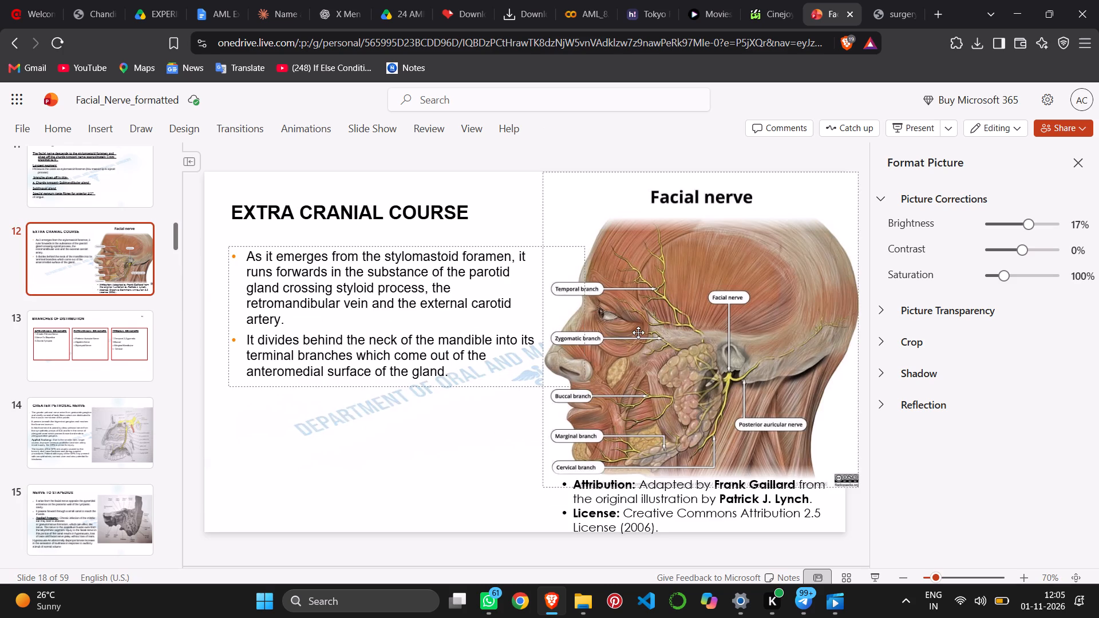
left_click(638, 332)
key("Delete")
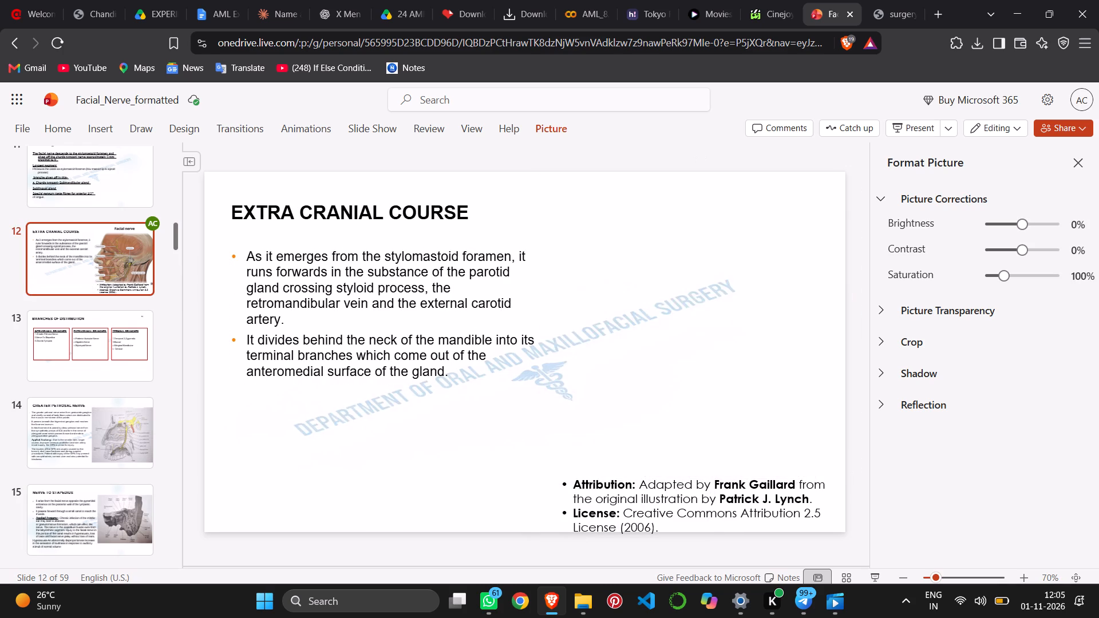
key("ctrl+v")
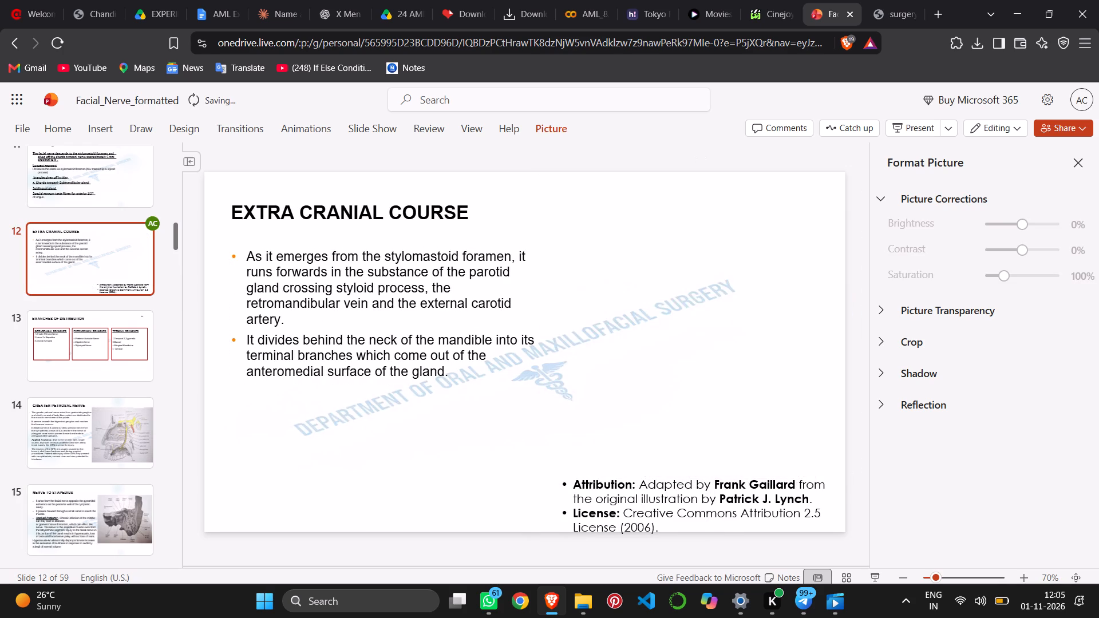
left_click_drag(648, 332, 648, 330)
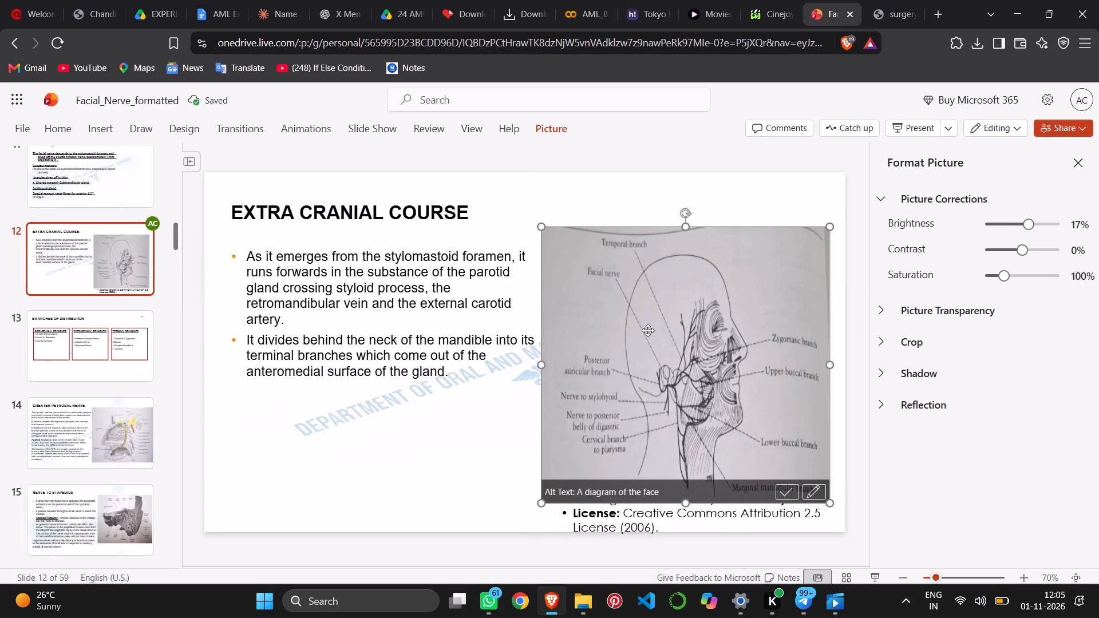
left_click_drag(648, 330, 650, 291)
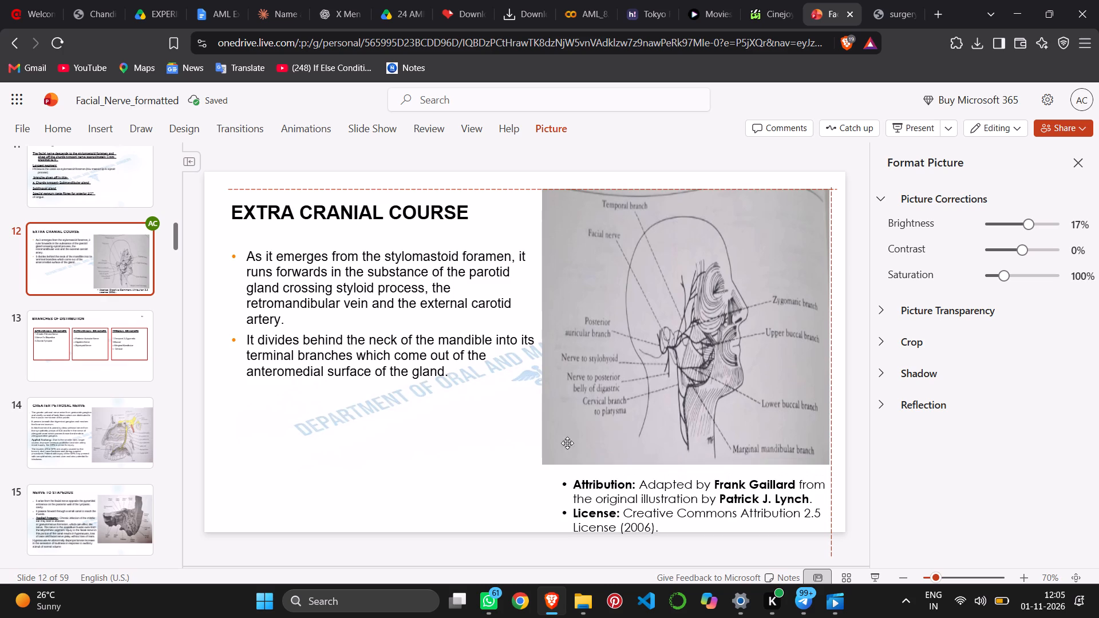
Delete all the attribution and license text beneath the picture on slide 12.
left_click(510, 479)
left_click(510, 479)
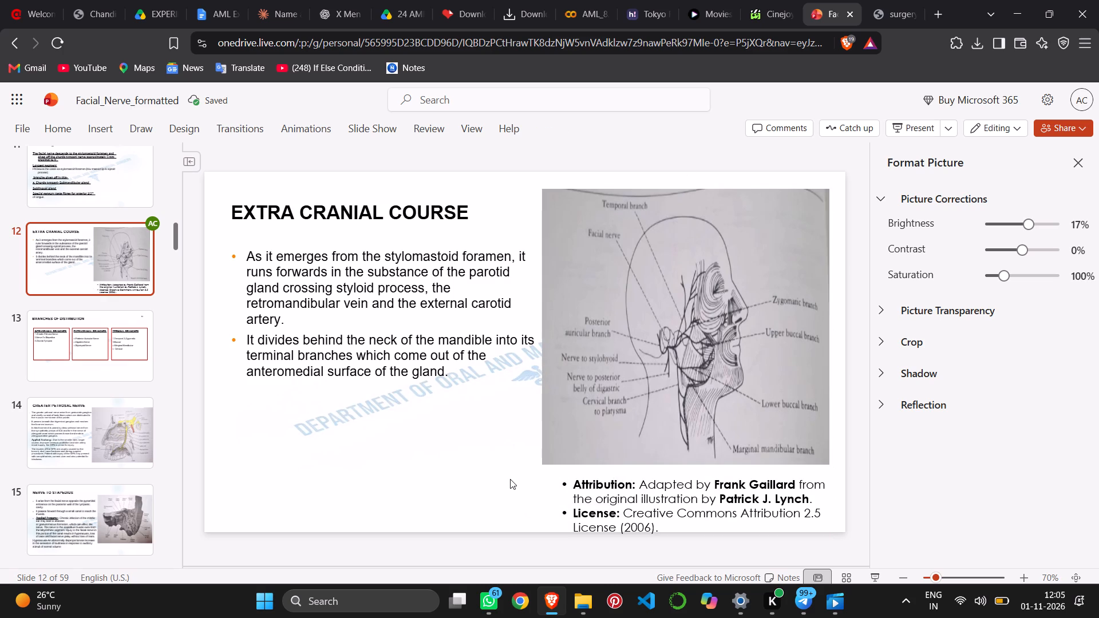
left_click_drag(510, 479, 743, 533)
left_click(642, 508)
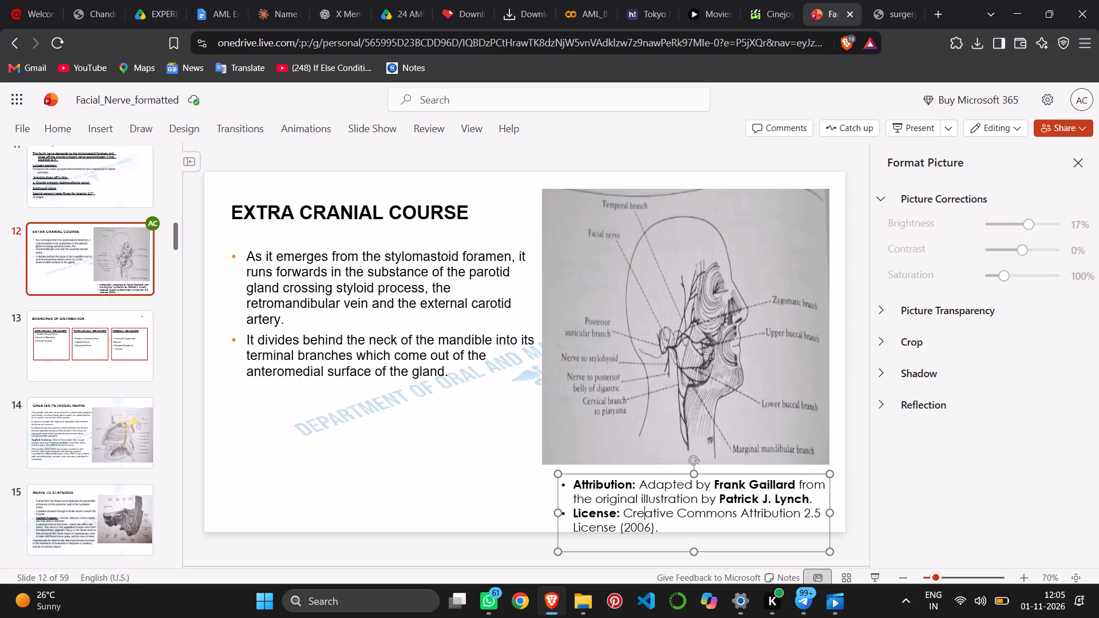
key("ctrl+a")
key("Delete")
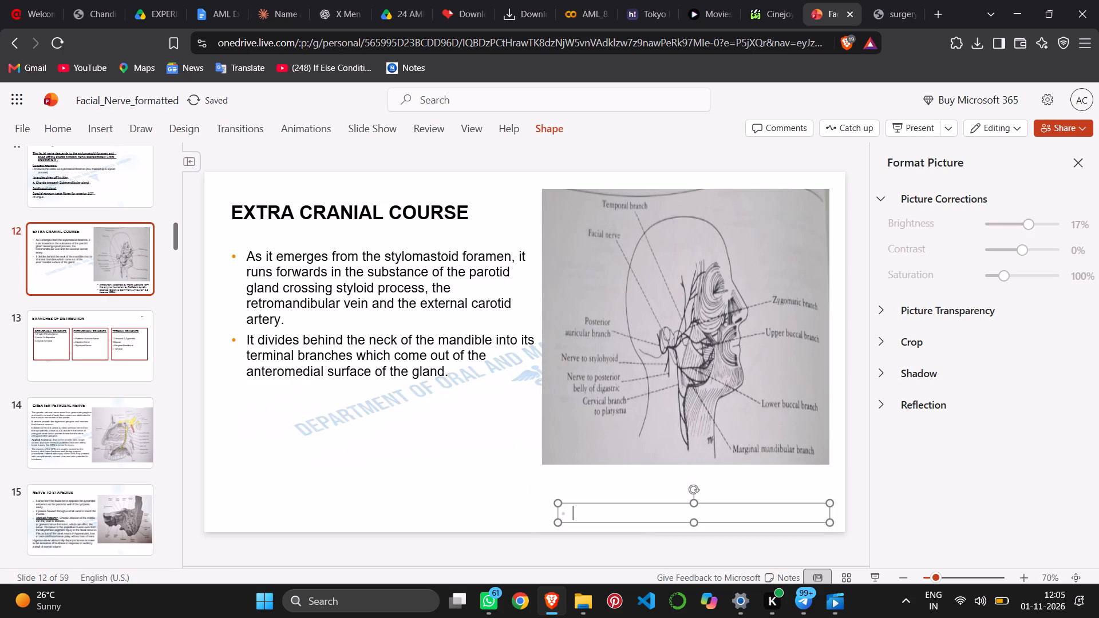
left_click(396, 488)
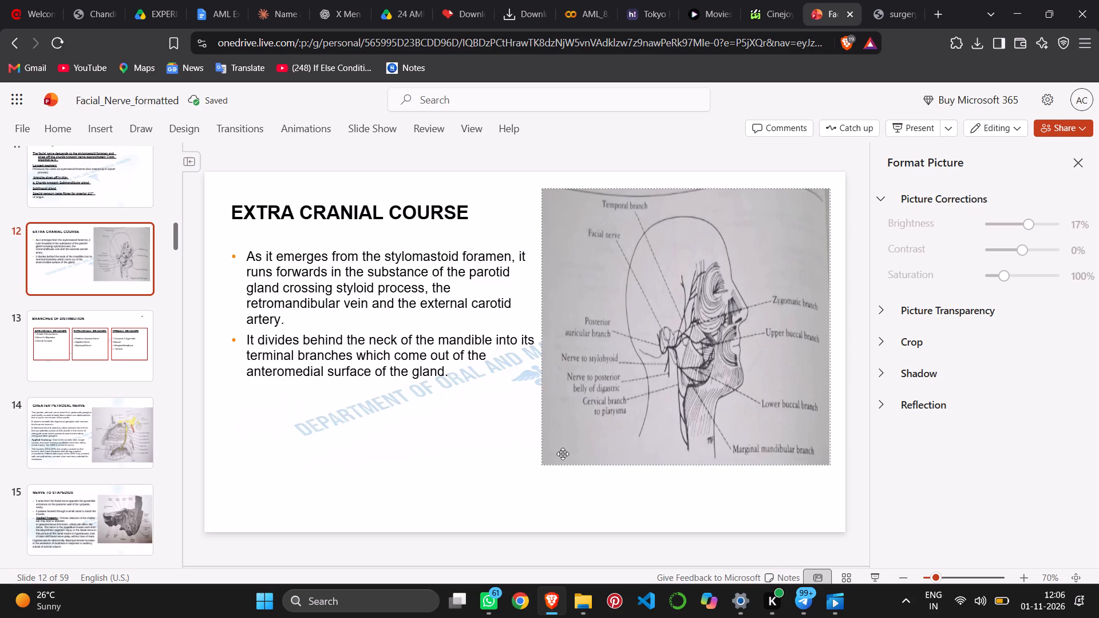
Stretch the facial nerve picture on slide 12 downward into the space beneath it.
left_click(678, 434)
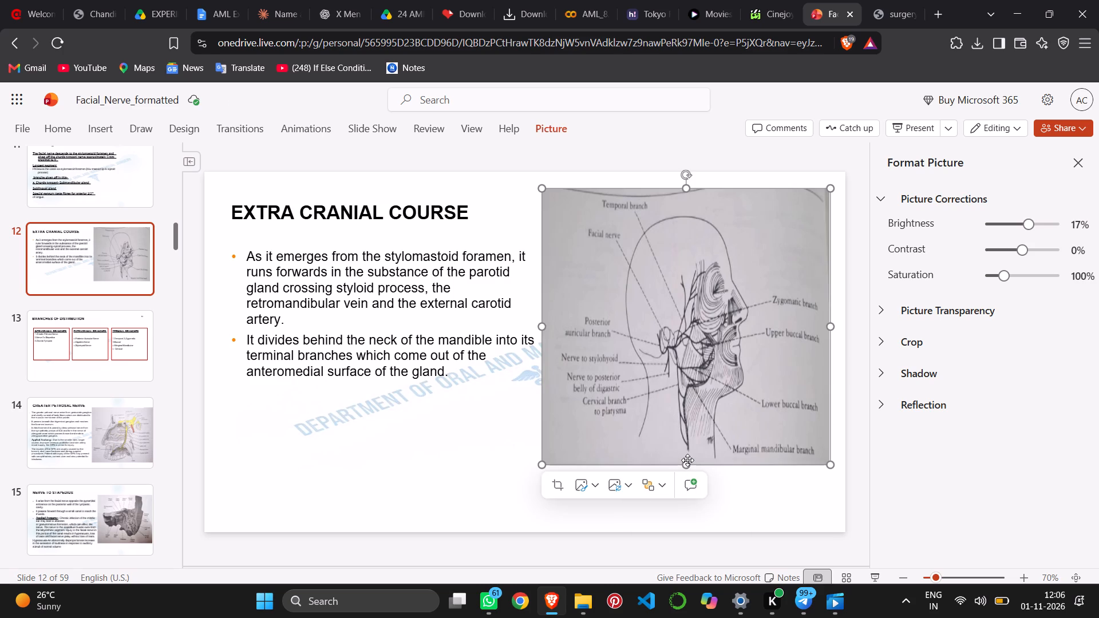
left_click_drag(687, 464, 687, 491)
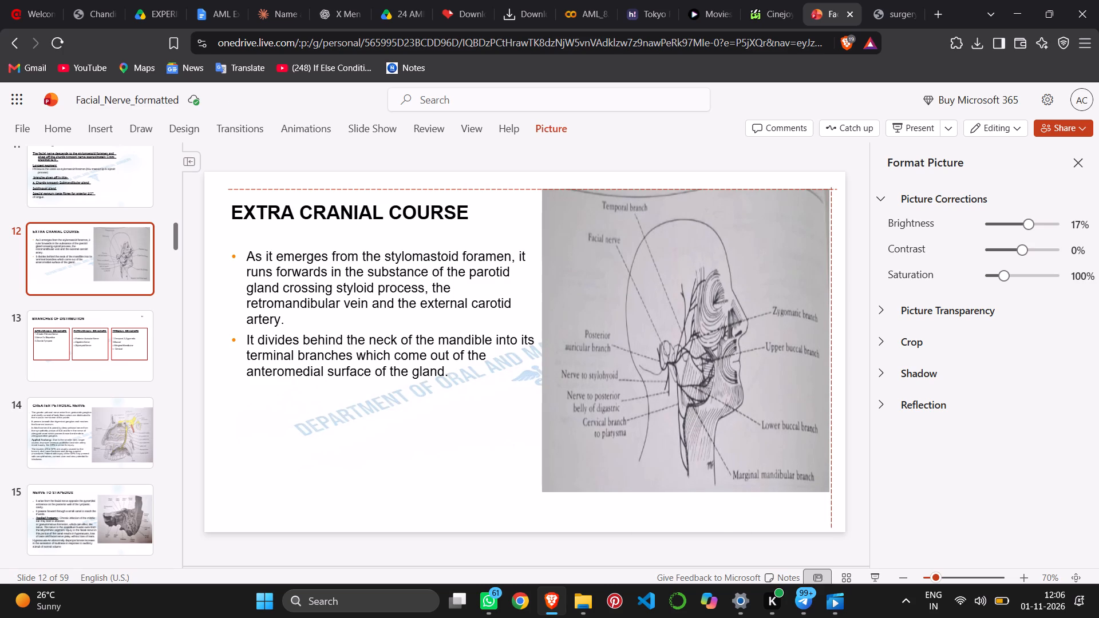
Examine slide 31, "FACIAL NERVE BLOOD SUPPLY", and how its body text is split into text boxes.
scroll(98, 430, "down", 9)
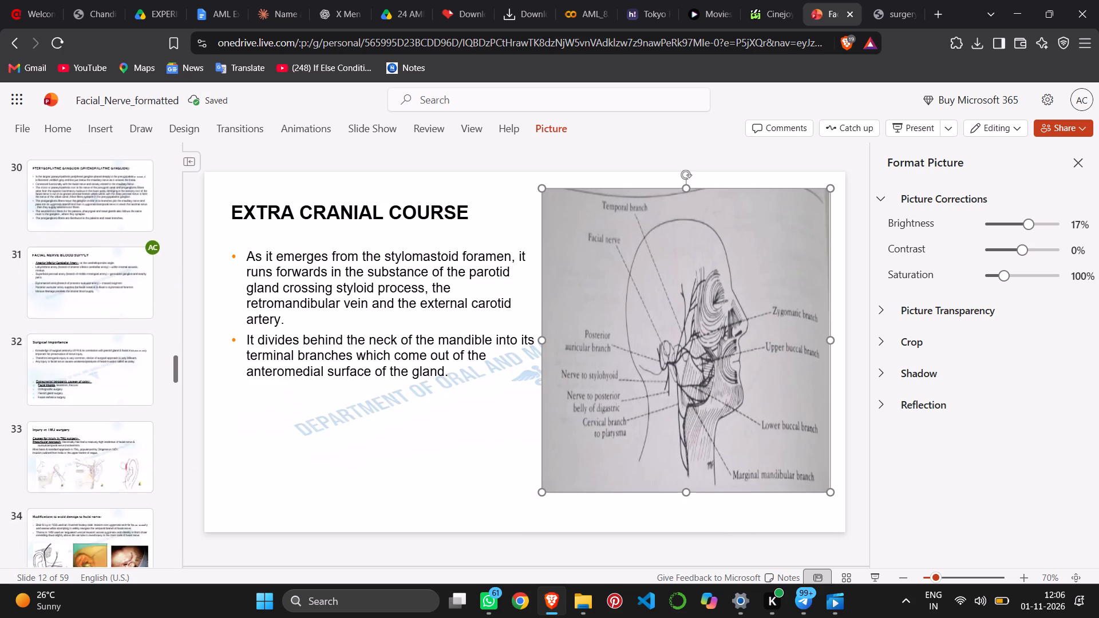
scroll(98, 430, "up", 1)
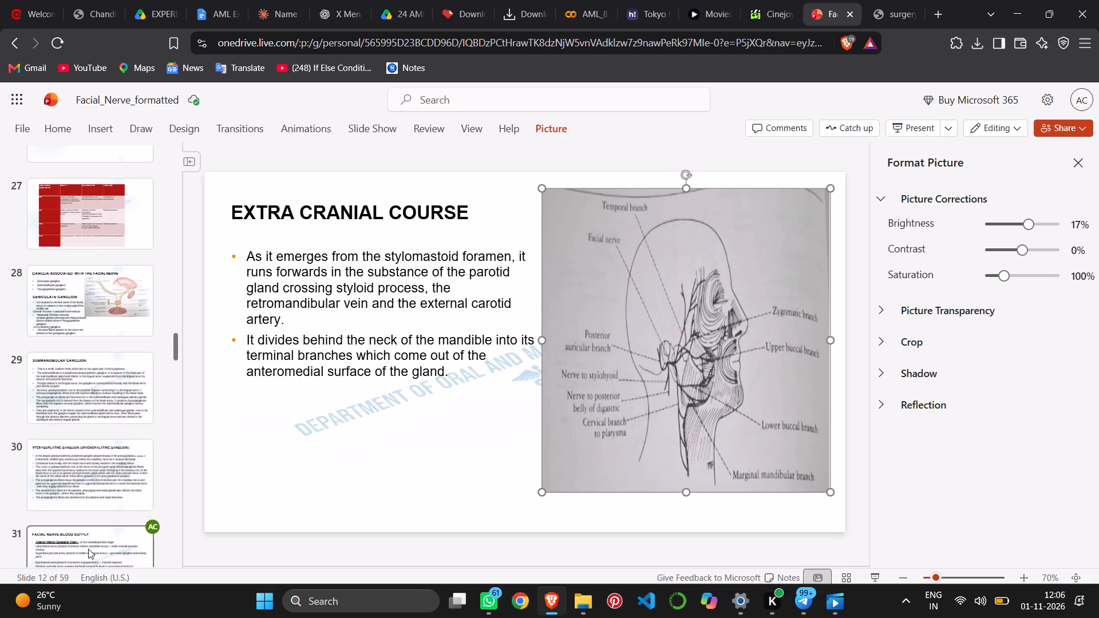
left_click(88, 549)
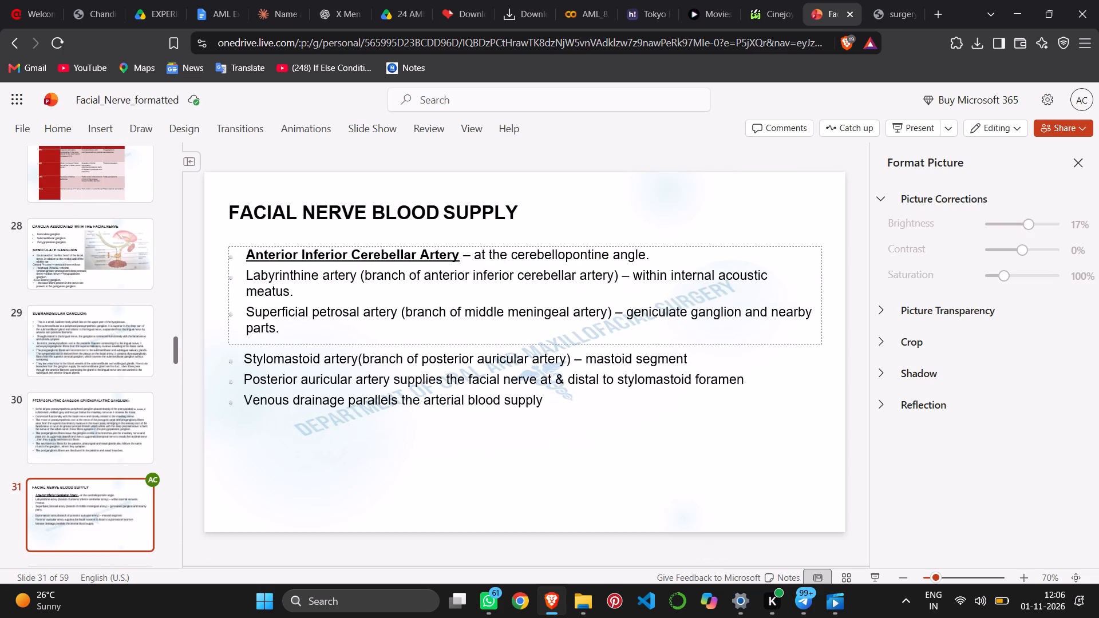
left_click(276, 258)
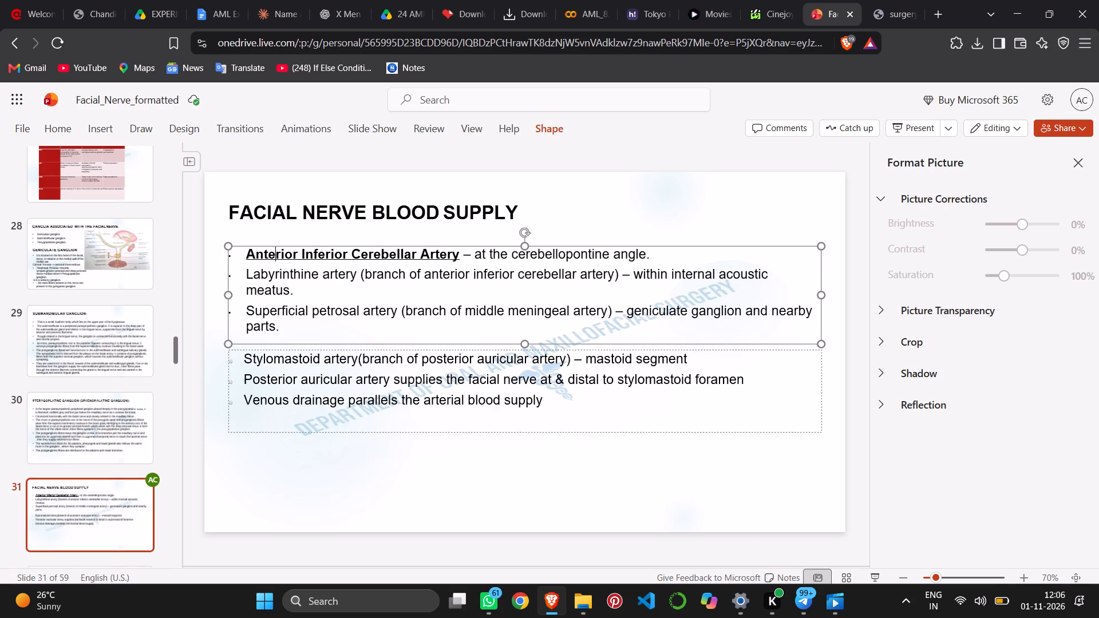
left_click(331, 360)
left_click(320, 324)
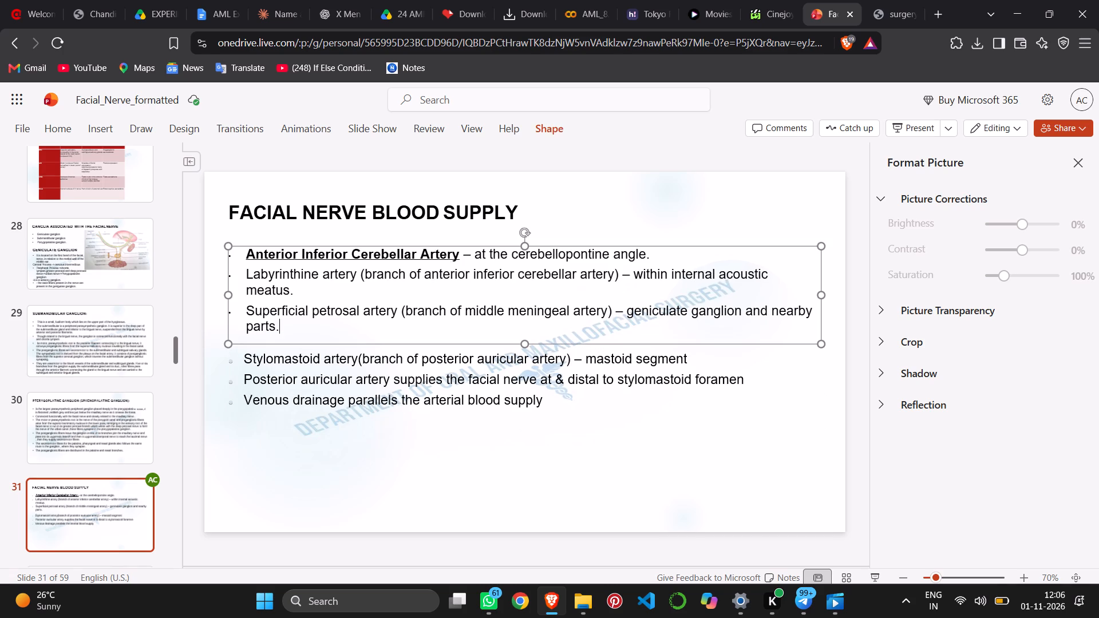
Copy the nasal cavity nerve picture from slide 14, "GREATER PETROSAL NERVE".
scroll(148, 416, "up", 9)
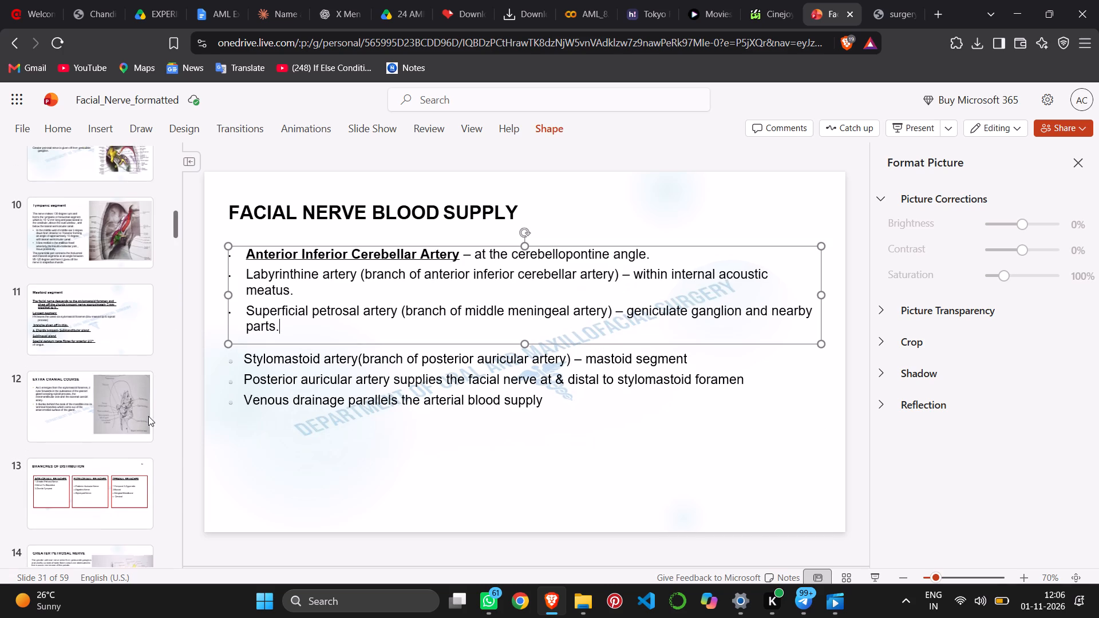
scroll(148, 416, "down", 1)
left_click(113, 472)
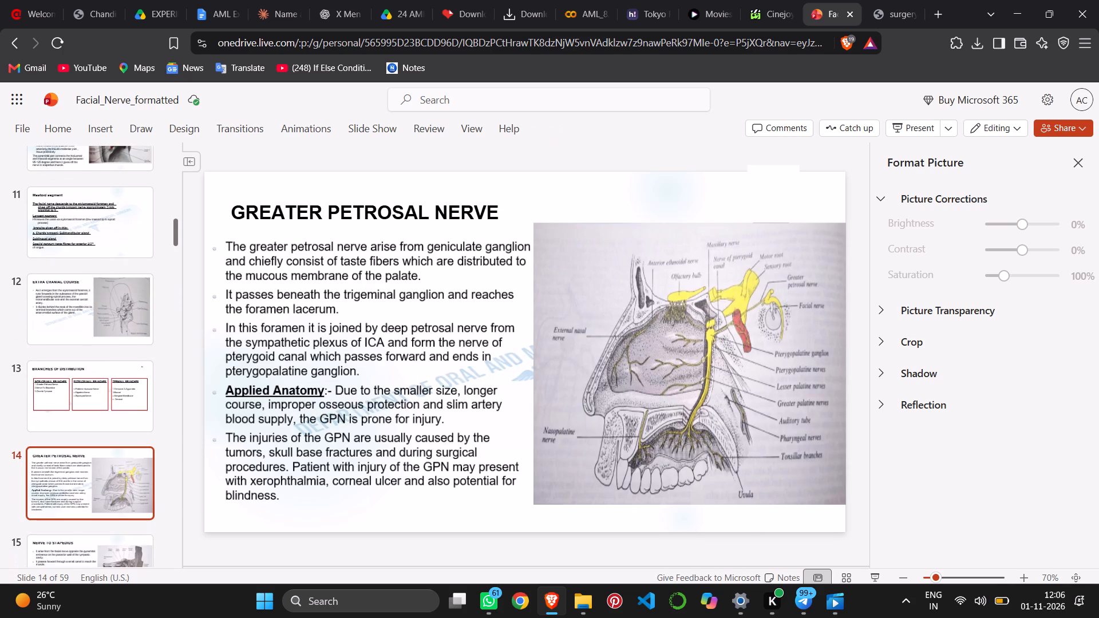
left_click(718, 391)
key("ctrl+c")
Paste the copied picture onto slide 31, "FACIAL NERVE BLOOD SUPPLY", and move it up slightly along the slide's right edge.
scroll(718, 391, "down", 4)
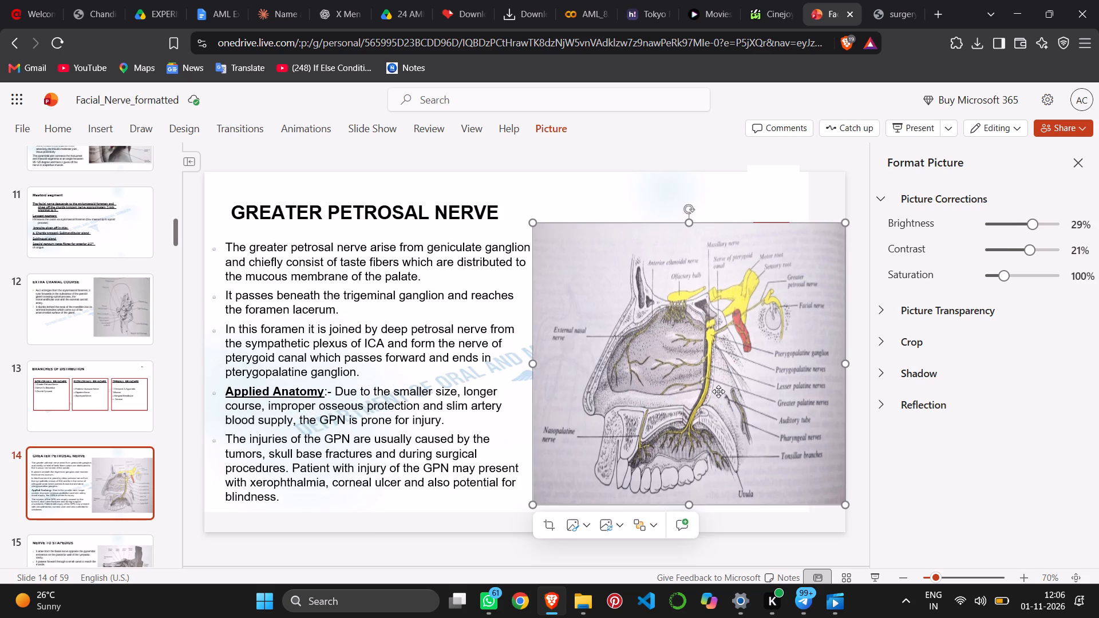
scroll(157, 486, "down", 1)
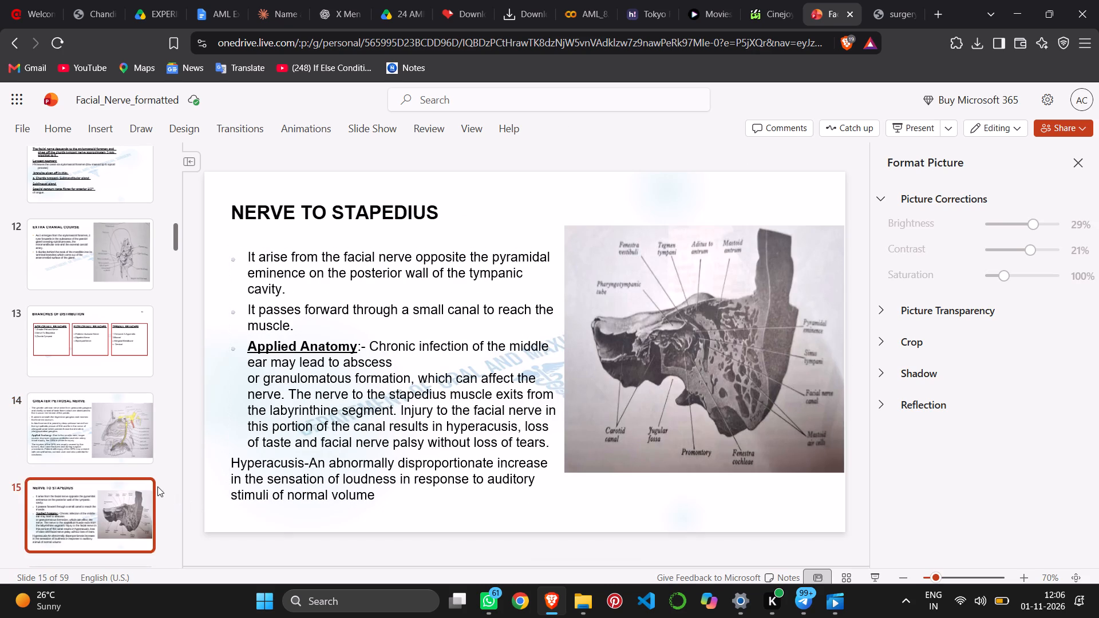
scroll(157, 486, "down", 11)
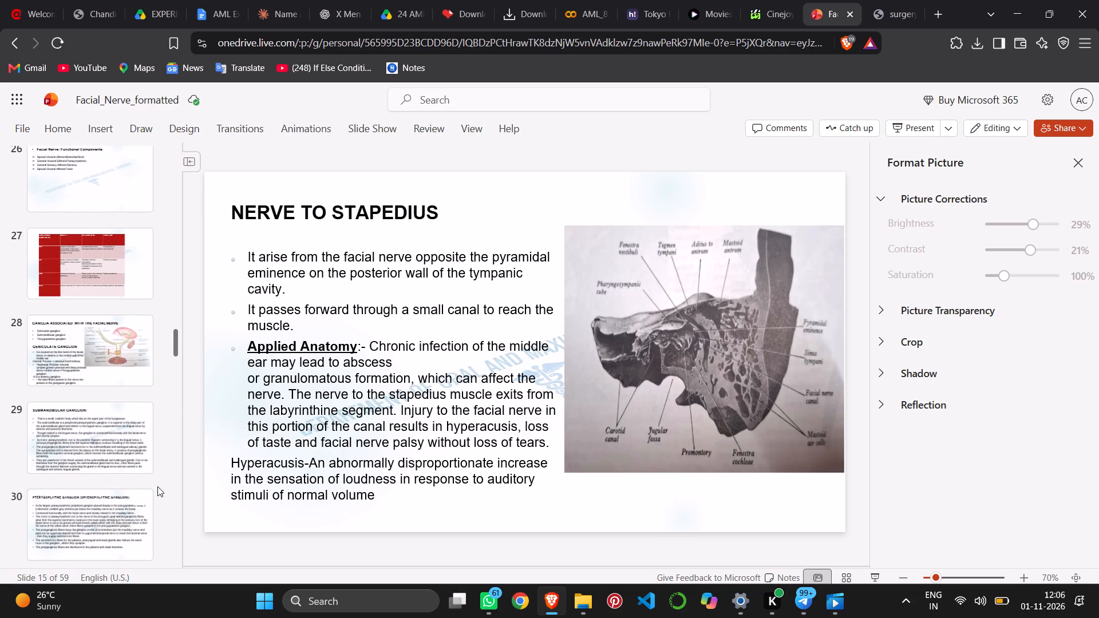
scroll(115, 504, "down", 2)
left_click(115, 510)
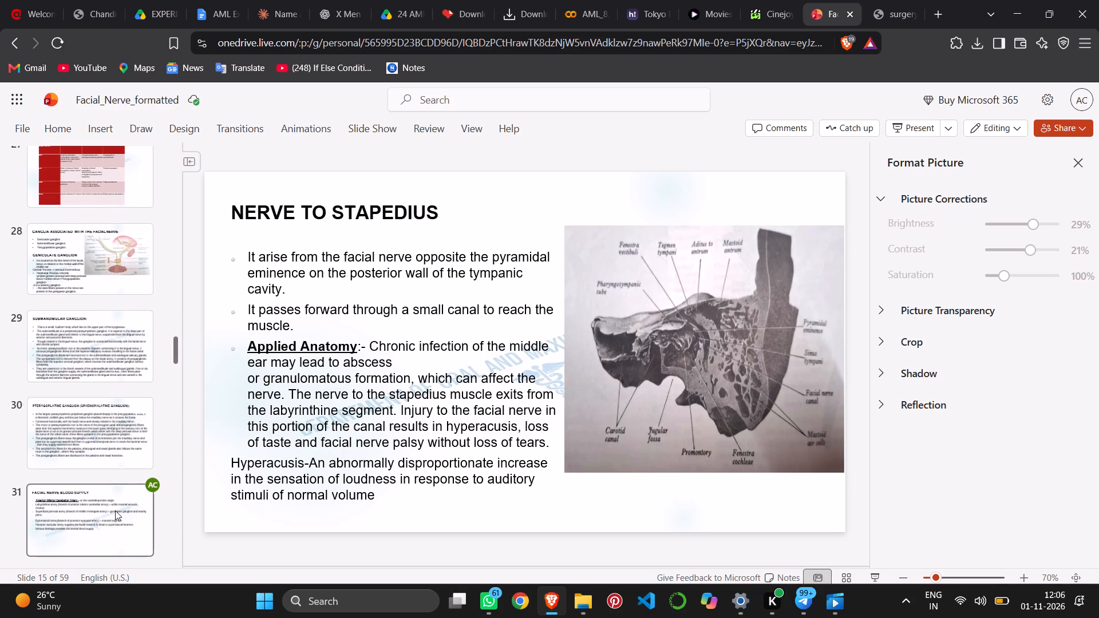
key("ctrl+v")
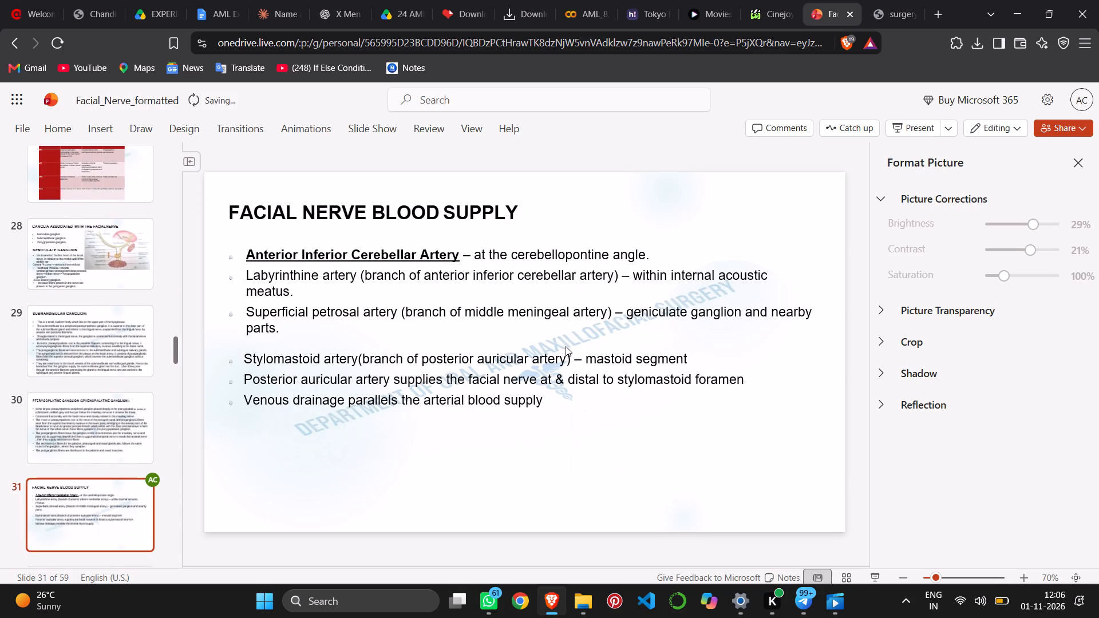
left_click_drag(591, 307, 587, 285)
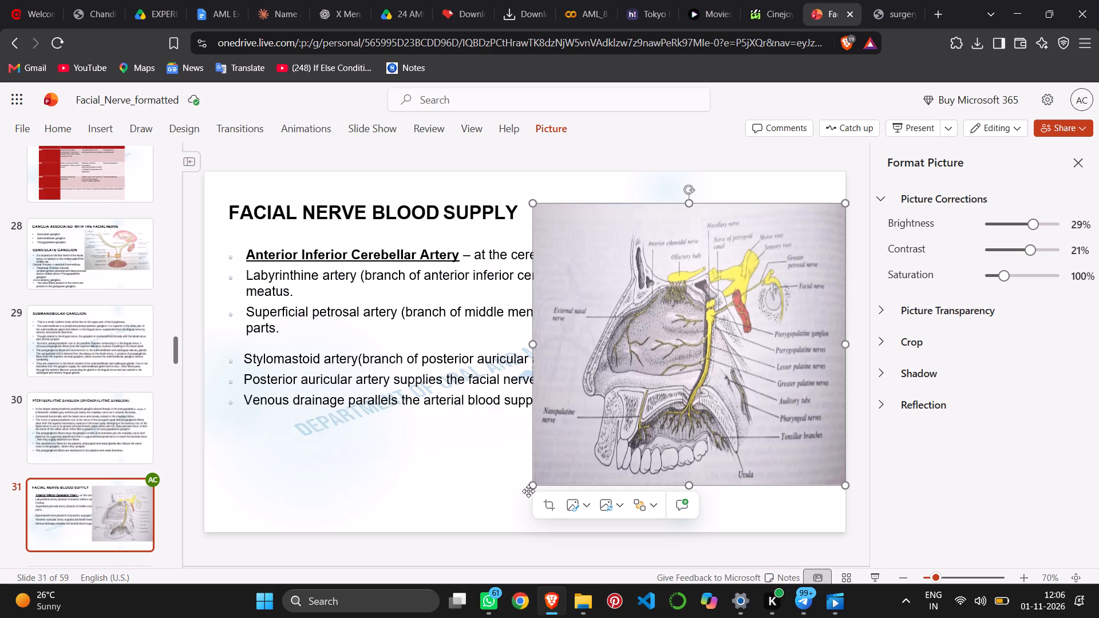
Shrink the pasted picture on slide 31 to about half its size, keeping it in the slide's upper-right corner.
left_click_drag(532, 486, 634, 340)
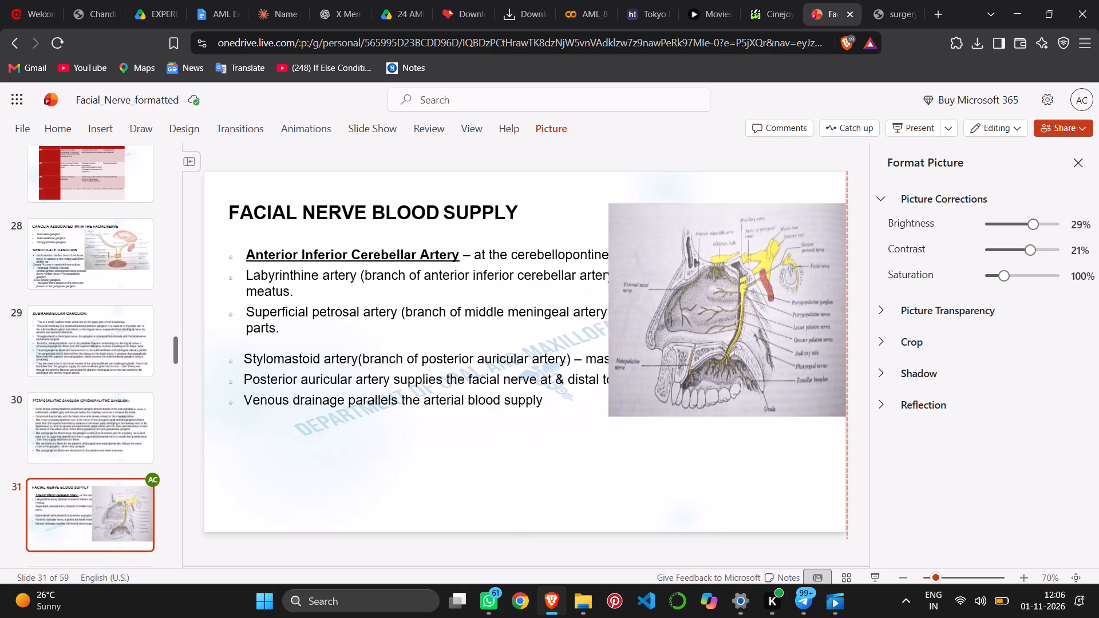
left_click_drag(634, 340, 684, 298)
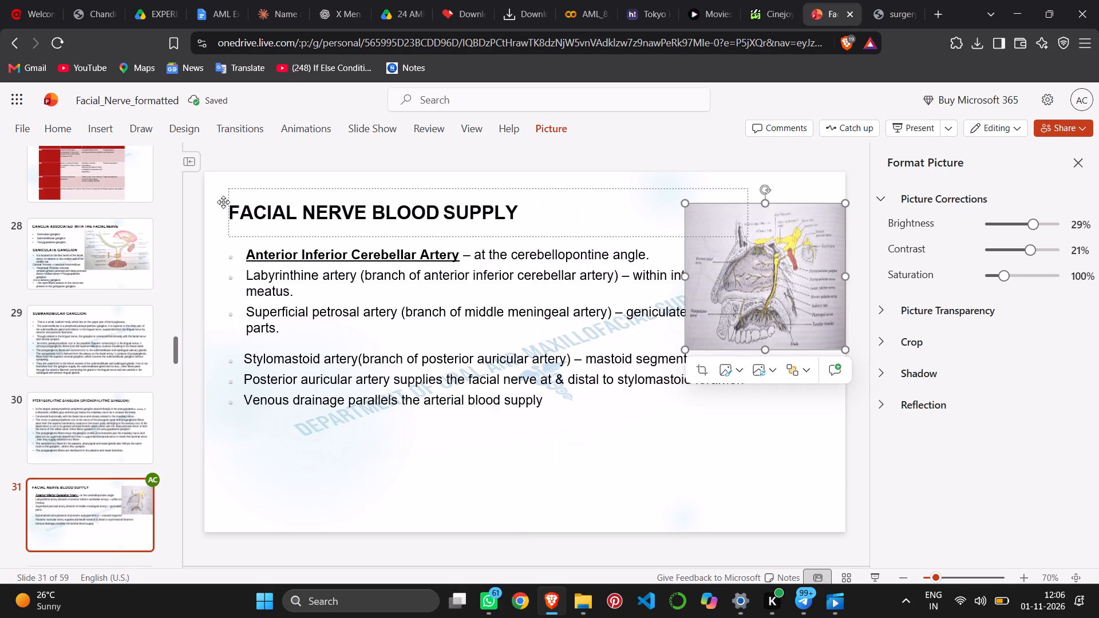
left_click(216, 201)
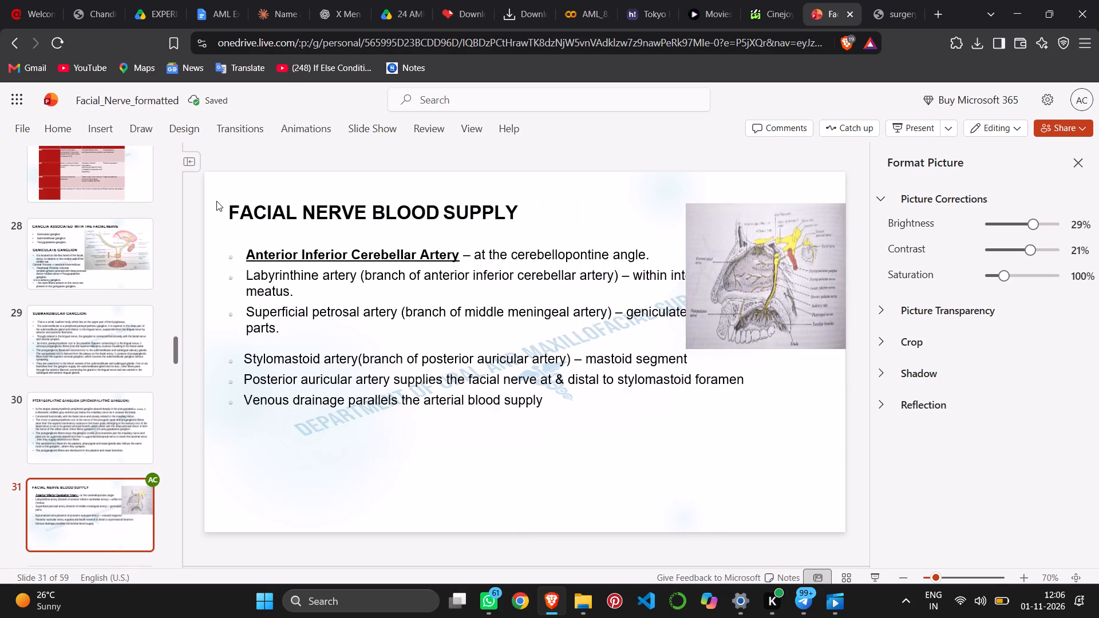
Move the text box starting with "Stylomastoid artery" down to the bottom of slide 31.
left_click_drag(215, 248, 578, 395)
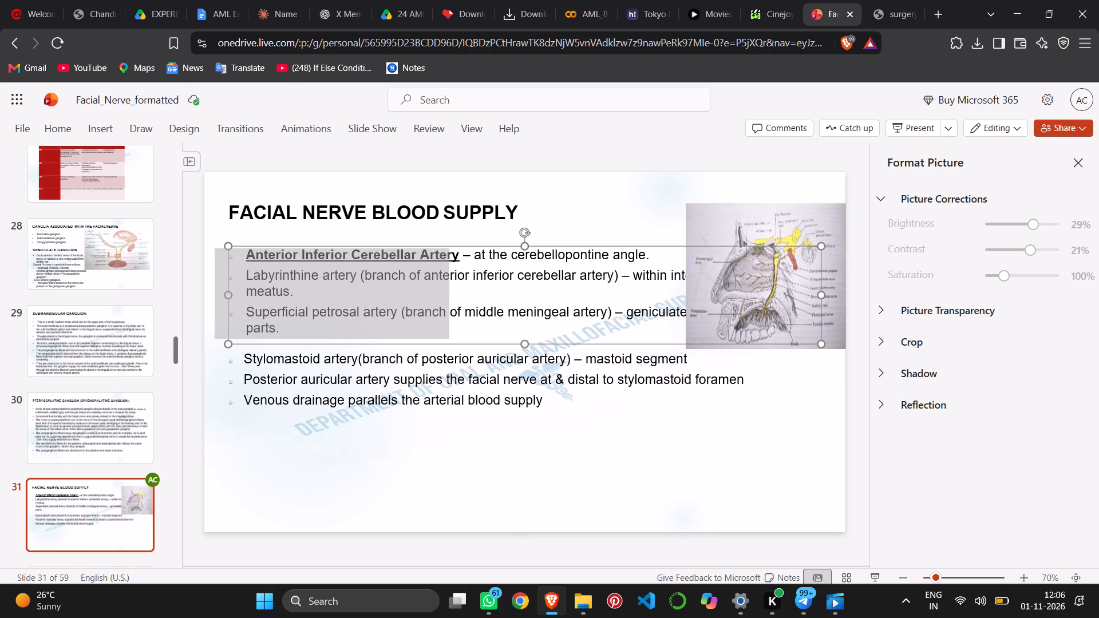
left_click_drag(578, 395, 592, 400)
left_click(439, 377)
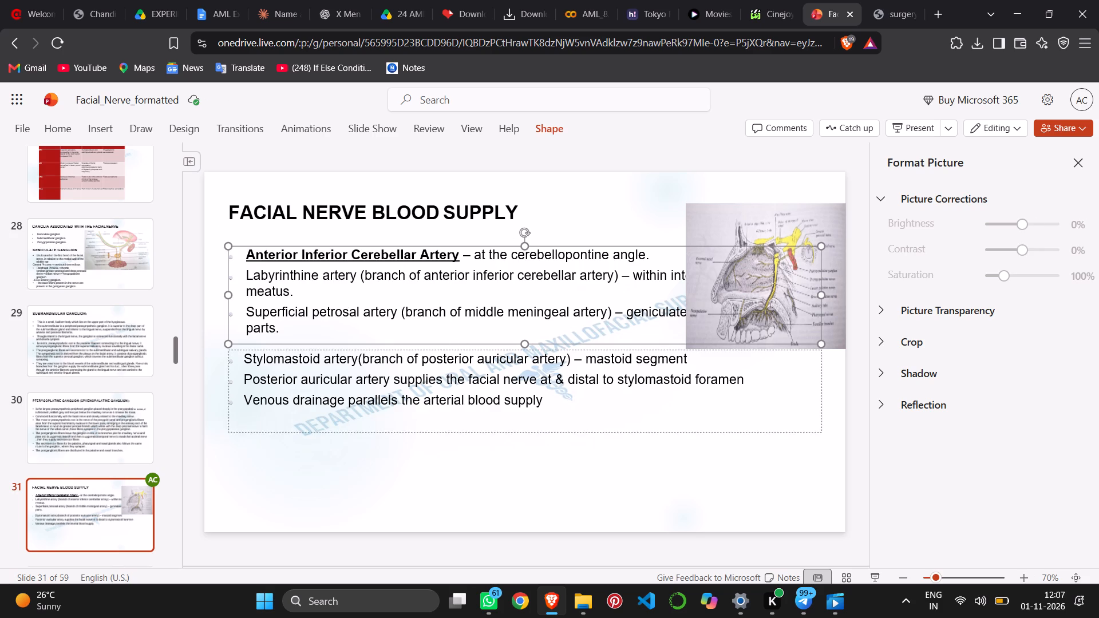
left_click_drag(532, 350, 532, 365)
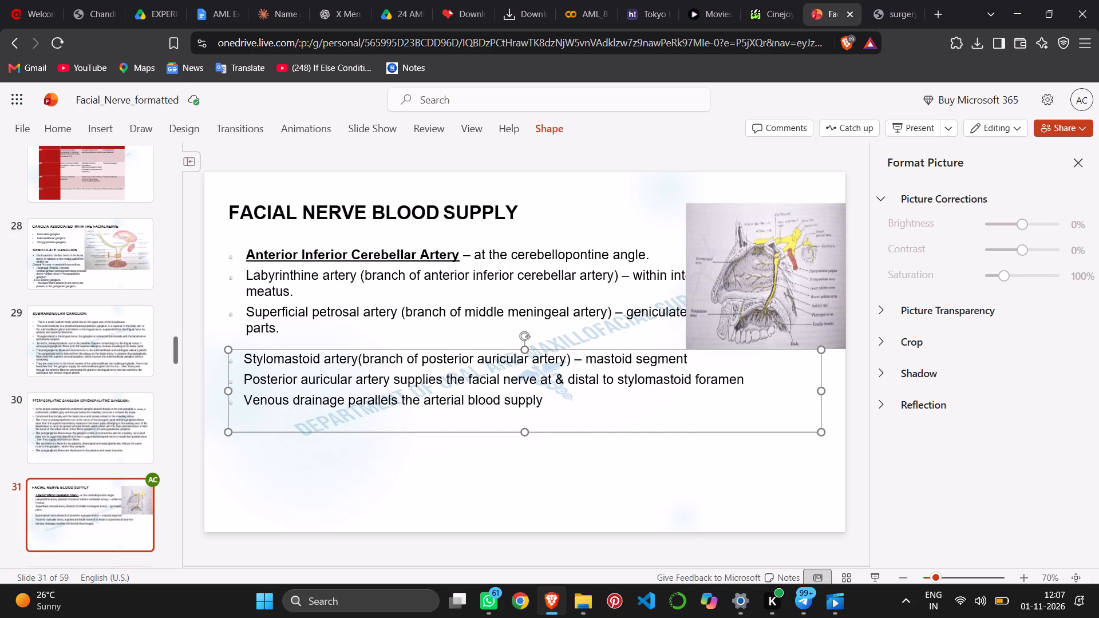
left_click_drag(532, 365, 521, 462)
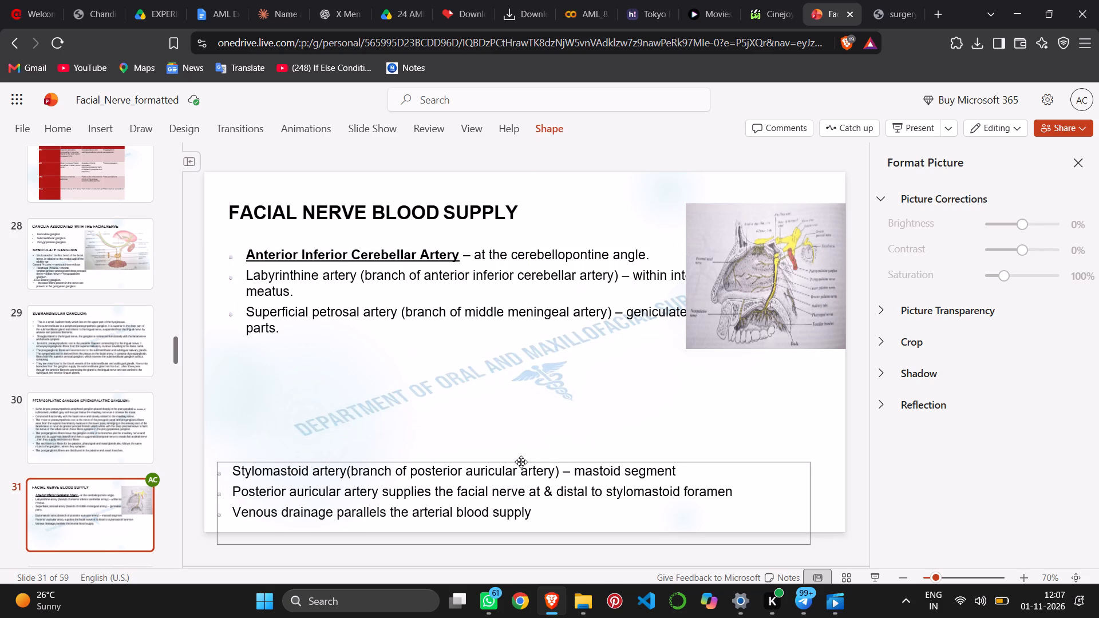
left_click_drag(521, 462, 521, 463)
Move the "Anterior Inferior Cerebellar Artery" text box below the picture, left-aligned and directly above the "Stylomastoid artery" text.
left_click(425, 280)
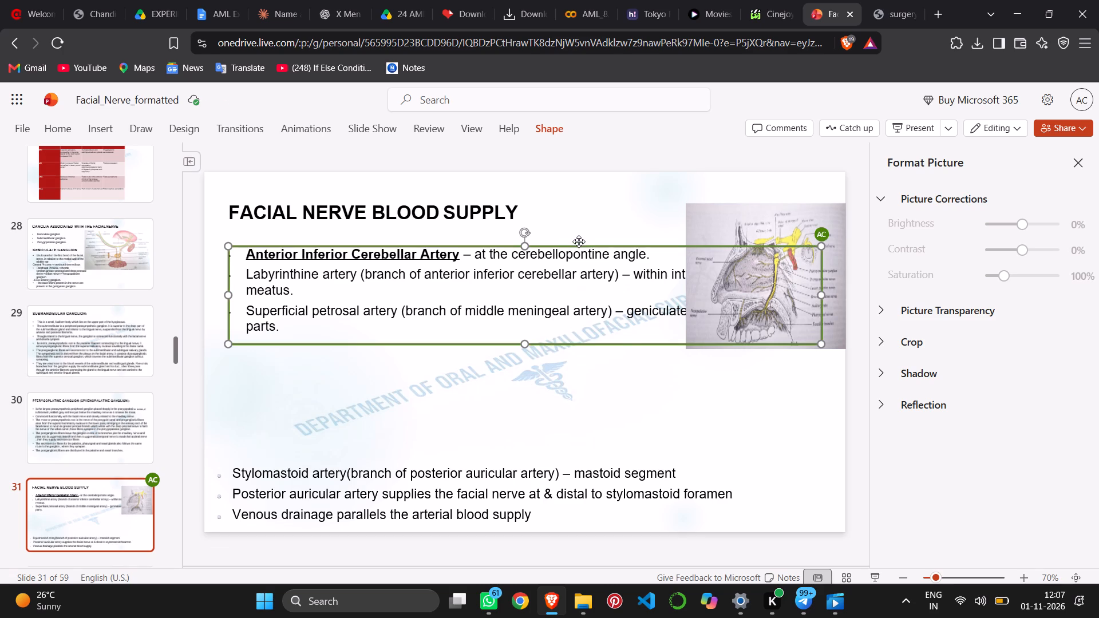
left_click_drag(579, 241, 524, 374)
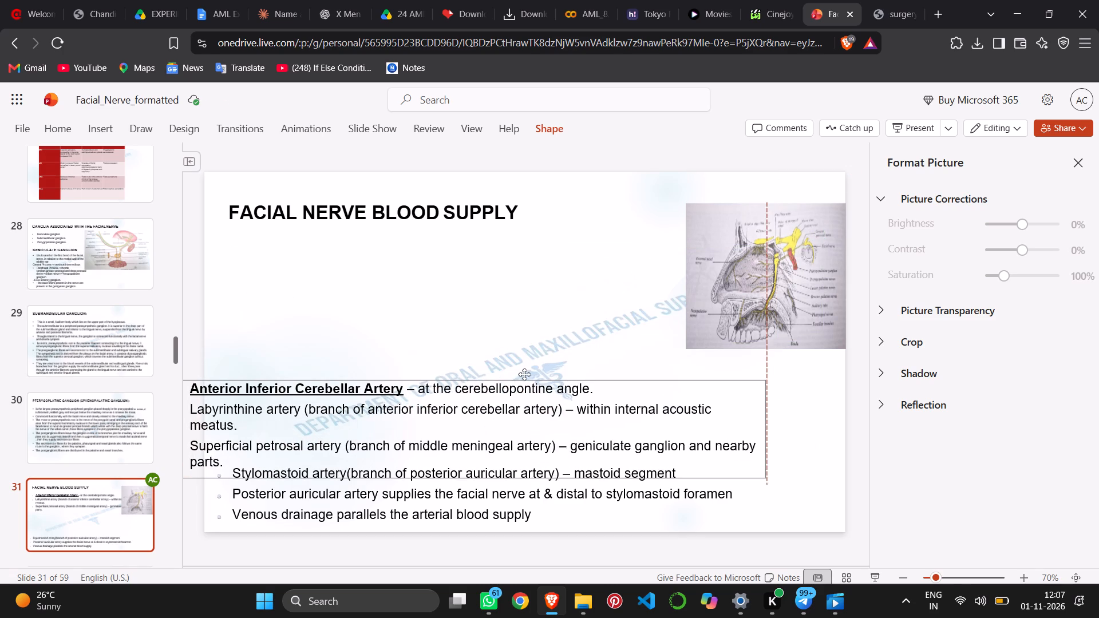
left_click_drag(524, 374, 566, 367)
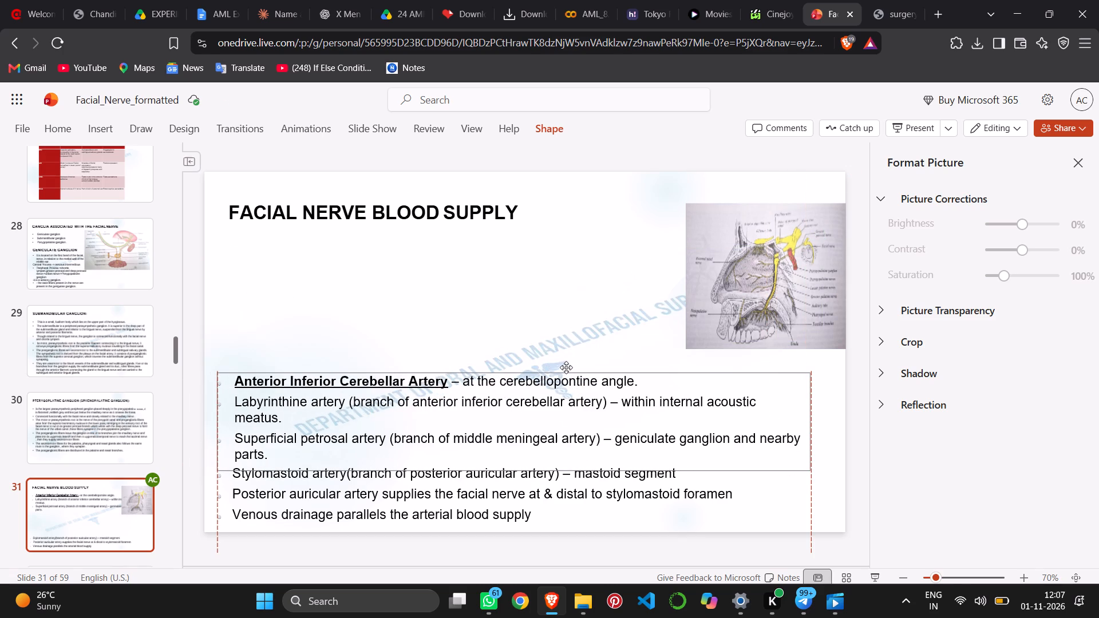
left_click_drag(566, 367, 566, 368)
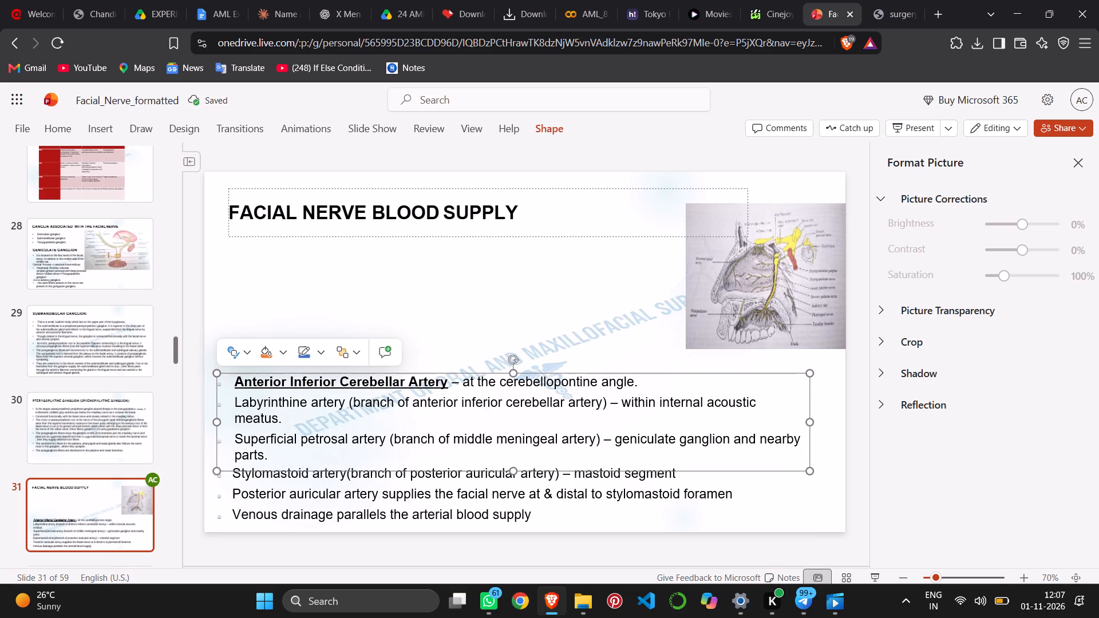
Reduce all text in the "Anterior Inferior Cerebellar Artery" text box to font size 18.
left_click(406, 220)
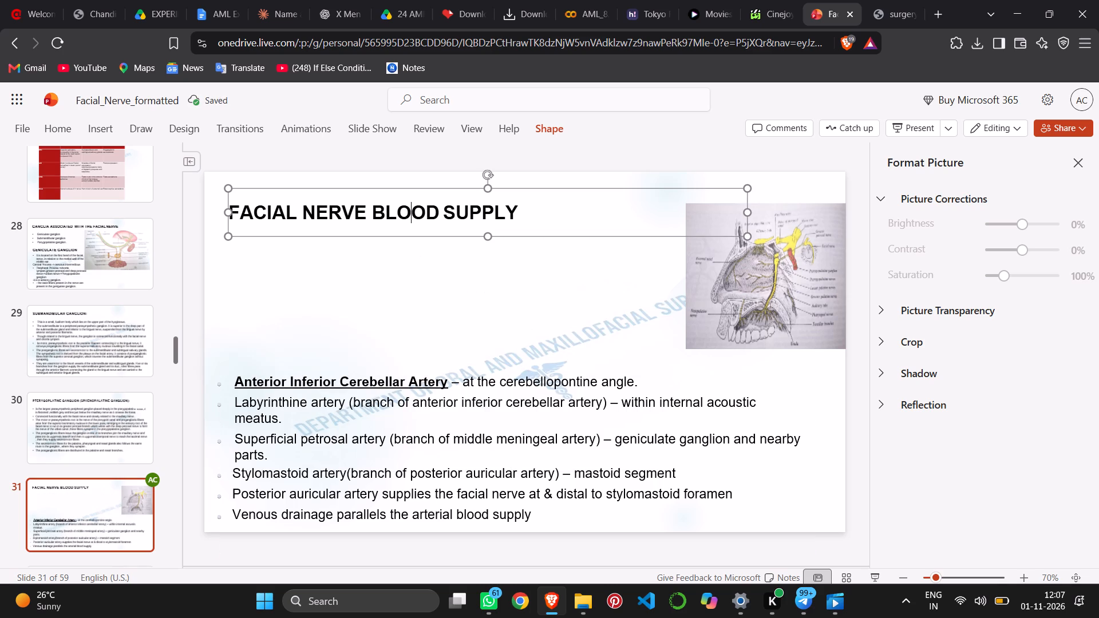
left_click(272, 417)
key("ctrl+a")
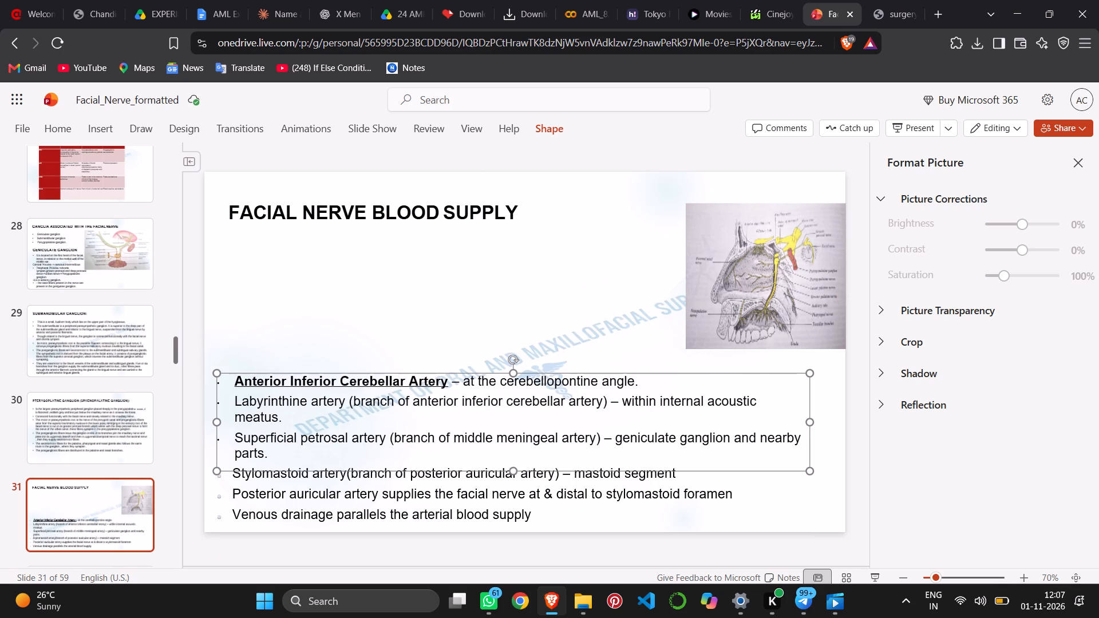
left_click(337, 422)
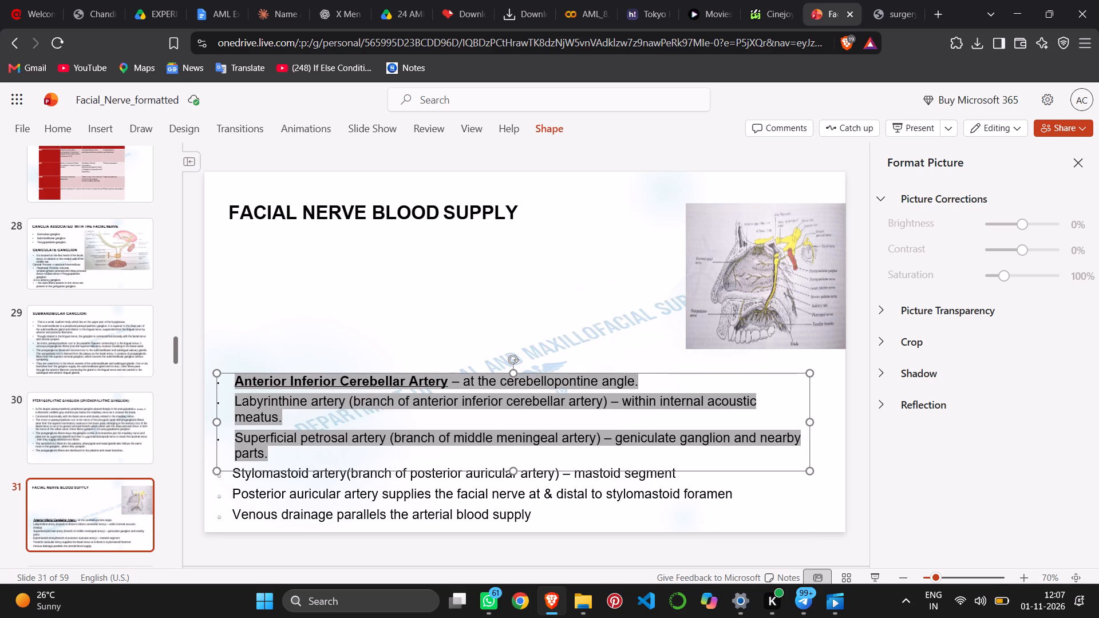
left_click(280, 457)
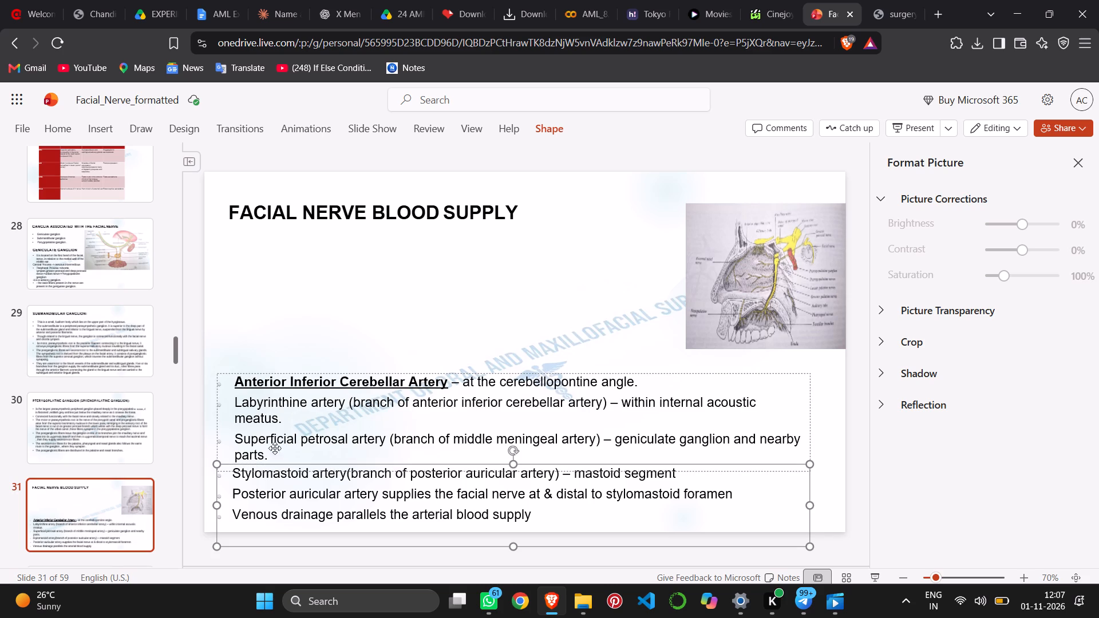
left_click_drag(275, 451, 231, 378)
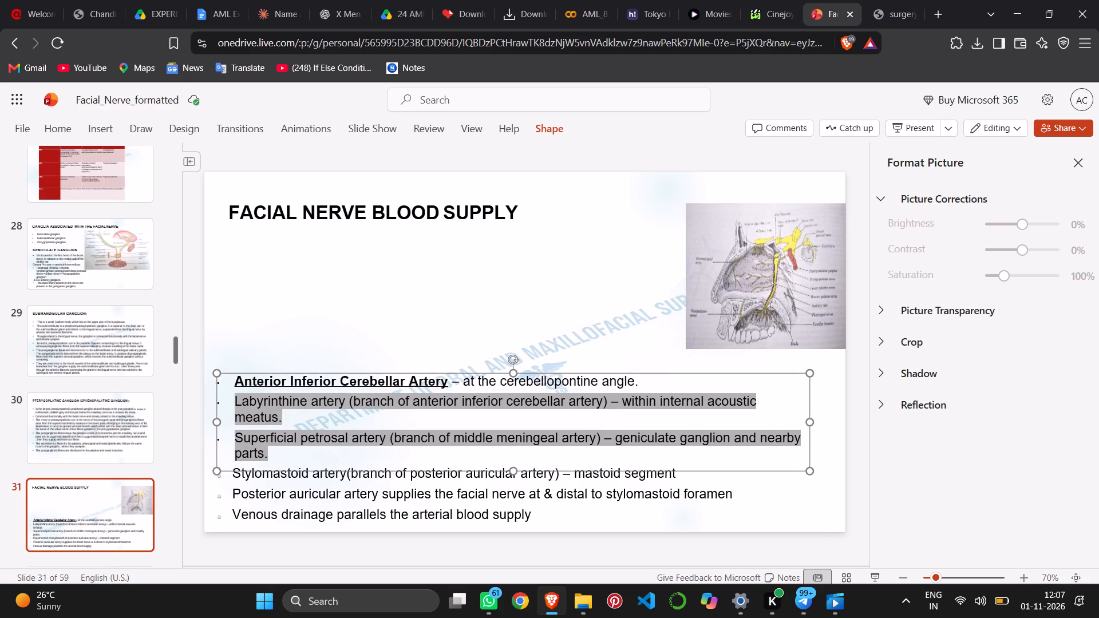
left_click(379, 350)
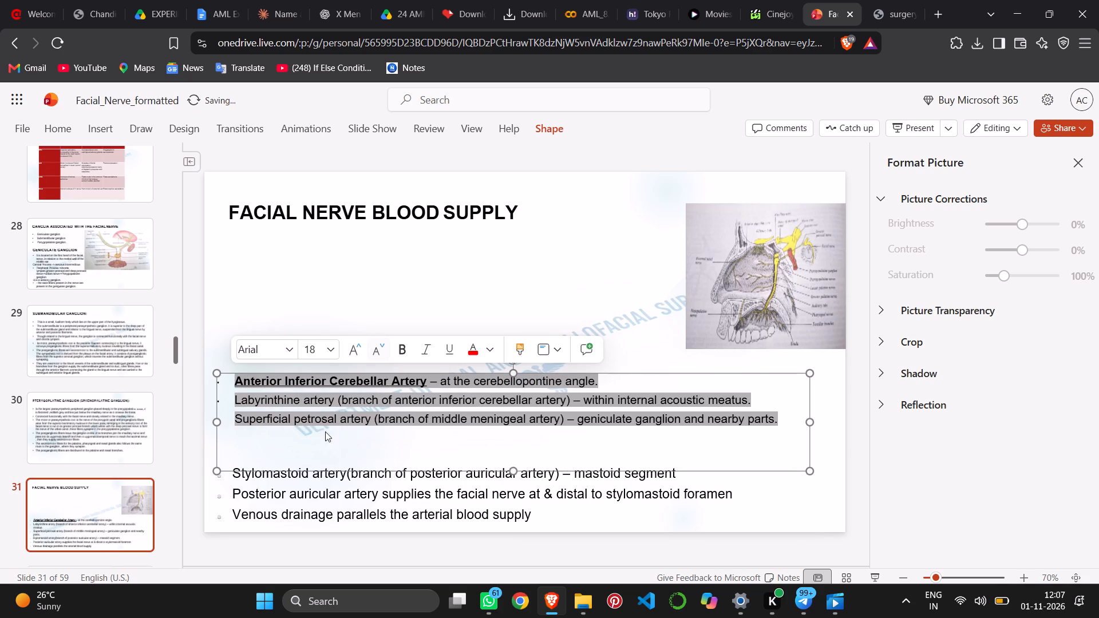
Reduce all three lines of the "Stylomastoid artery" text box to font size 18.
left_click(323, 494)
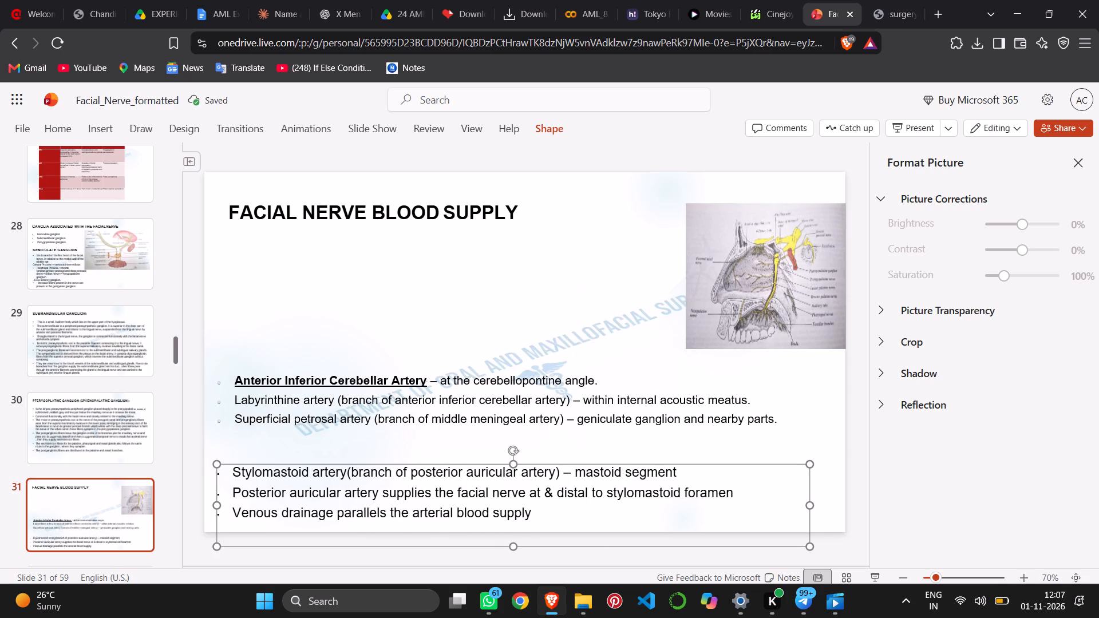
left_click_drag(536, 517, 176, 470)
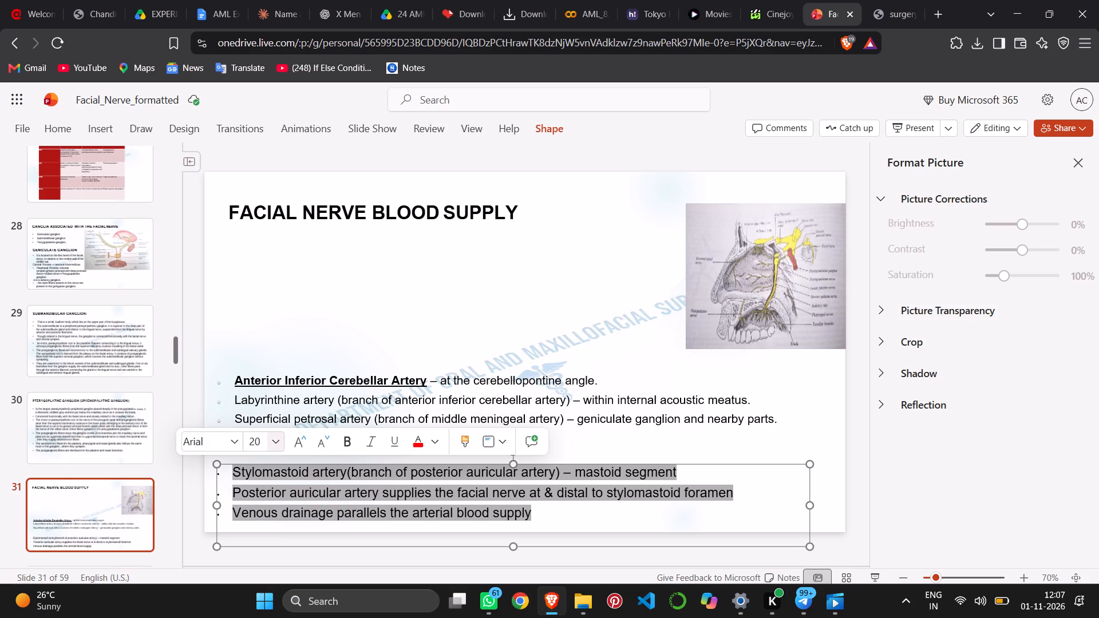
left_click(327, 435)
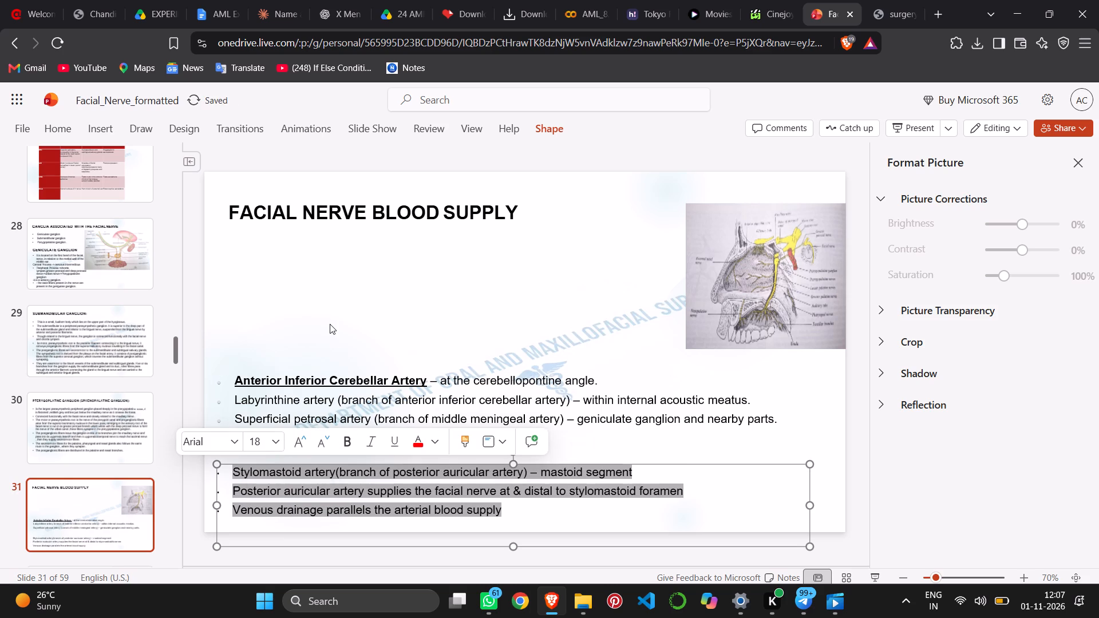
Move the "Anterior Inferior Cerebellar Artery" text box down so its three lines sit directly above the "Stylomastoid artery" line.
left_click(331, 322)
left_click(313, 386)
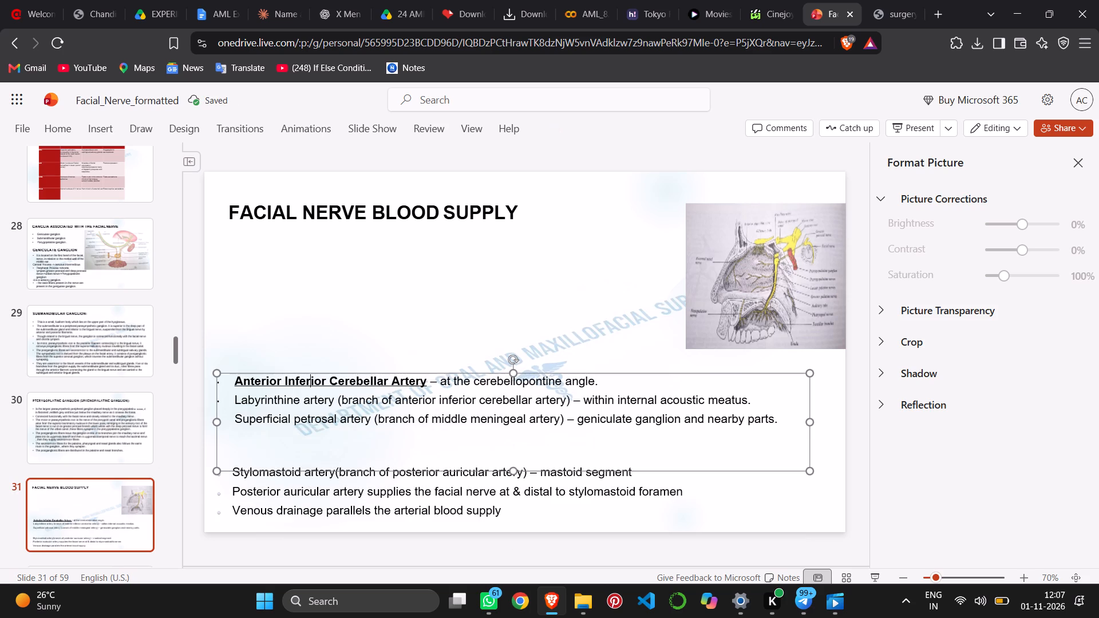
left_click_drag(277, 371, 278, 409)
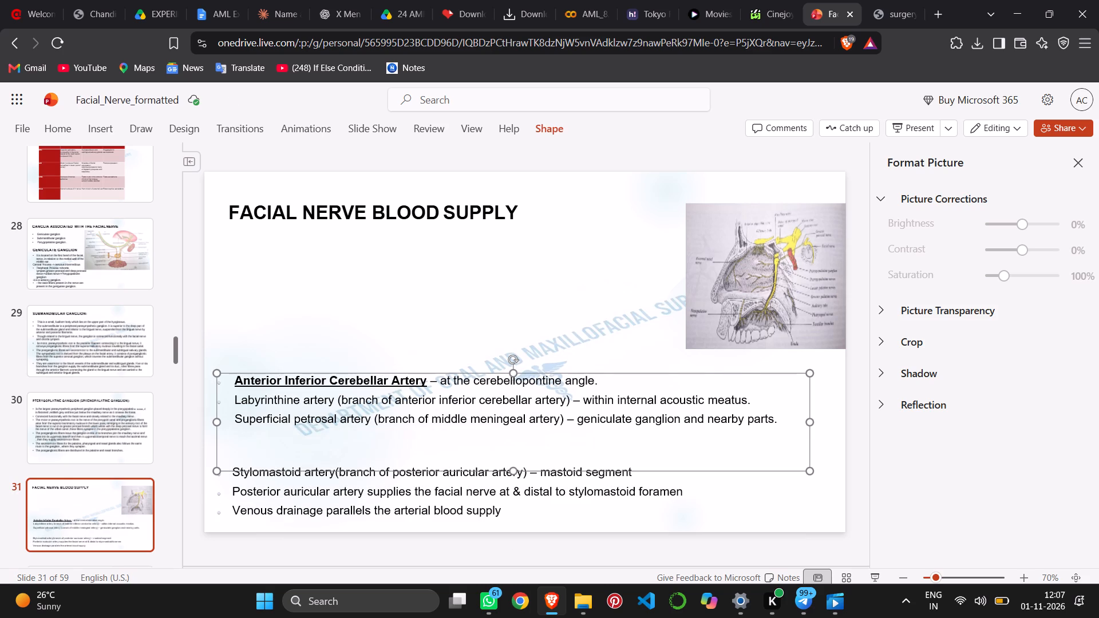
left_click_drag(278, 409, 278, 413)
left_click_drag(305, 373, 305, 391)
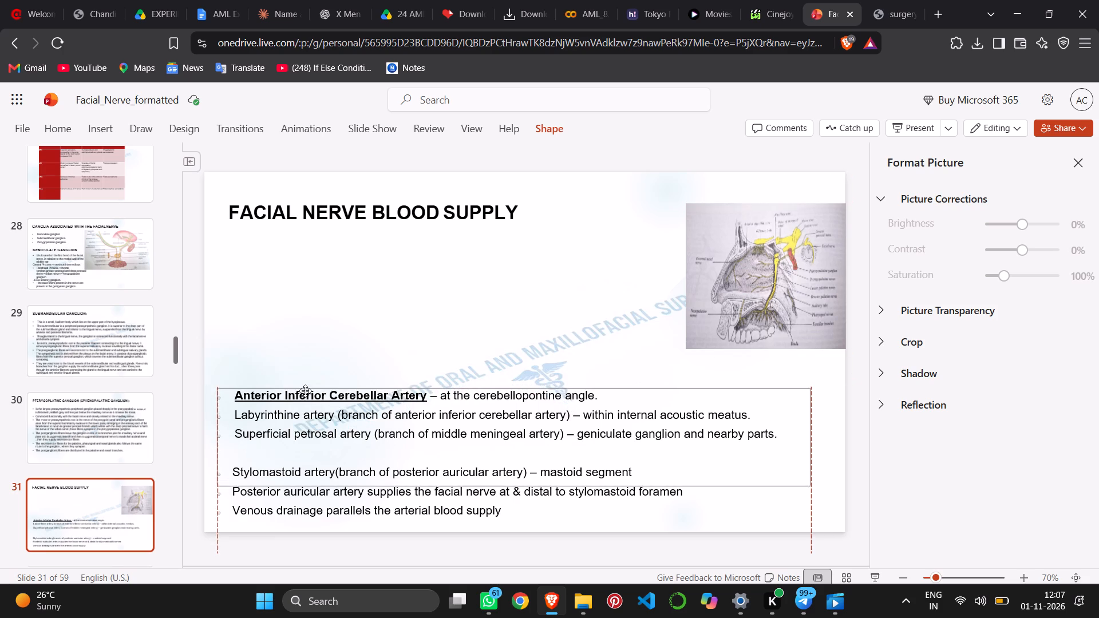
left_click_drag(305, 391, 307, 401)
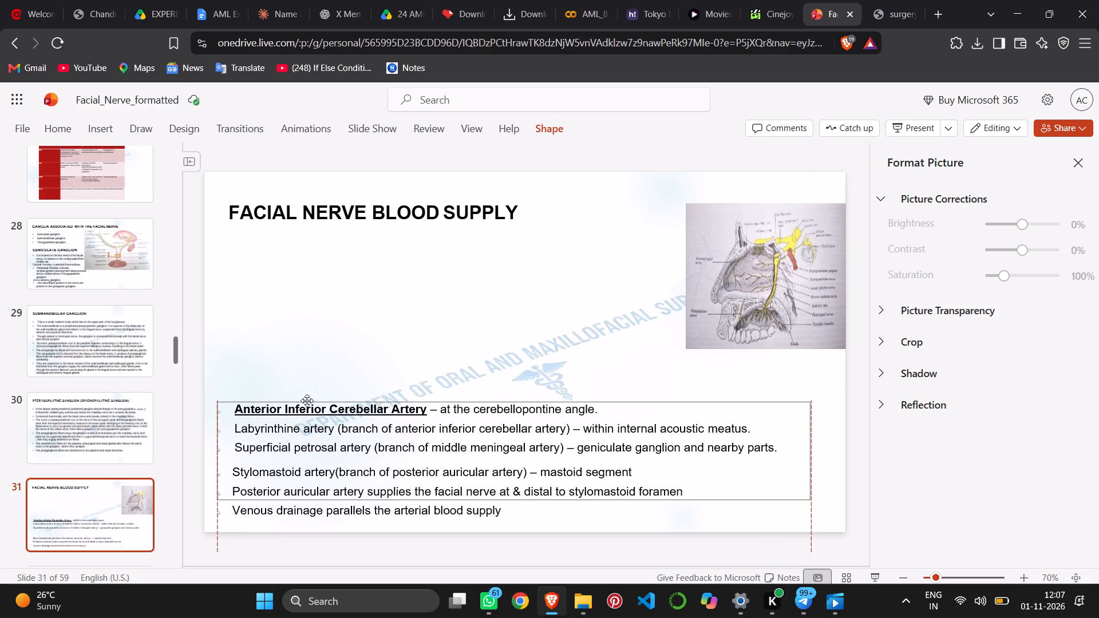
left_click_drag(307, 401, 307, 404)
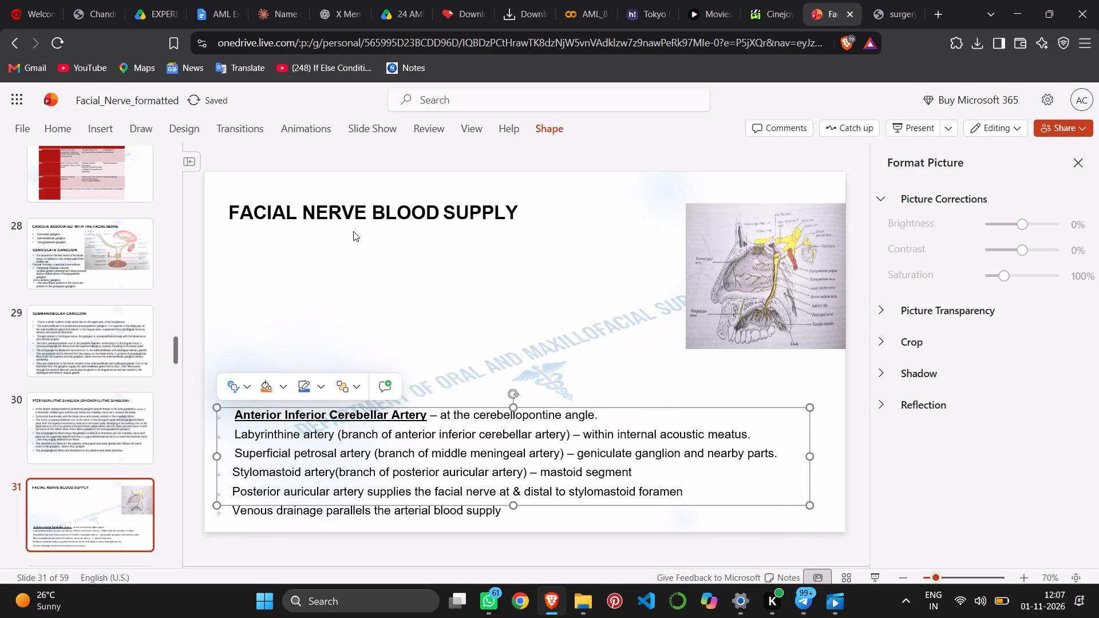
Shift the picture up on slide 31 and move the "FACIAL NERVE BLOOD SUPPLY" title down to just above the artery list.
left_click(355, 227)
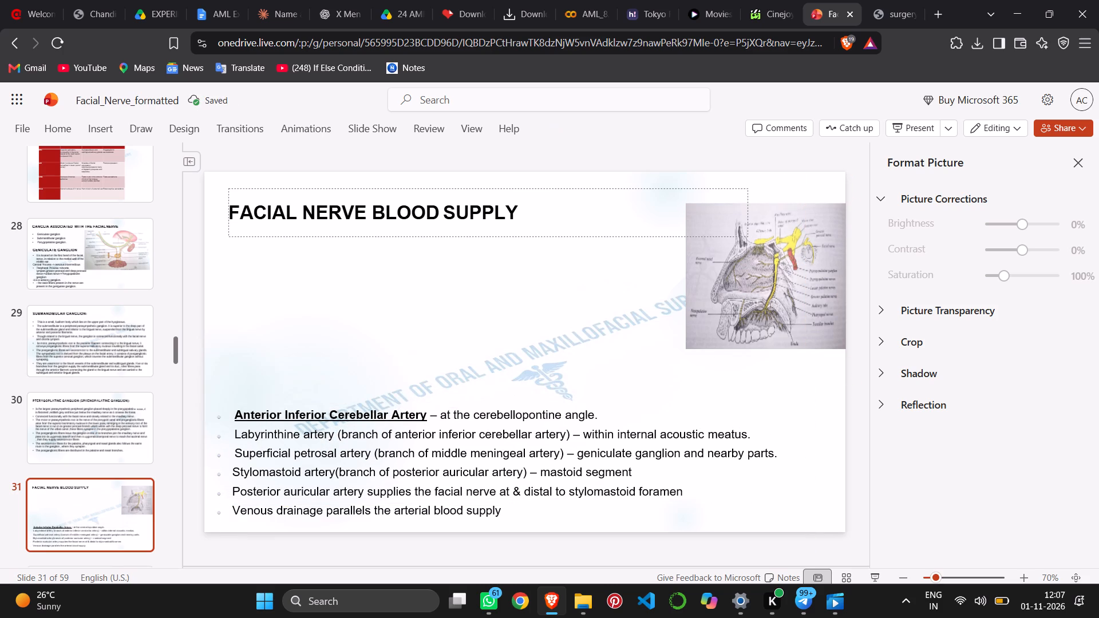
left_click(358, 212)
left_click_drag(722, 280, 702, 225)
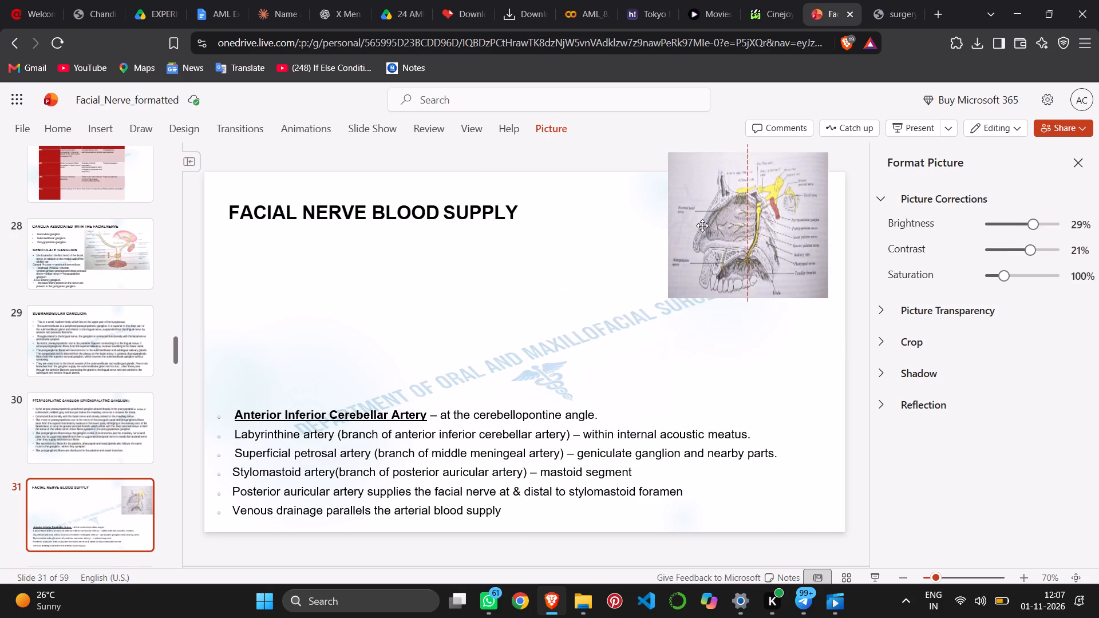
left_click_drag(702, 225, 699, 223)
left_click(463, 204)
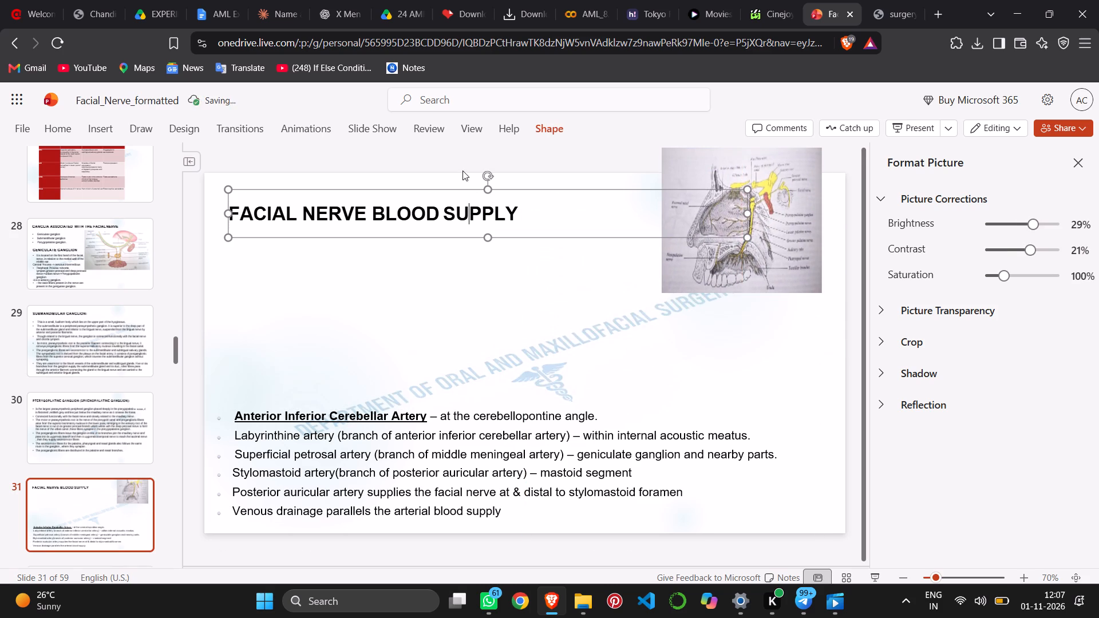
left_click_drag(463, 184, 465, 339)
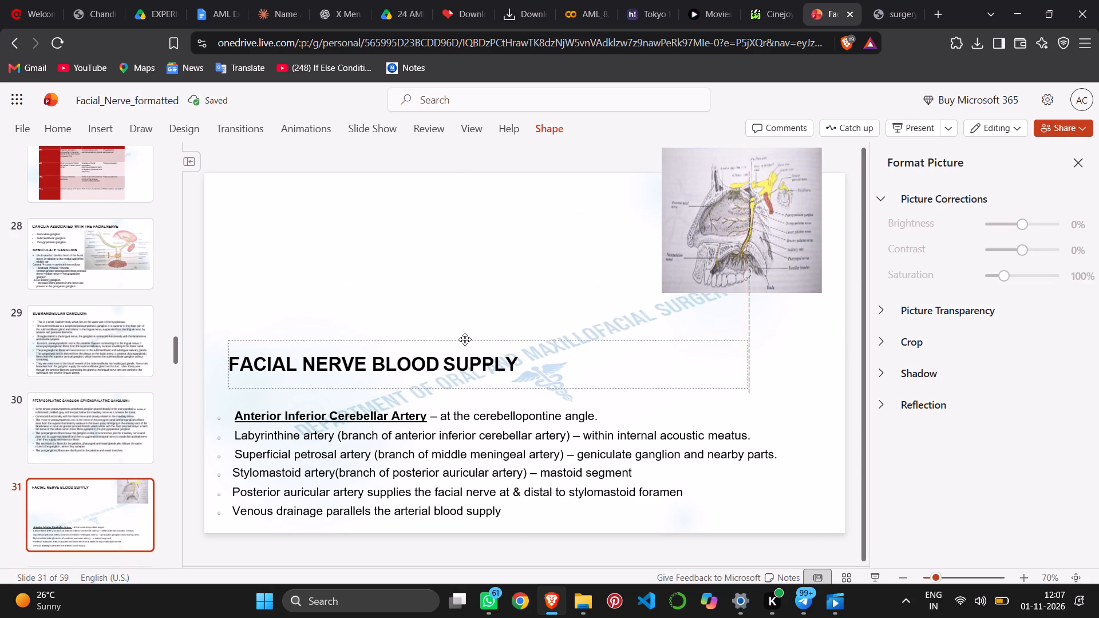
left_click_drag(465, 339, 467, 356)
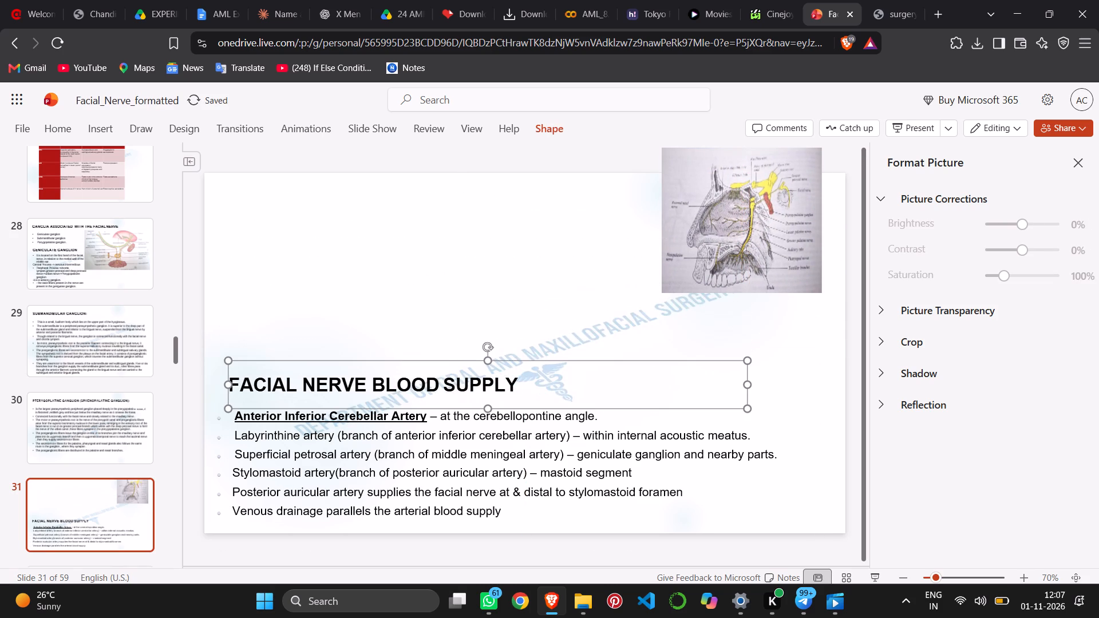
Reduce the "FACIAL NERVE BLOOD SUPPLY" title to font size 20.
left_click_drag(529, 384, 201, 397)
left_click_drag(201, 397, 199, 397)
left_click(308, 379)
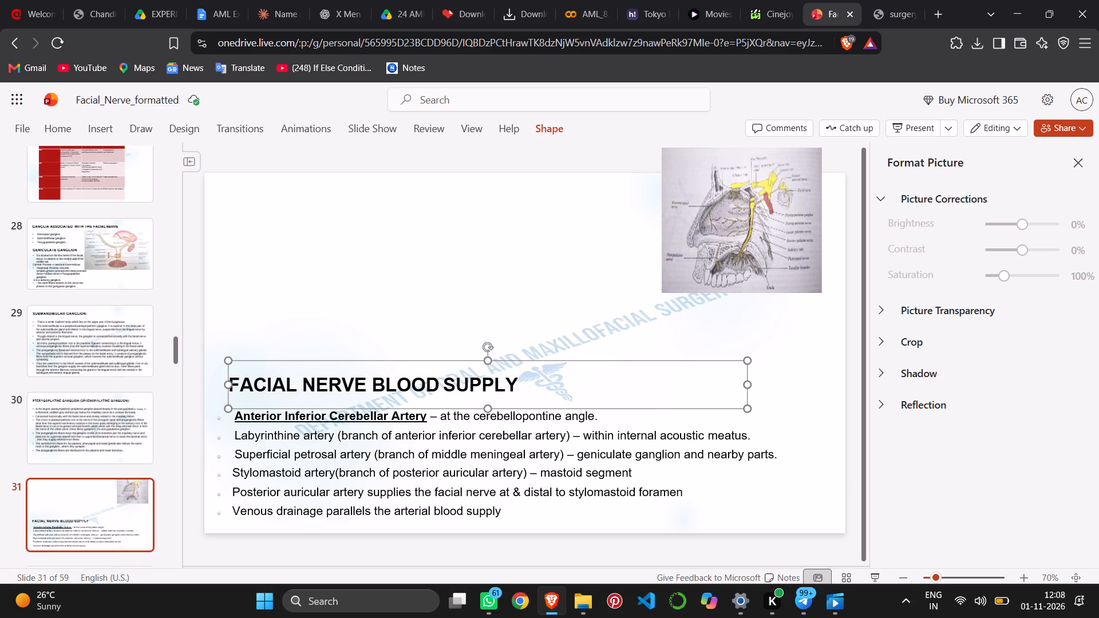
left_click_drag(519, 386, 327, 402)
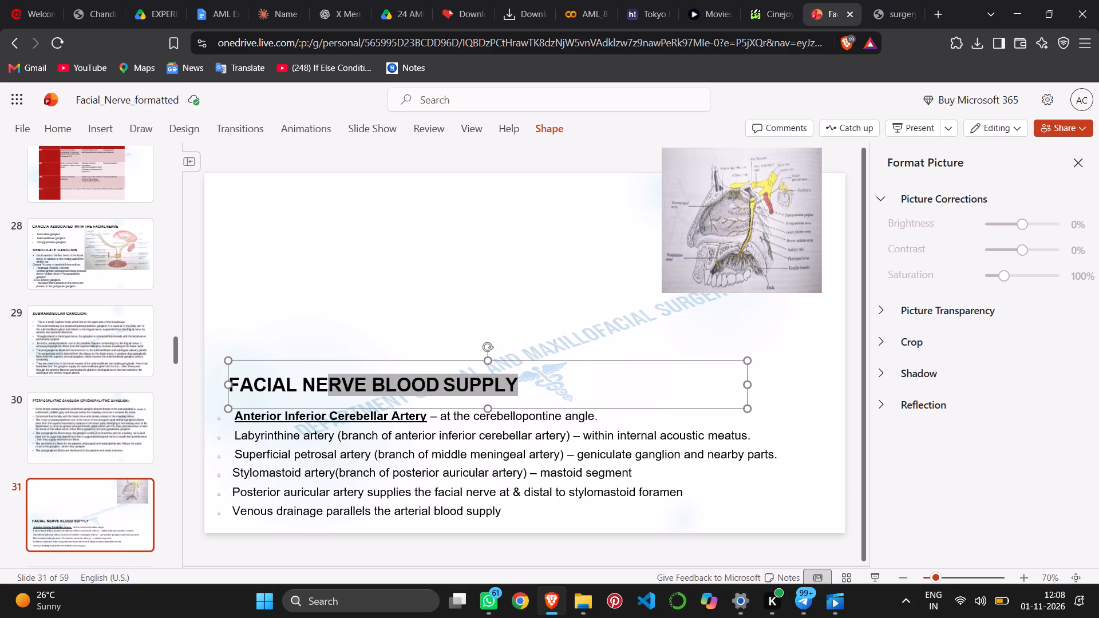
left_click_drag(327, 402, 219, 405)
left_click(371, 371)
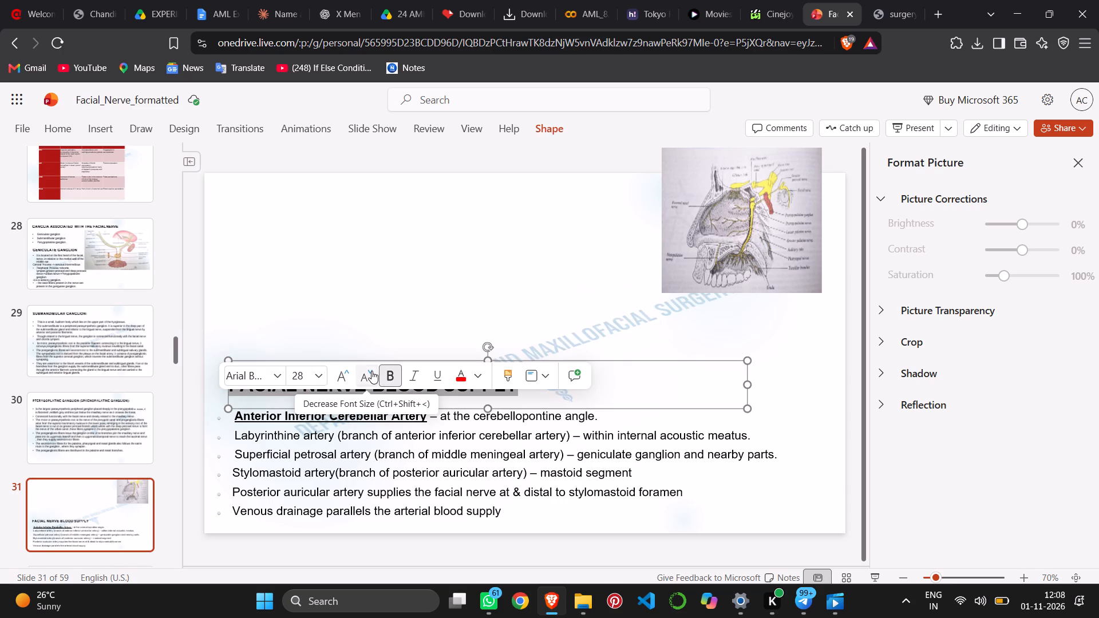
left_click(371, 371)
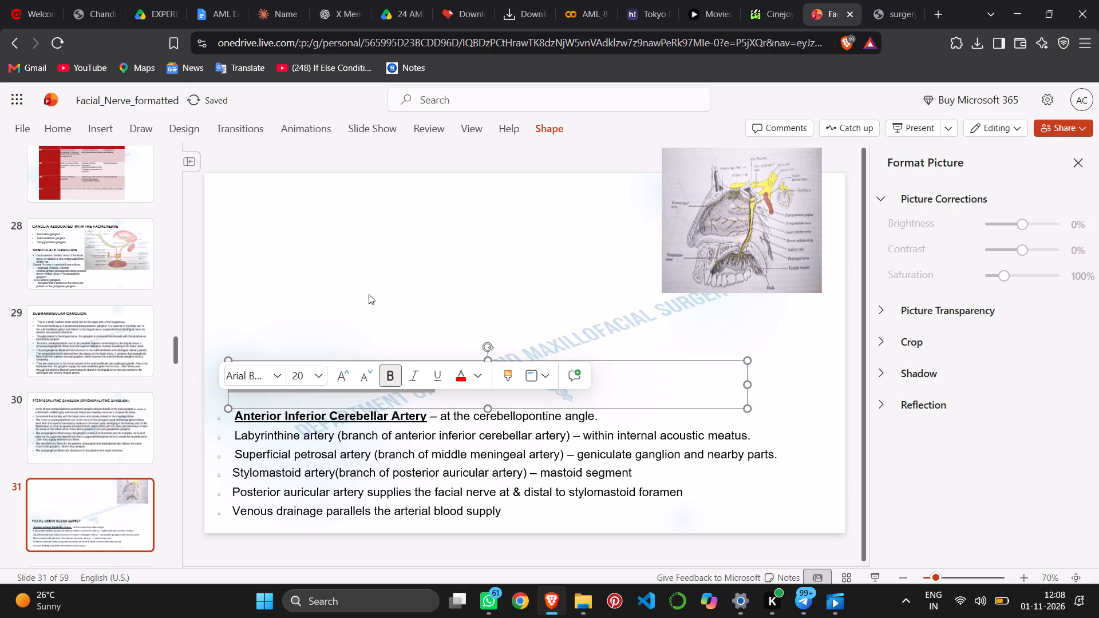
left_click(369, 294)
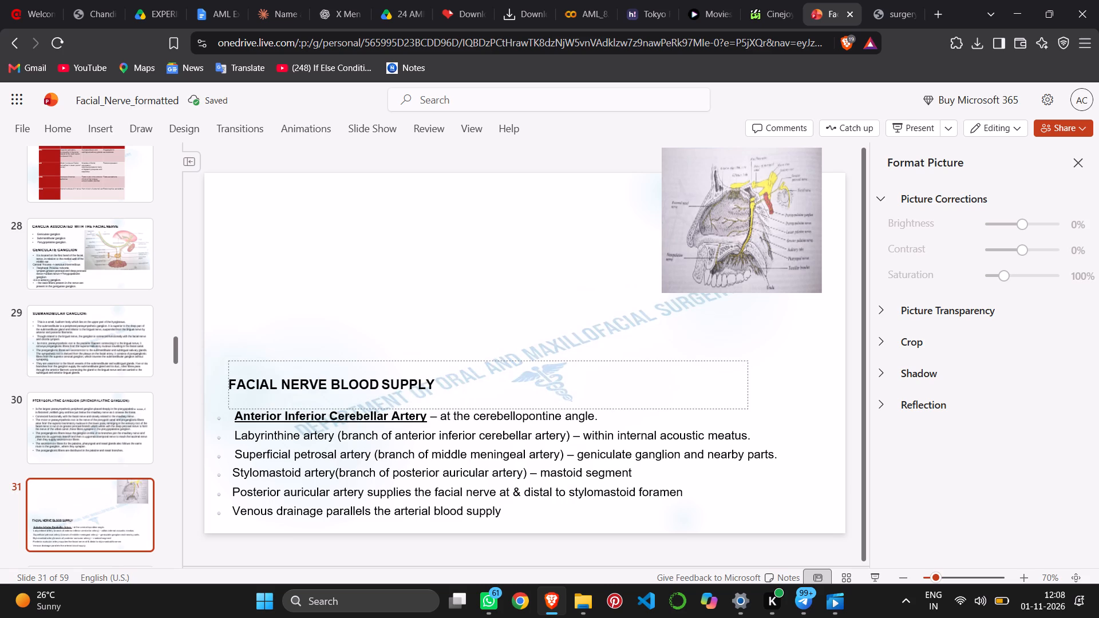
Nudge the title slightly down and right so it lines up with the artery list text.
left_click(350, 387)
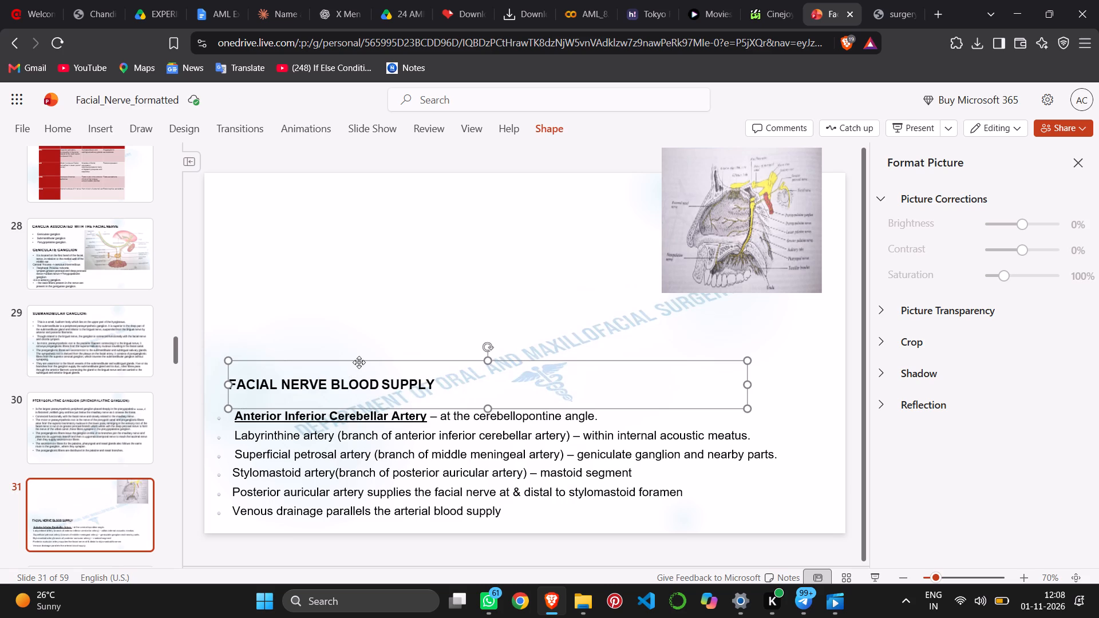
left_click_drag(361, 361, 369, 367)
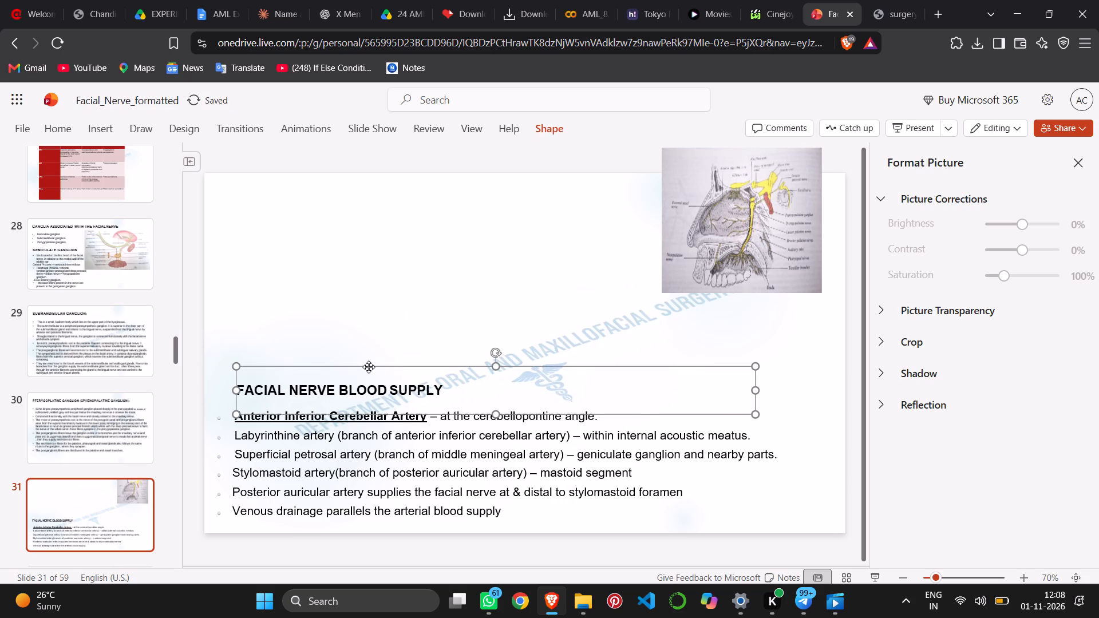
Move the nerve picture to the top centre of slide 31, enlarge it to fill the height above the title, and widen it.
left_click(684, 216)
left_click_drag(684, 216, 372, 240)
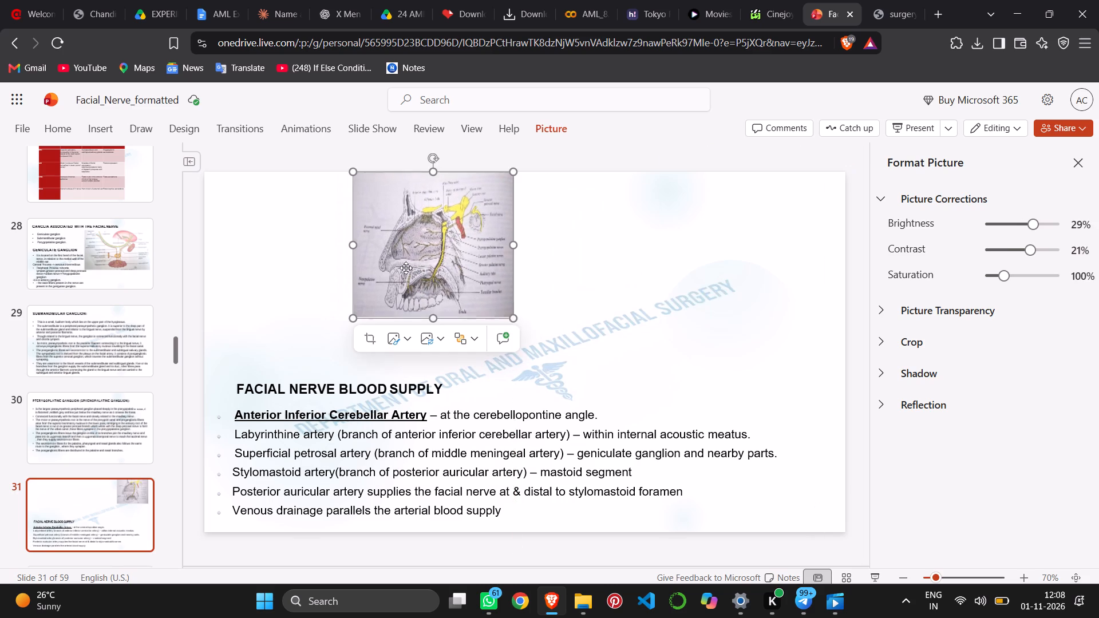
left_click_drag(515, 316, 632, 335)
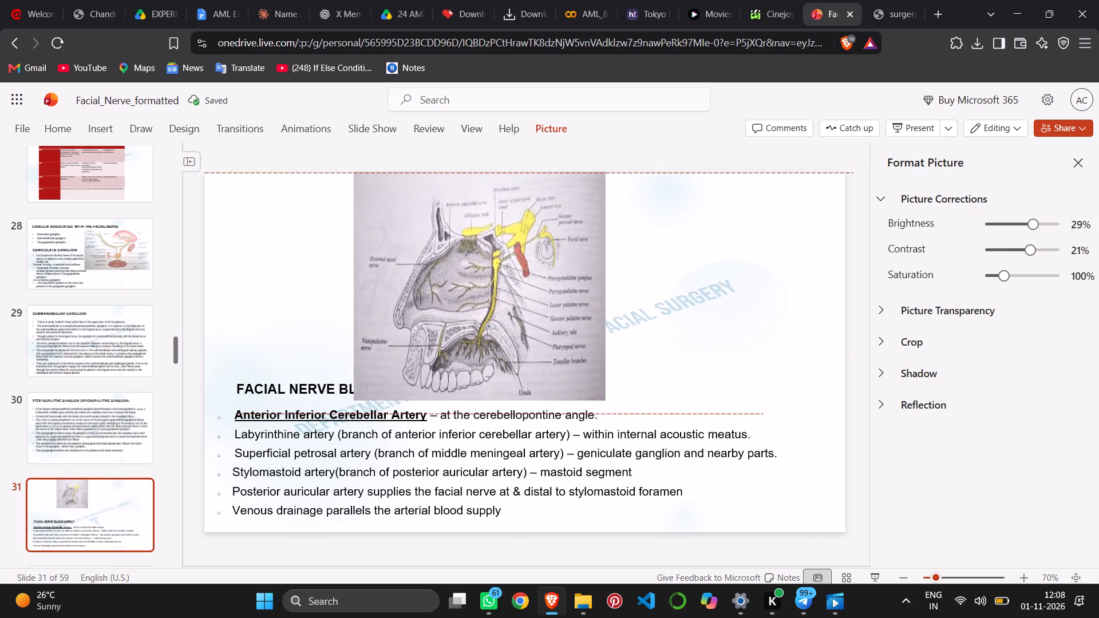
left_click_drag(632, 335, 582, 290)
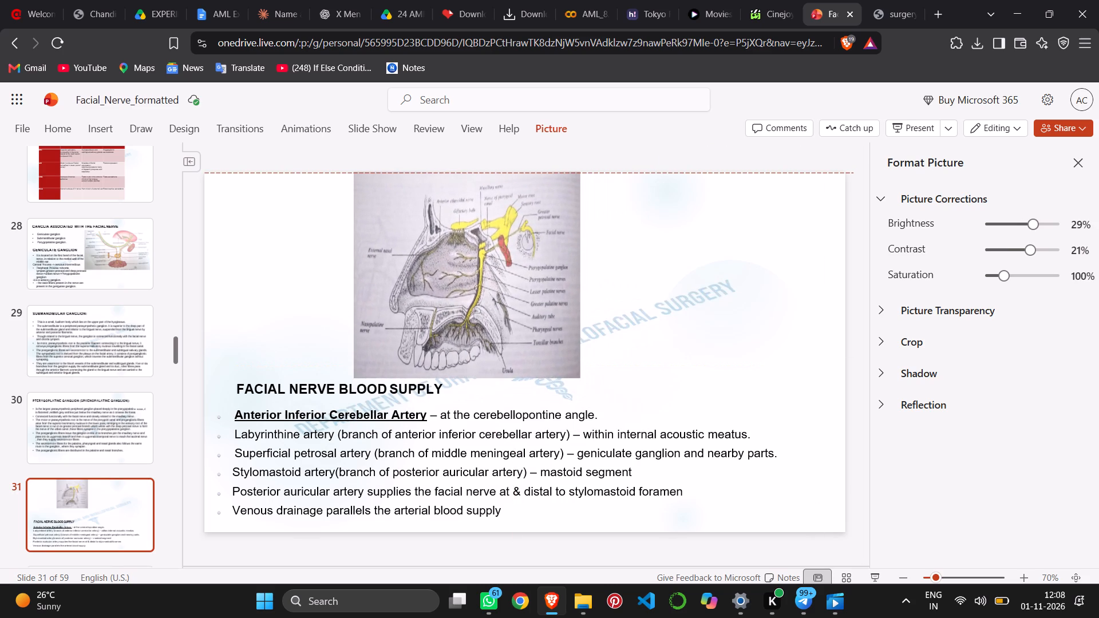
left_click_drag(461, 291, 505, 291)
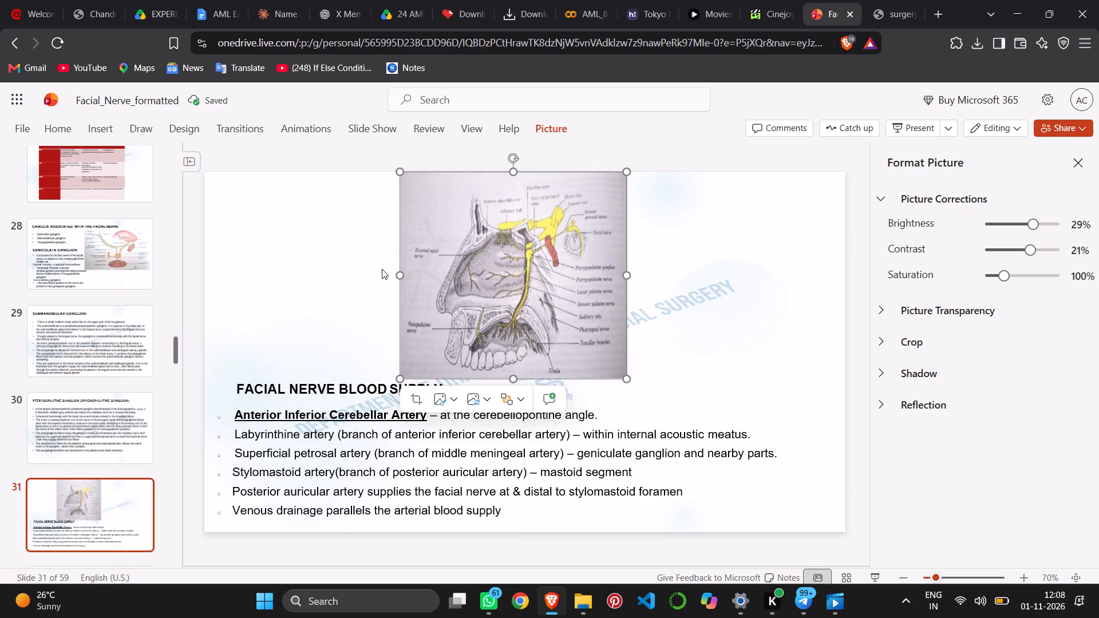
left_click_drag(398, 274, 353, 275)
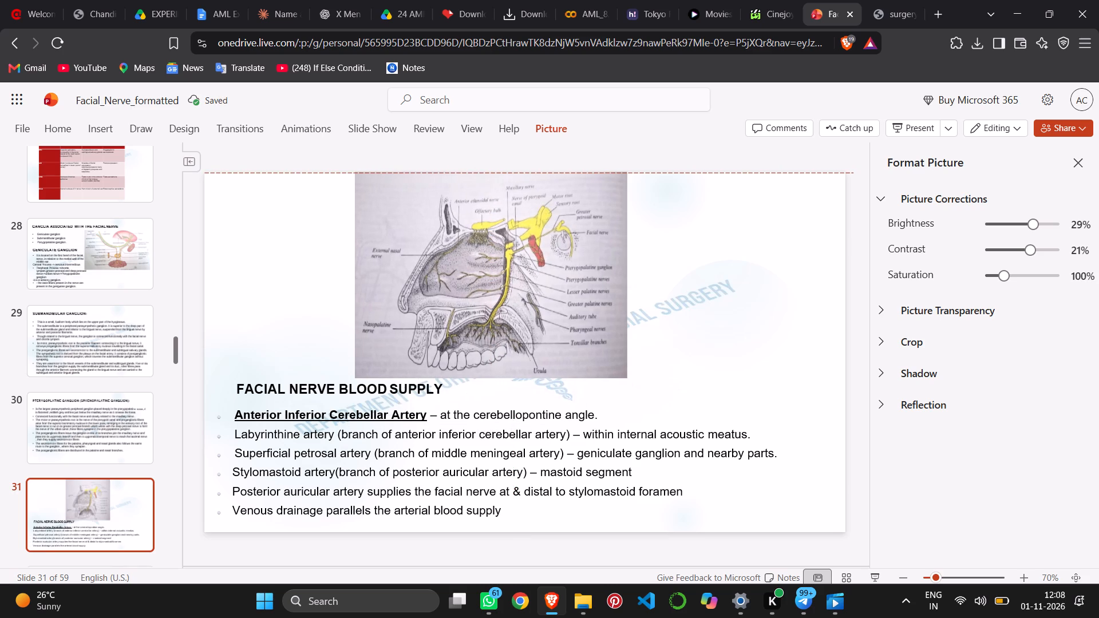
left_click_drag(629, 272, 653, 274)
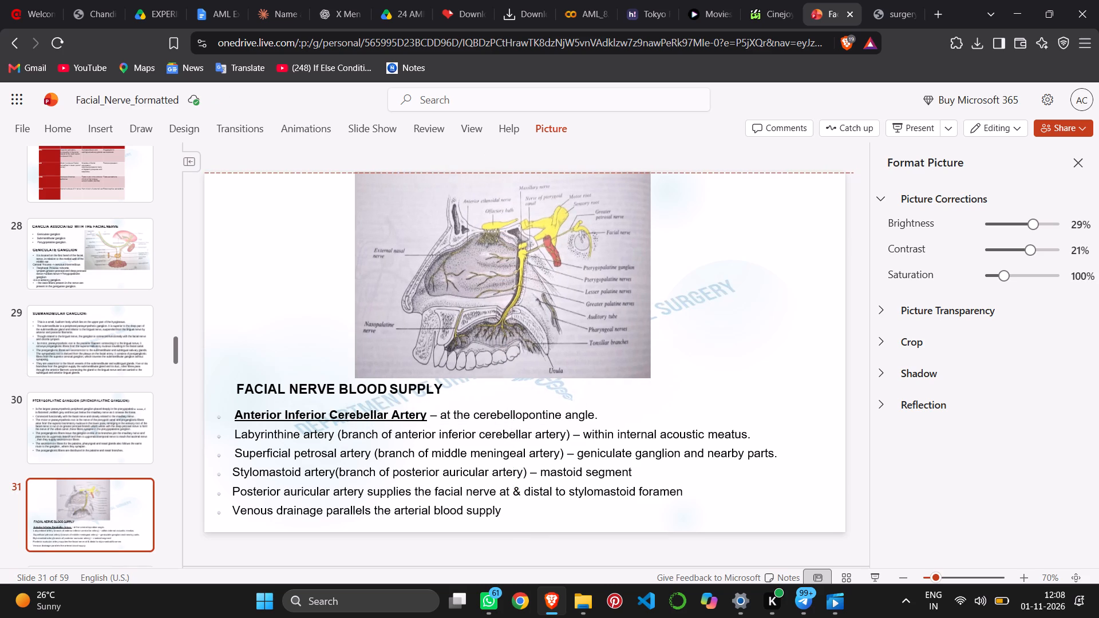
left_click(701, 151)
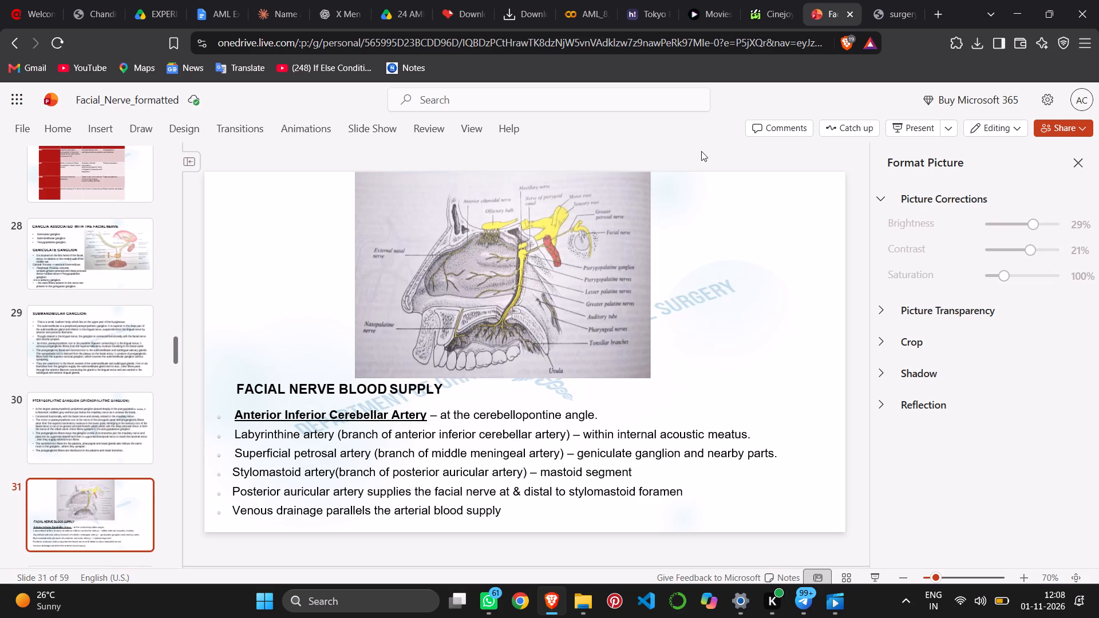
Remove bold from all the text in the "CLASSIFICATION OF FACIAL PALSY" text box on slide 38.
scroll(70, 425, "down", 2)
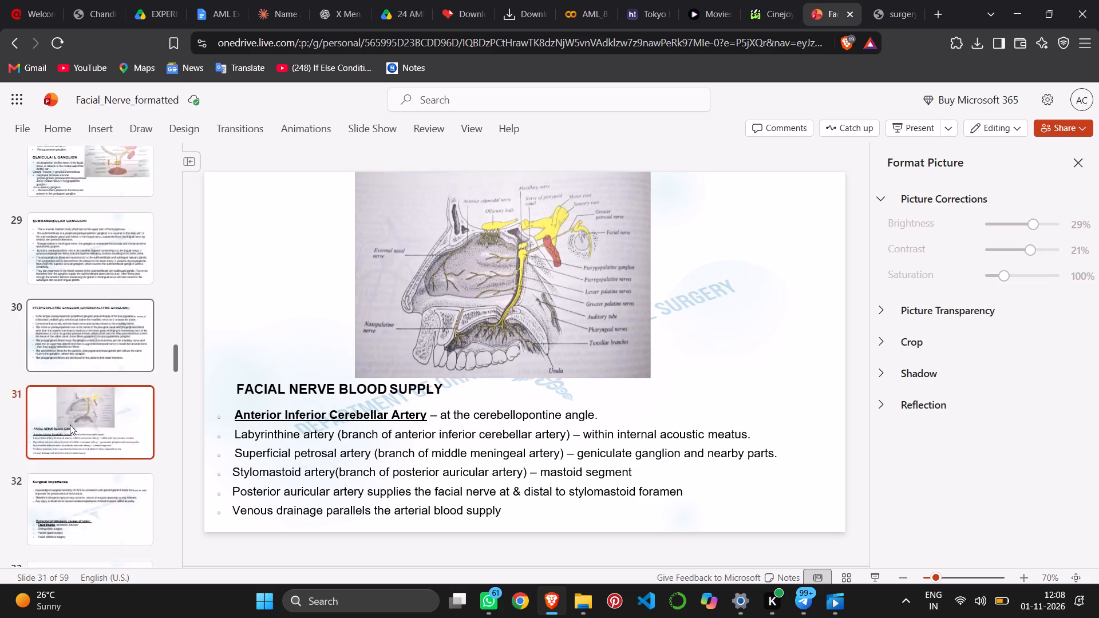
scroll(70, 425, "down", 5)
left_click(70, 462)
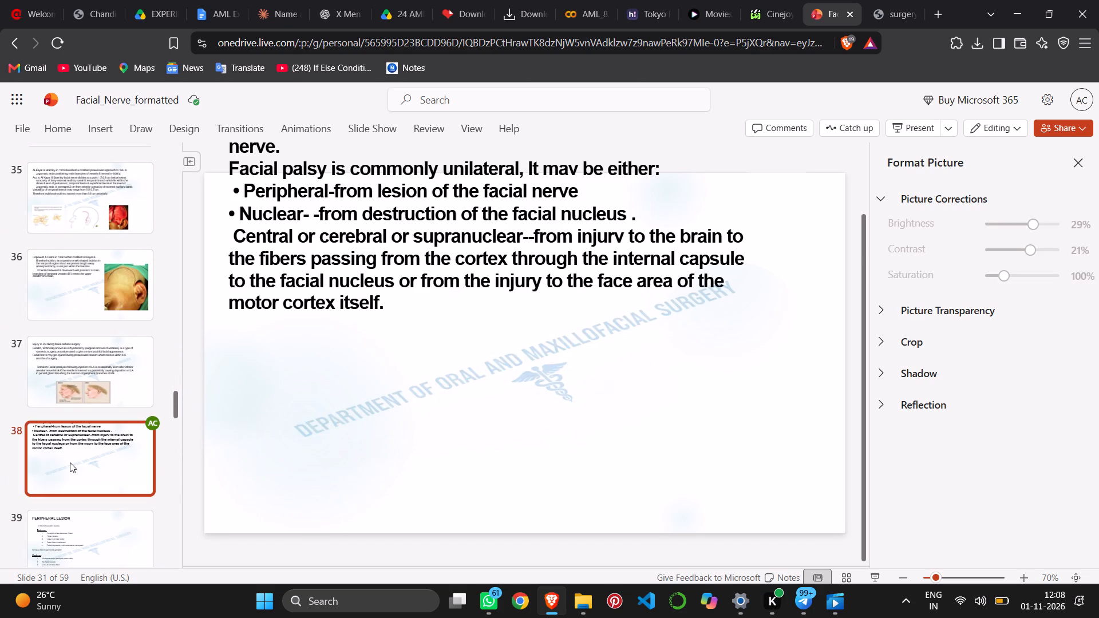
scroll(268, 384, "up", 1)
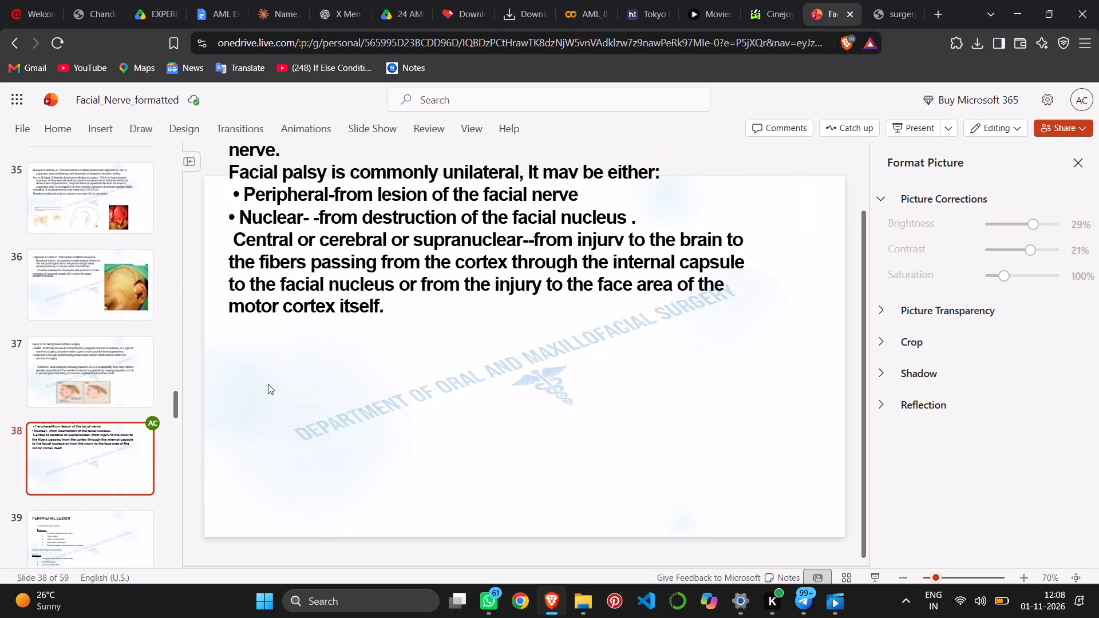
left_click(338, 279)
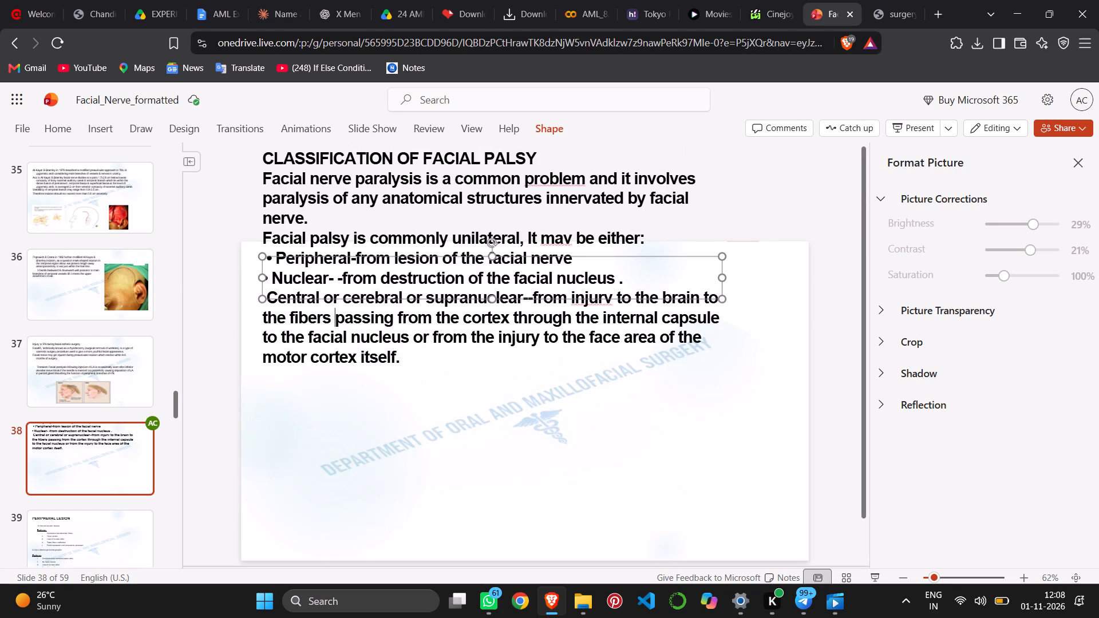
key("ctrl+a")
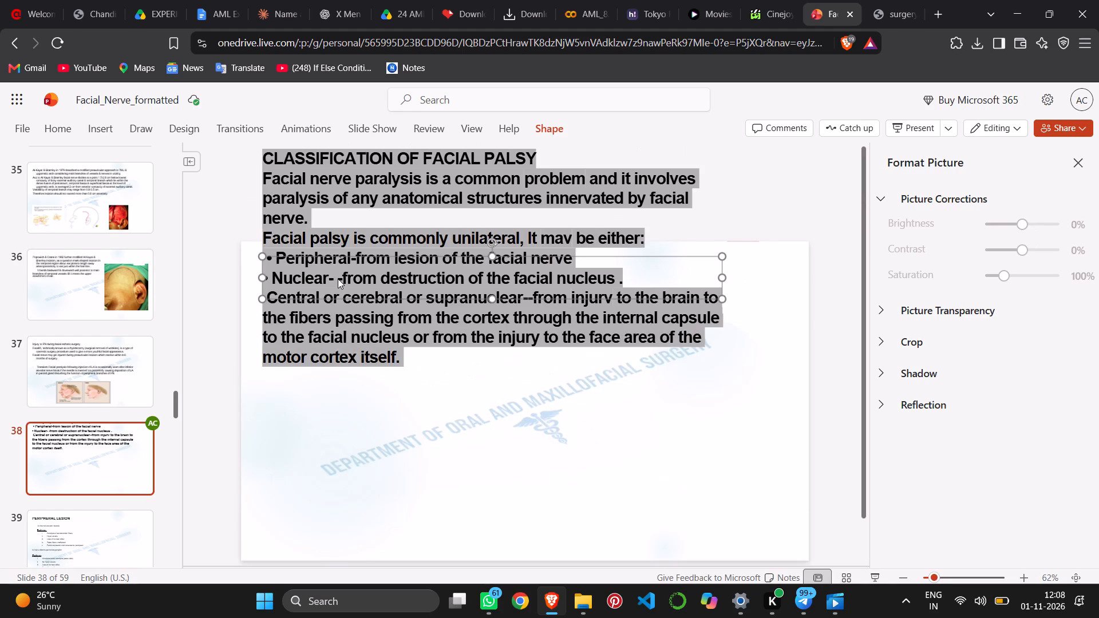
key("ctrl+b")
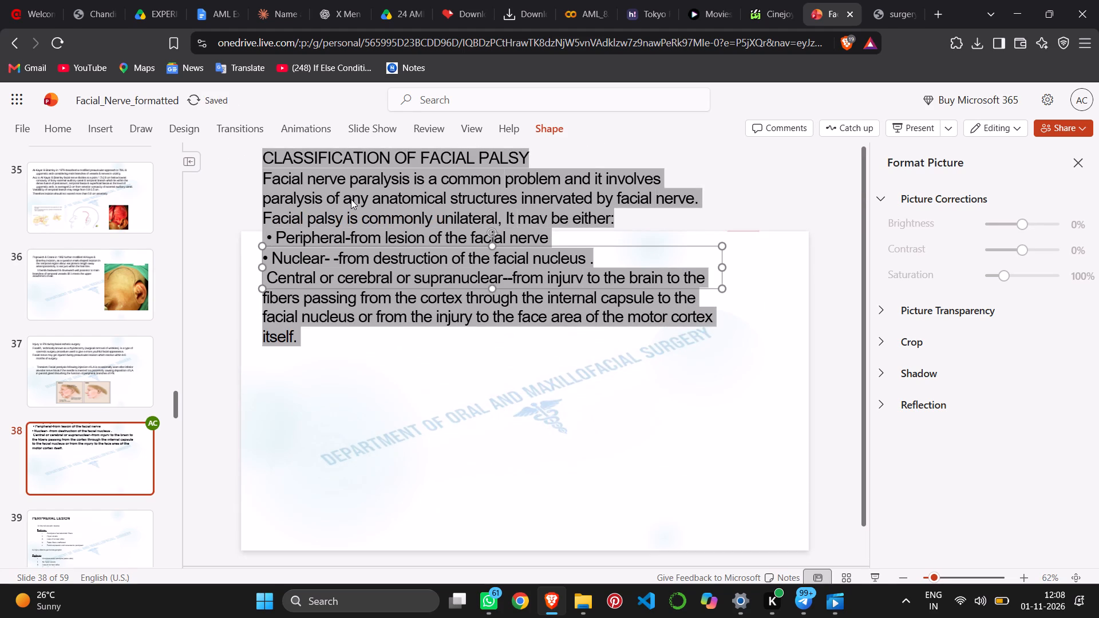
left_click(482, 157)
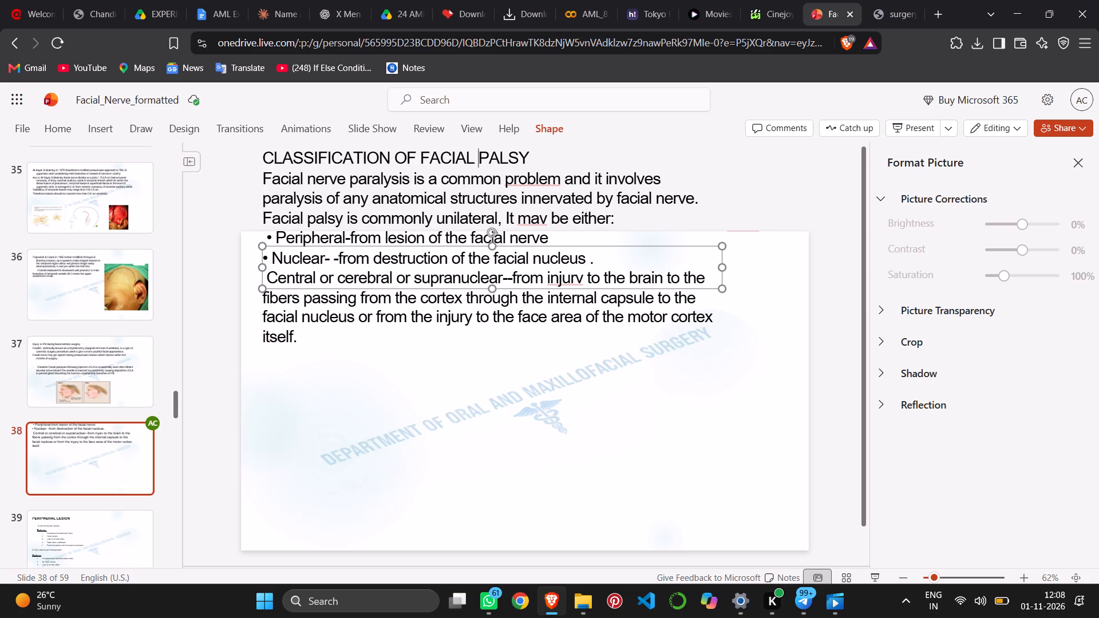
left_click_drag(264, 161, 525, 160)
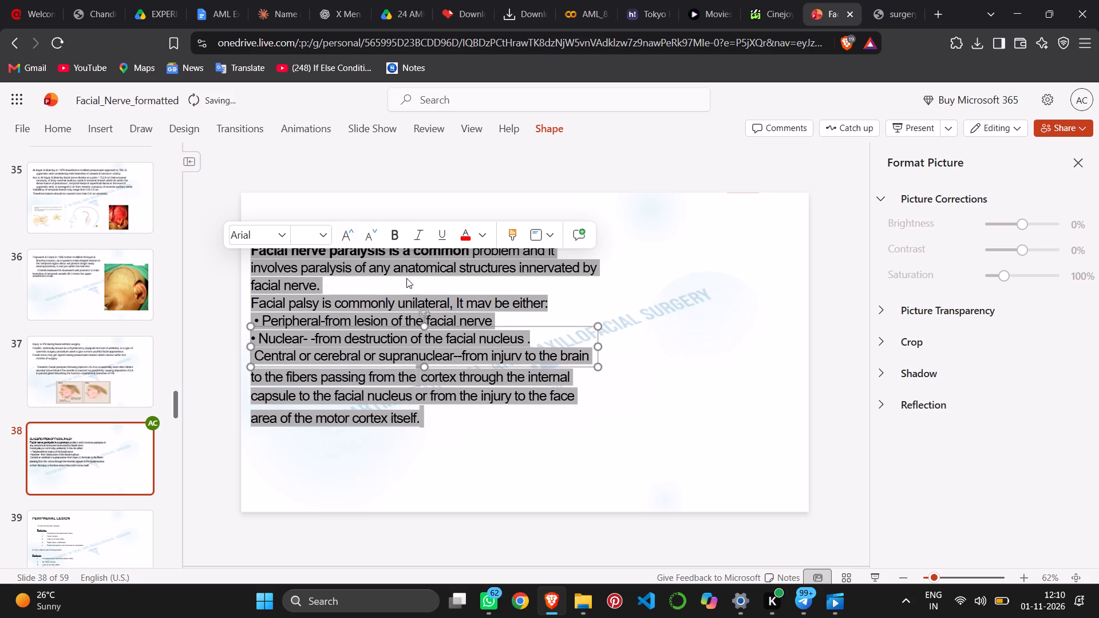
left_click(468, 319)
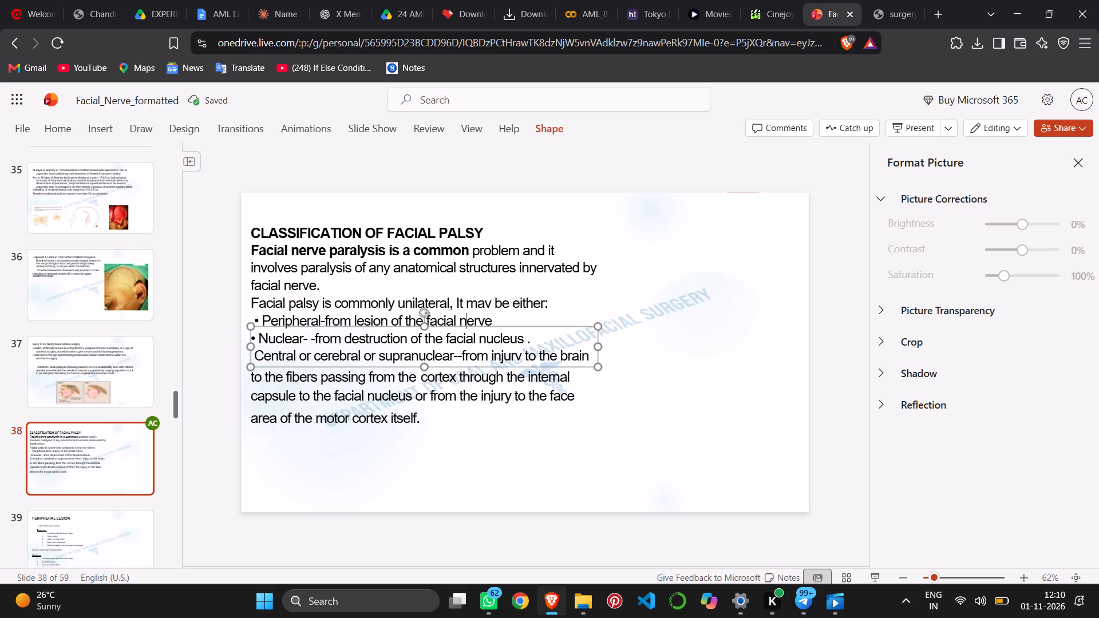
Underline the heading "CLASSIFICATION OF FACIAL PALSY".
left_click_drag(487, 232, 238, 225)
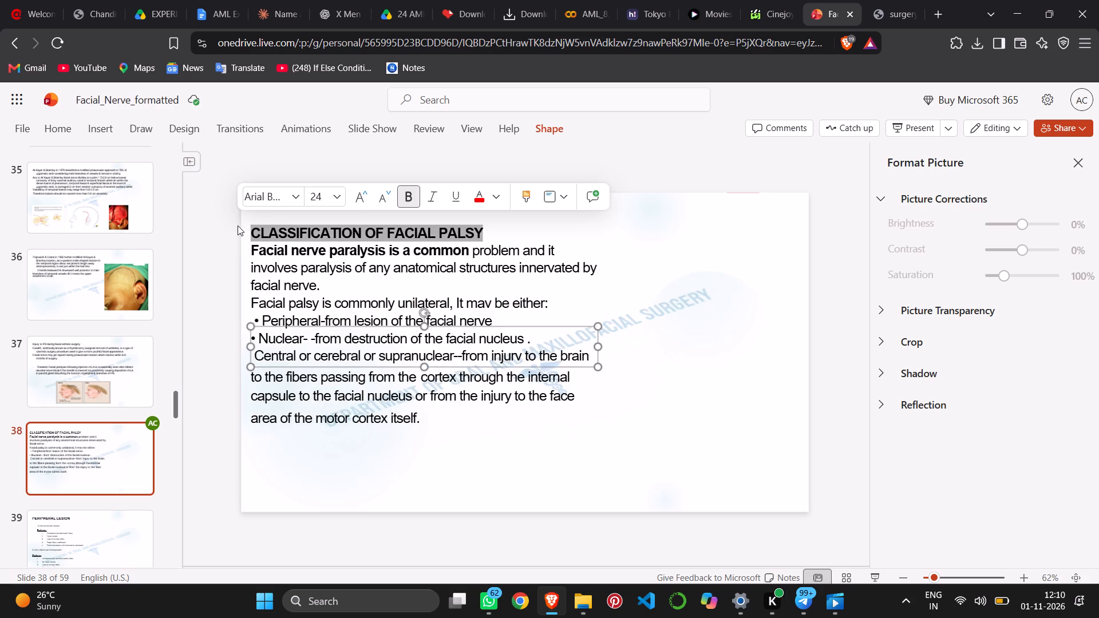
key("ctrl+u")
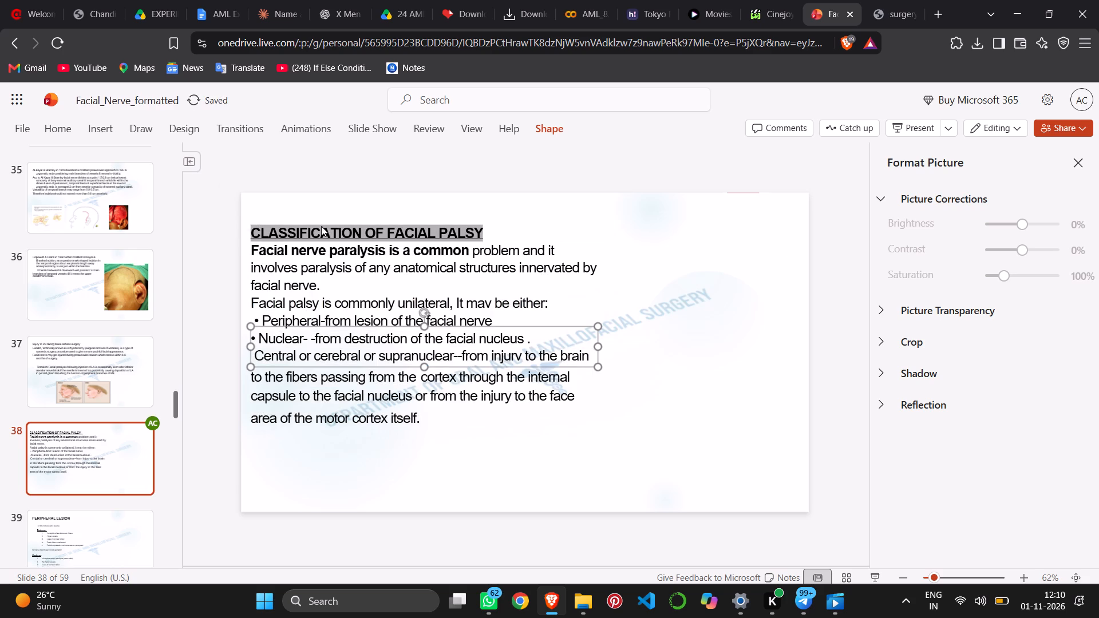
Enlarge the heading "CLASSIFICATION OF FACIAL PALSY" by one font size increment.
left_click(334, 228)
left_click_drag(485, 232, 252, 227)
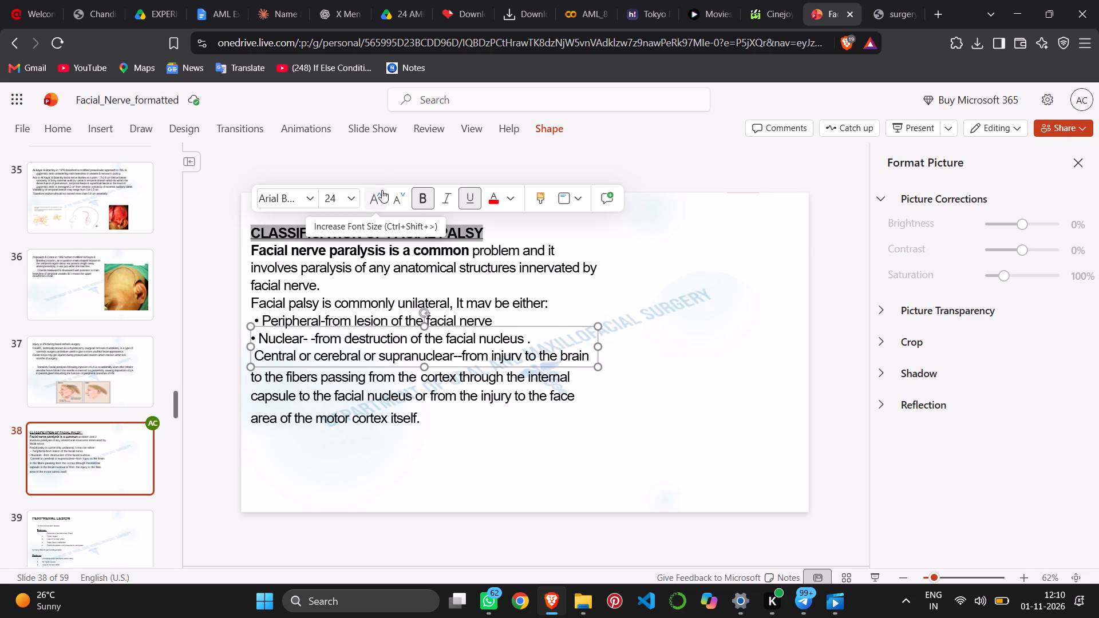
left_click(382, 190)
left_click(488, 379)
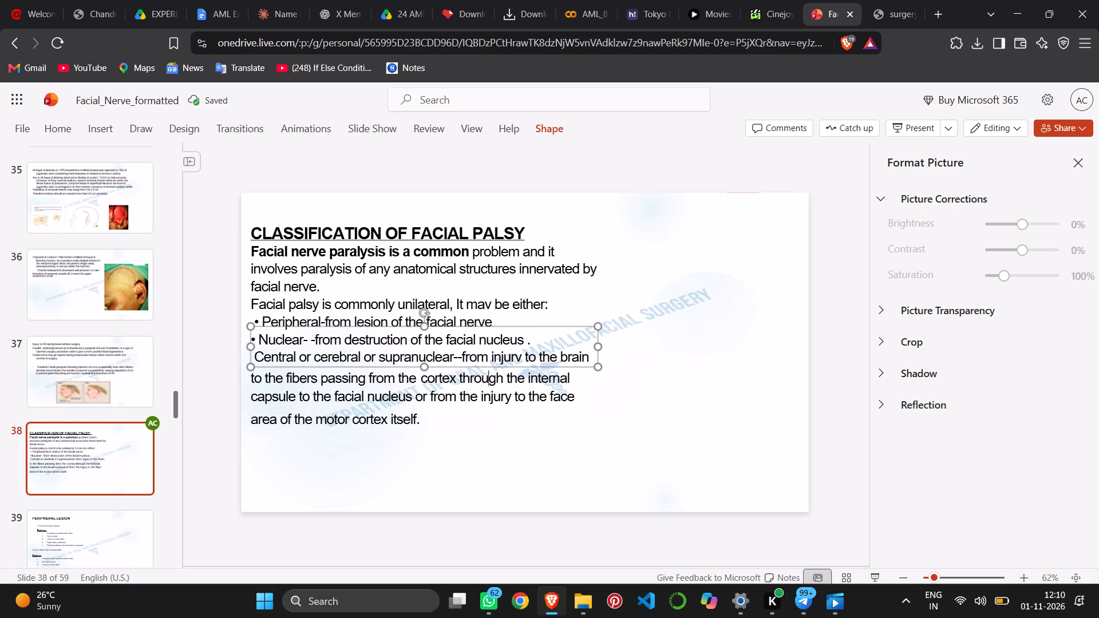
Remove the bold formatting from "Facial nerve paralysis is a common" in the sentence below the heading.
left_click_drag(470, 247, 214, 257)
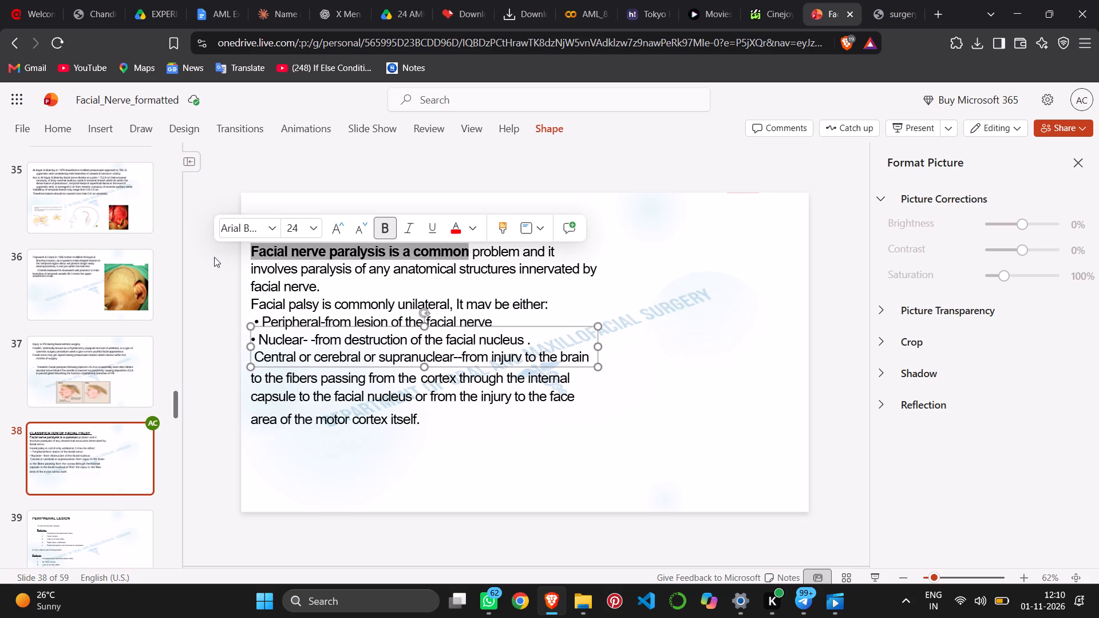
key("ctrl+b")
left_click(469, 342)
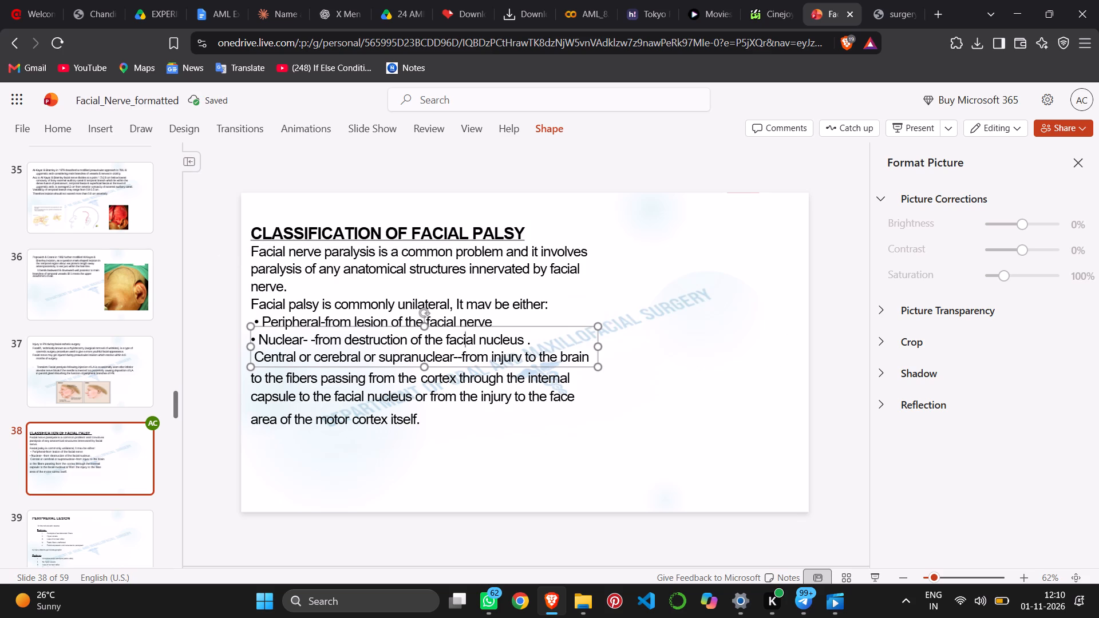
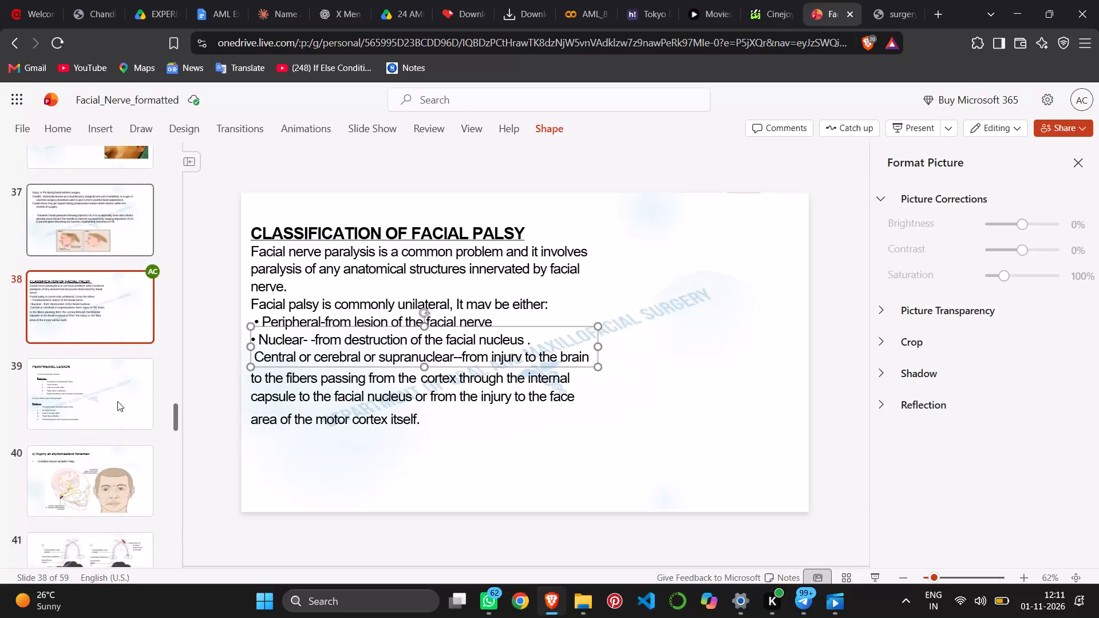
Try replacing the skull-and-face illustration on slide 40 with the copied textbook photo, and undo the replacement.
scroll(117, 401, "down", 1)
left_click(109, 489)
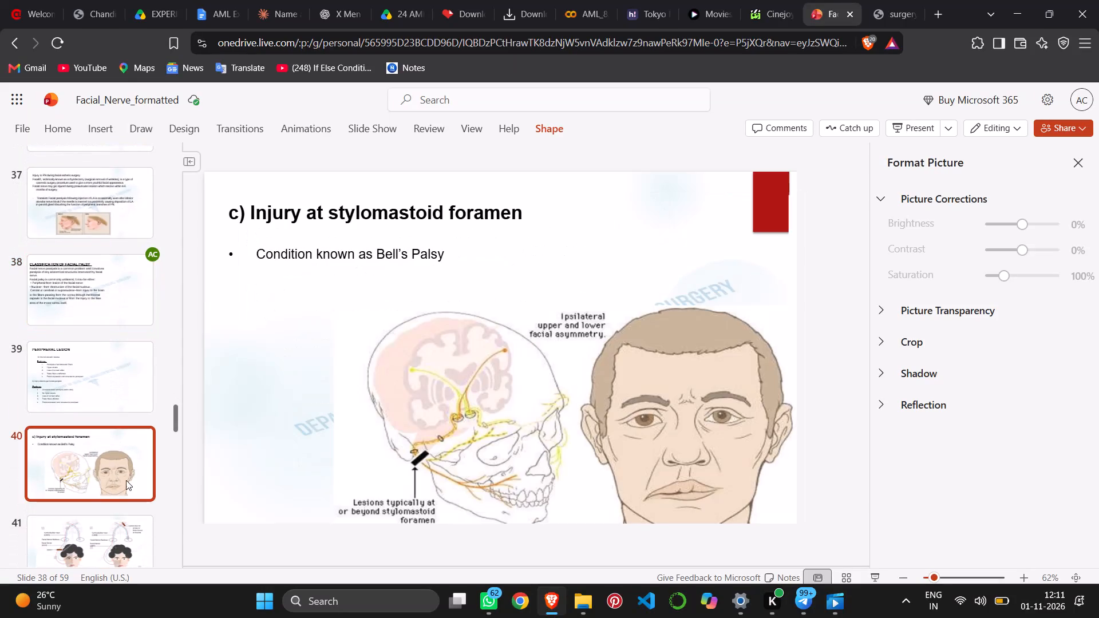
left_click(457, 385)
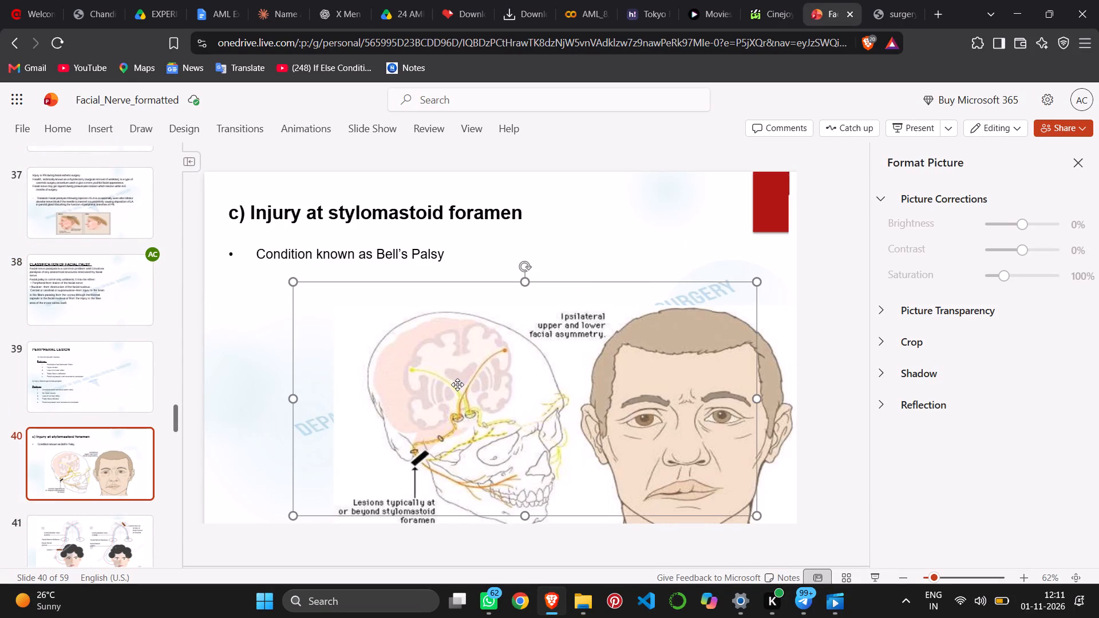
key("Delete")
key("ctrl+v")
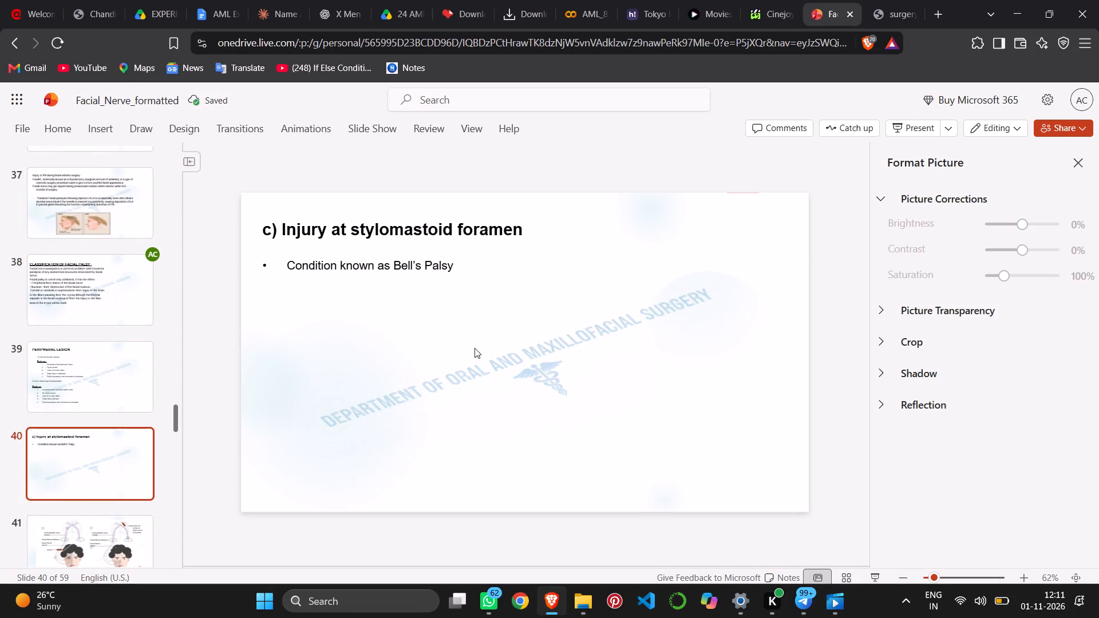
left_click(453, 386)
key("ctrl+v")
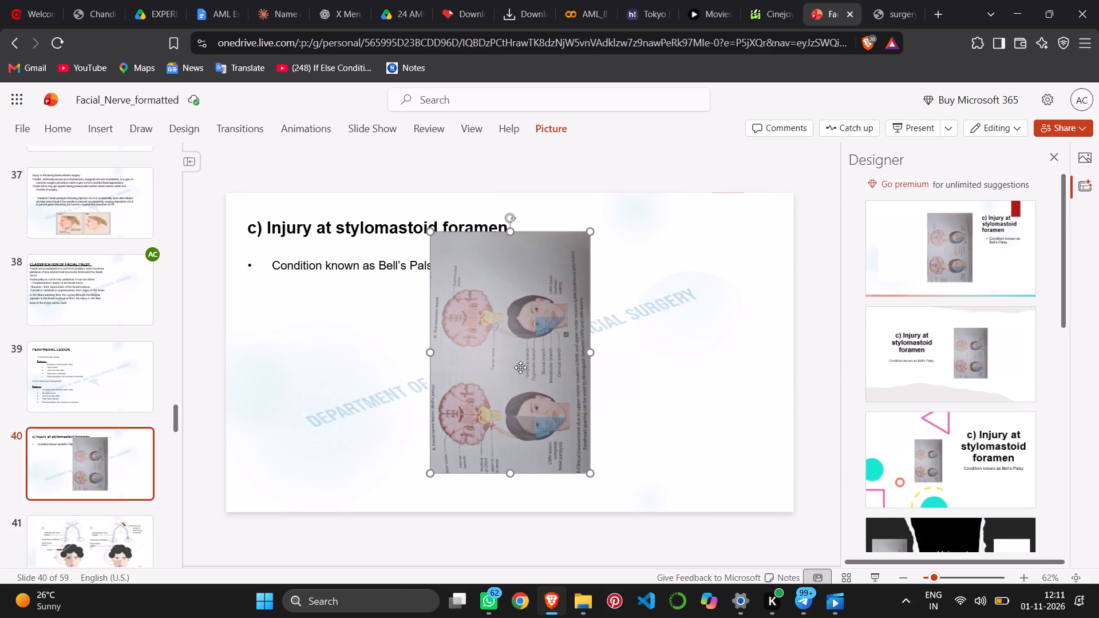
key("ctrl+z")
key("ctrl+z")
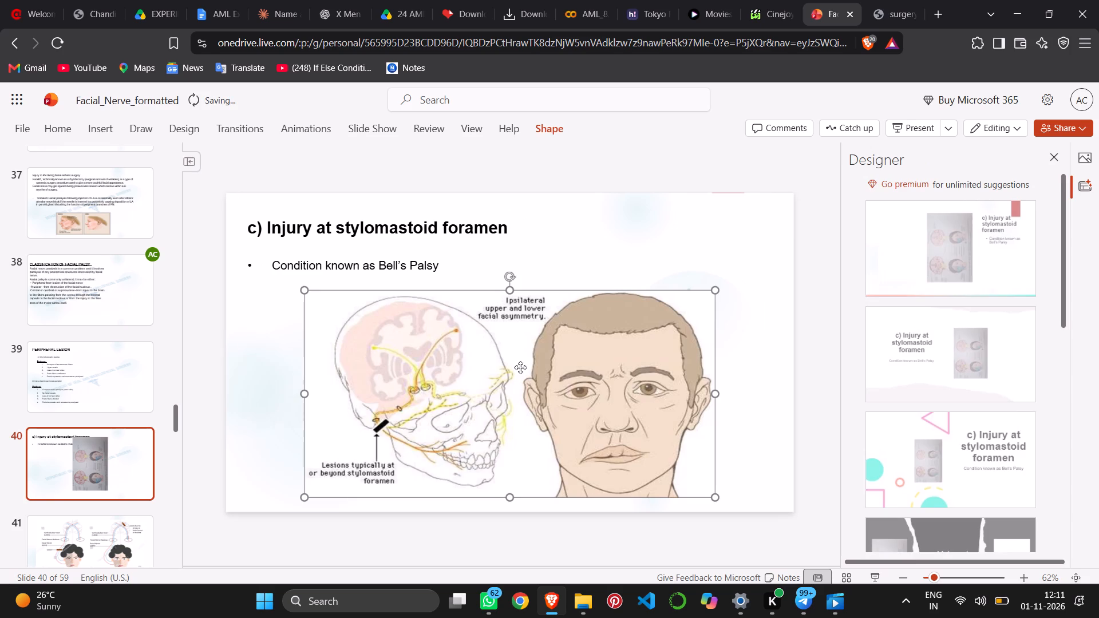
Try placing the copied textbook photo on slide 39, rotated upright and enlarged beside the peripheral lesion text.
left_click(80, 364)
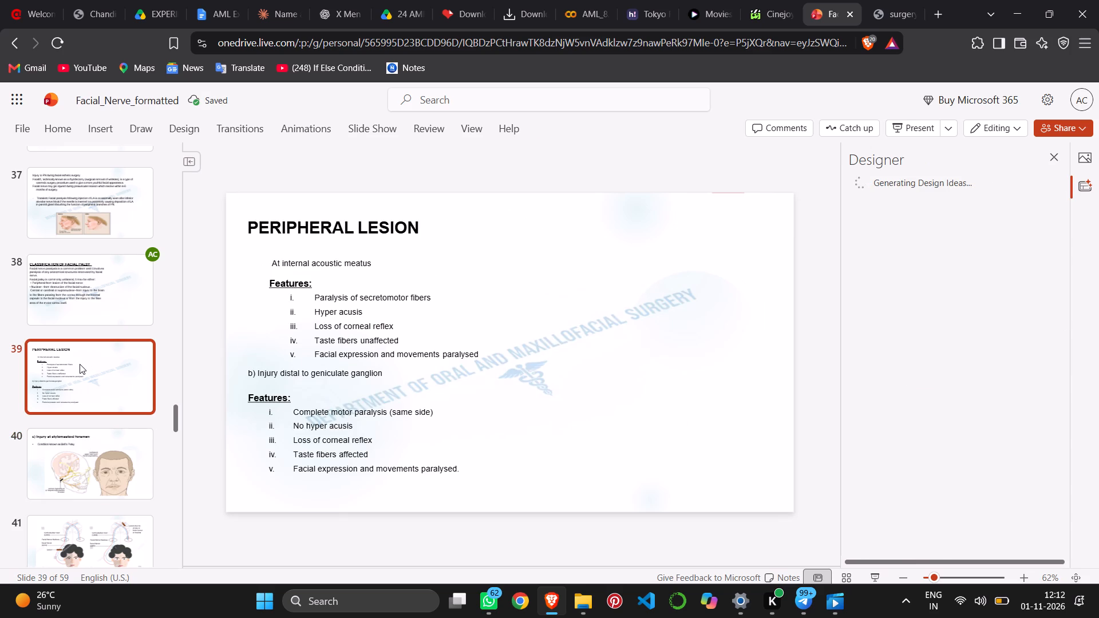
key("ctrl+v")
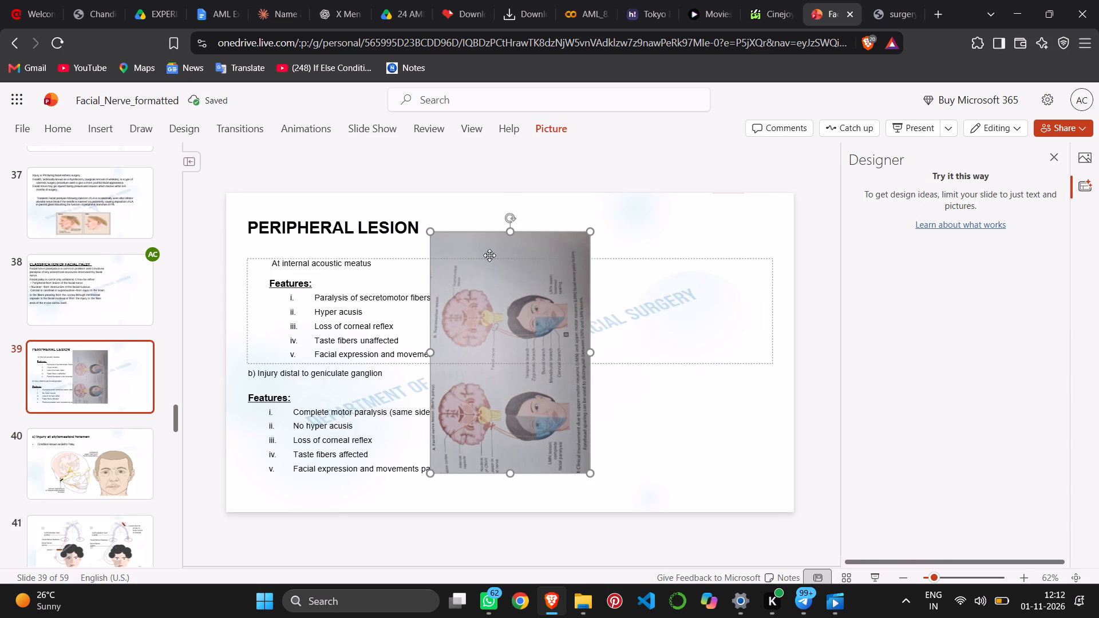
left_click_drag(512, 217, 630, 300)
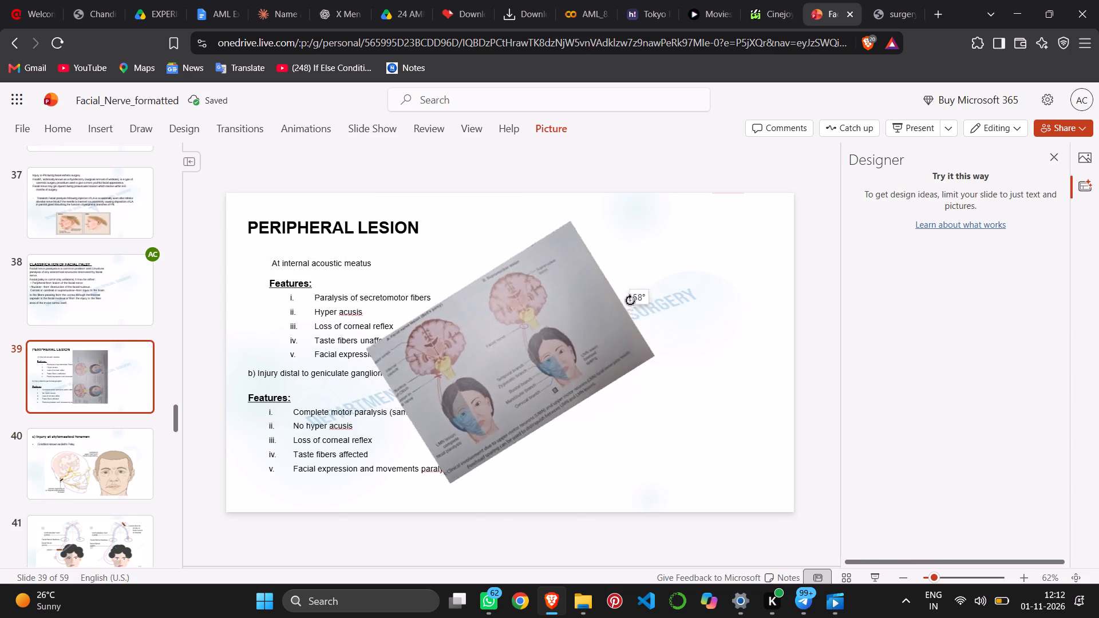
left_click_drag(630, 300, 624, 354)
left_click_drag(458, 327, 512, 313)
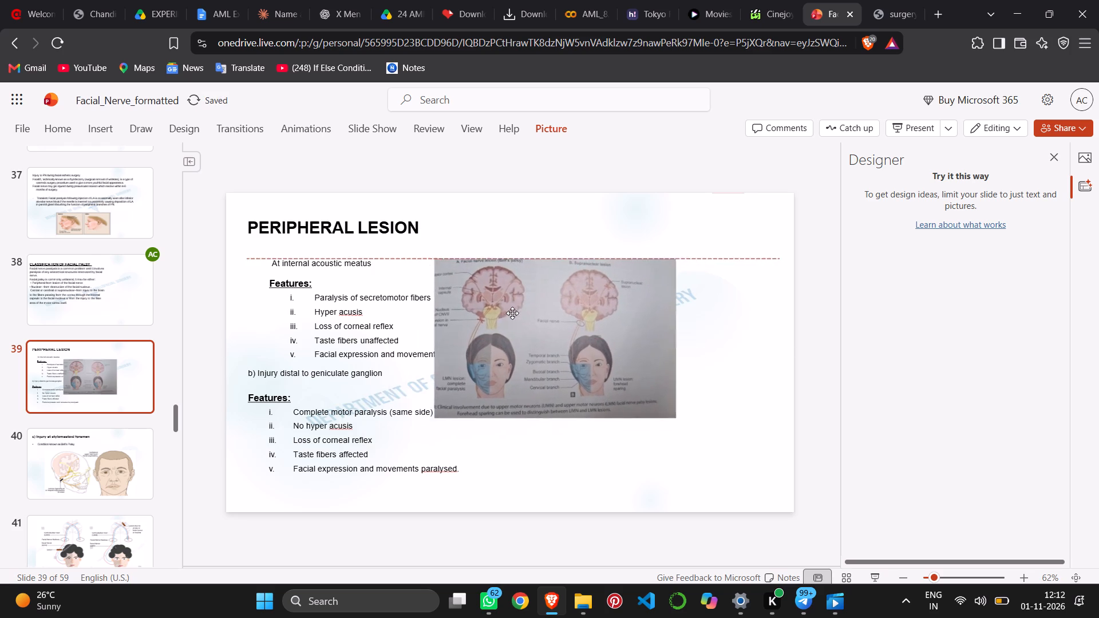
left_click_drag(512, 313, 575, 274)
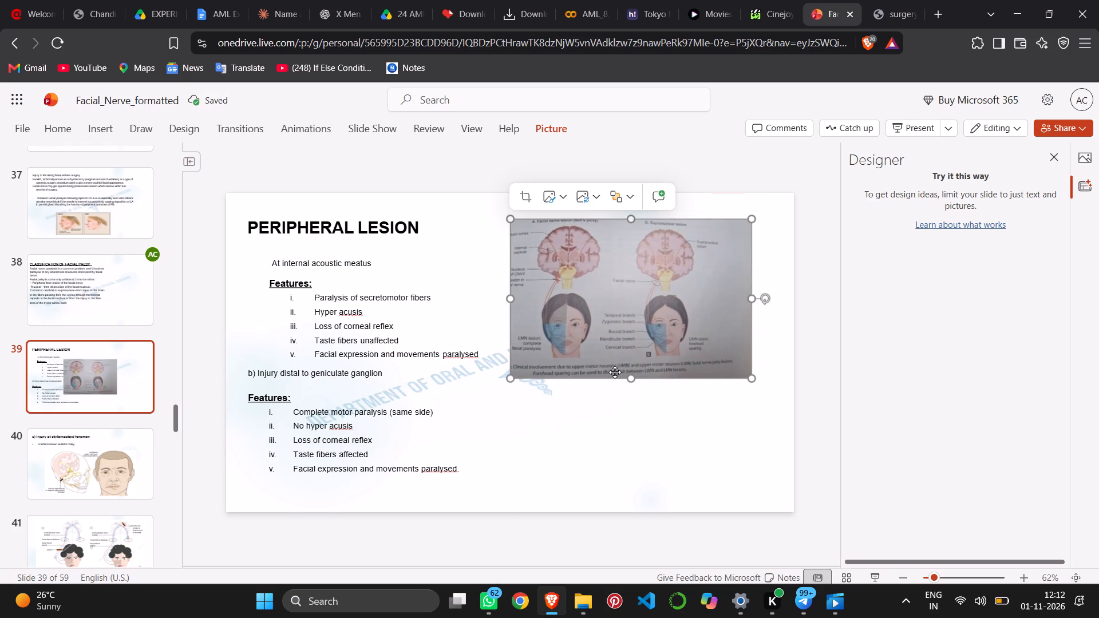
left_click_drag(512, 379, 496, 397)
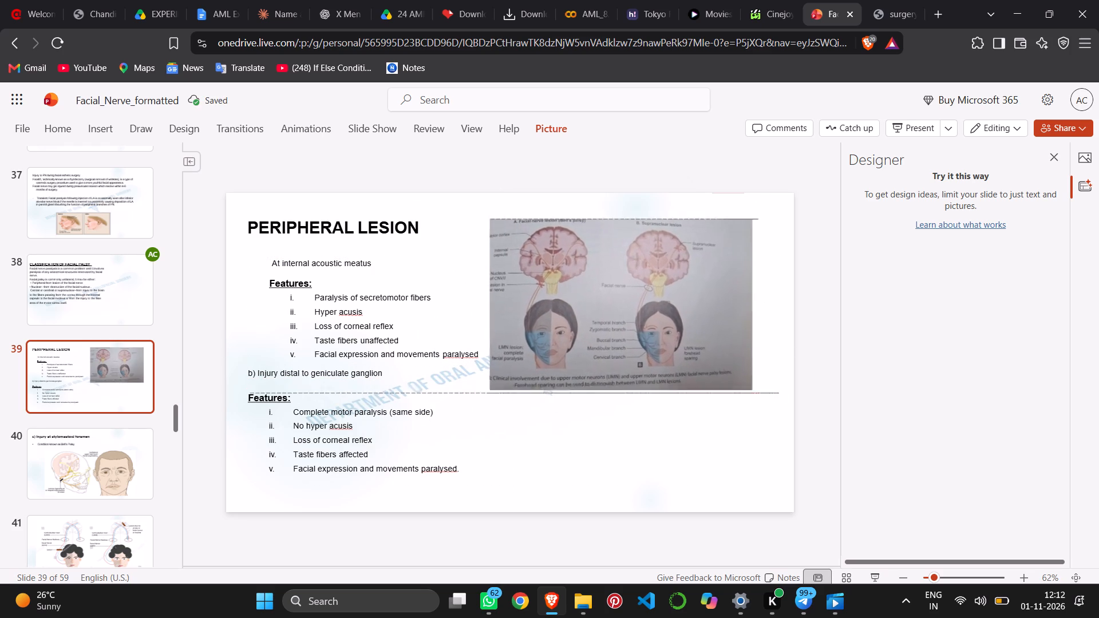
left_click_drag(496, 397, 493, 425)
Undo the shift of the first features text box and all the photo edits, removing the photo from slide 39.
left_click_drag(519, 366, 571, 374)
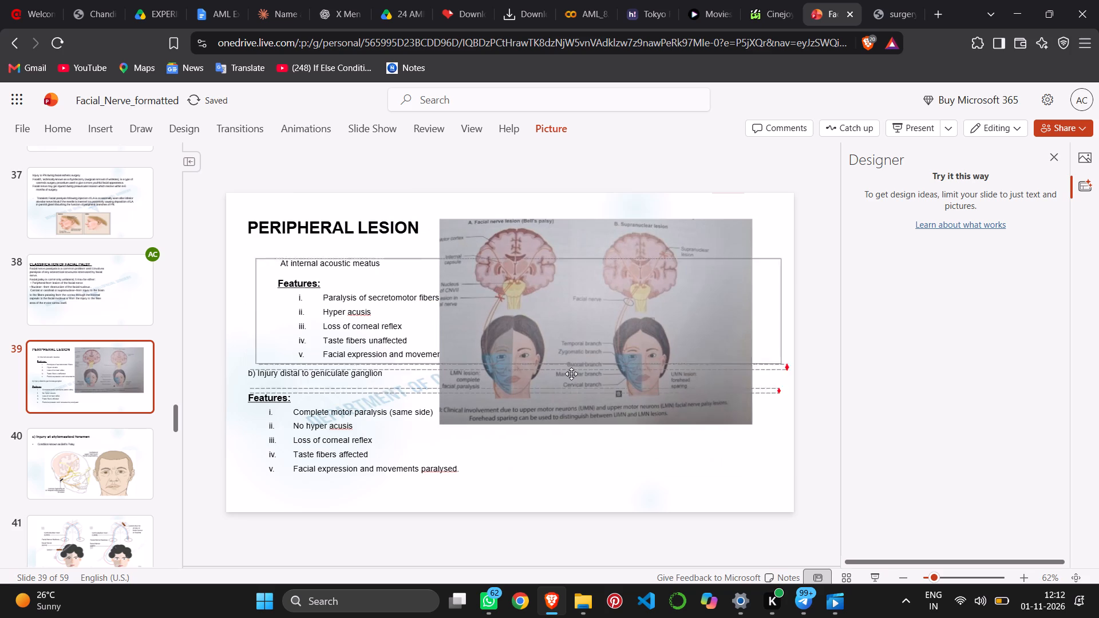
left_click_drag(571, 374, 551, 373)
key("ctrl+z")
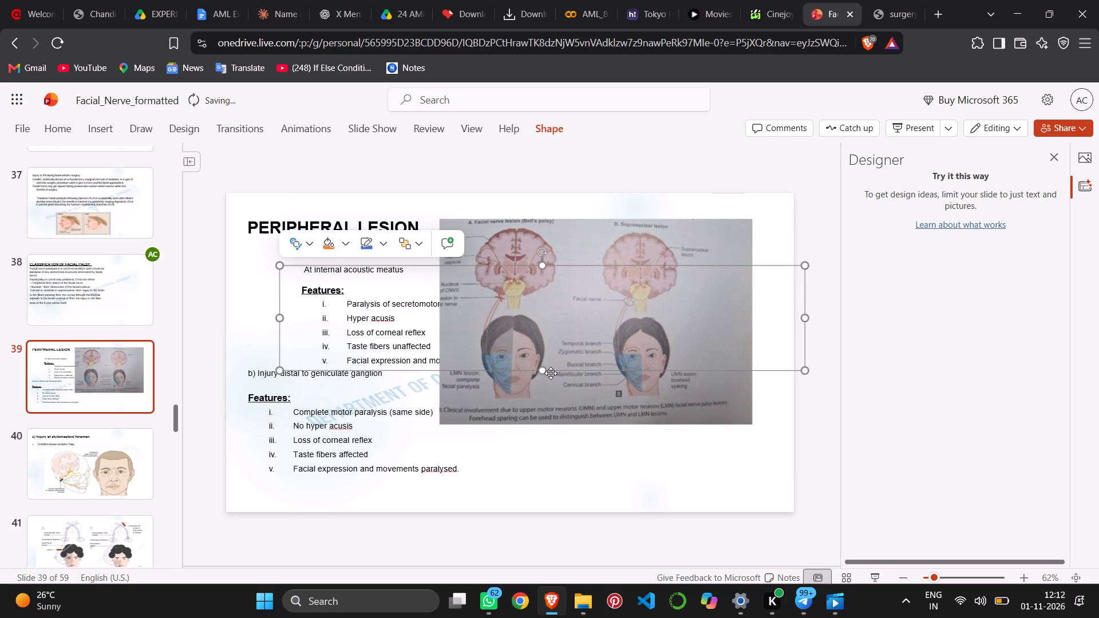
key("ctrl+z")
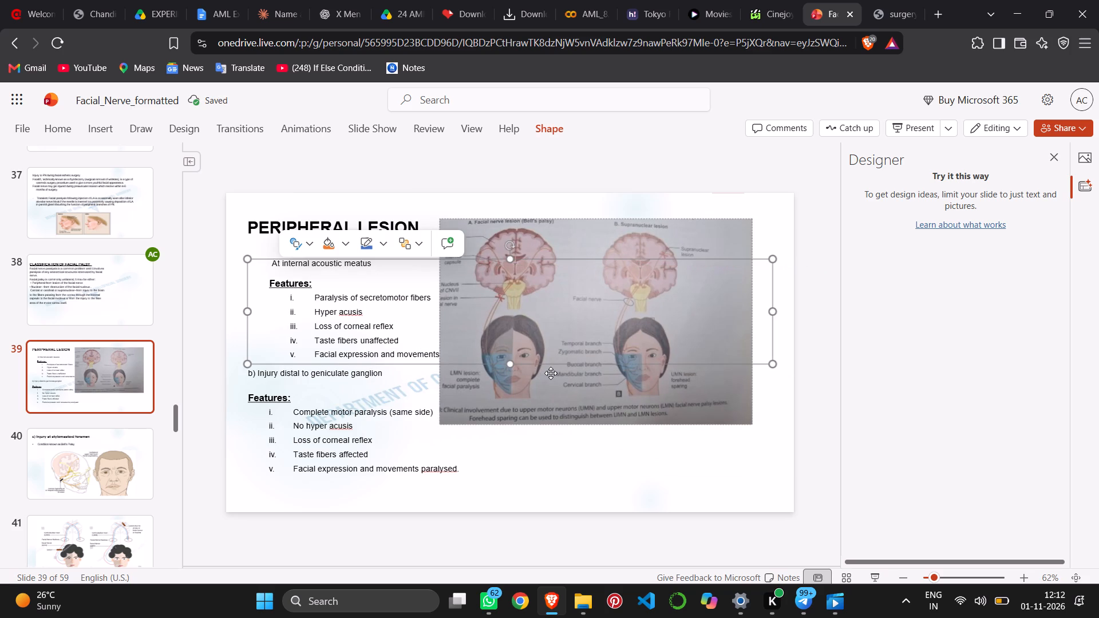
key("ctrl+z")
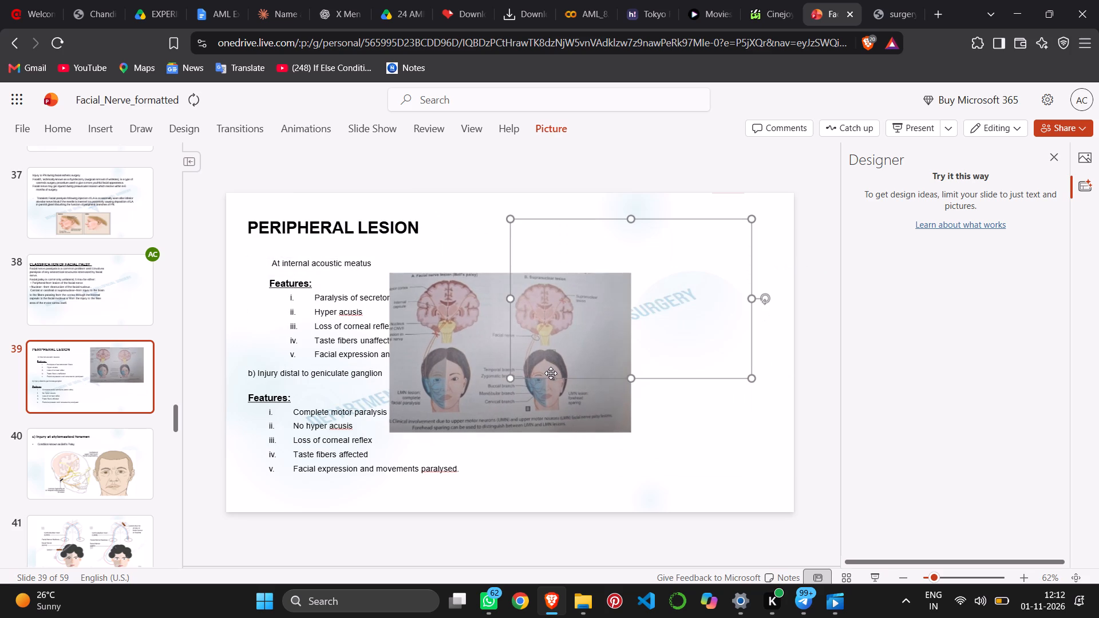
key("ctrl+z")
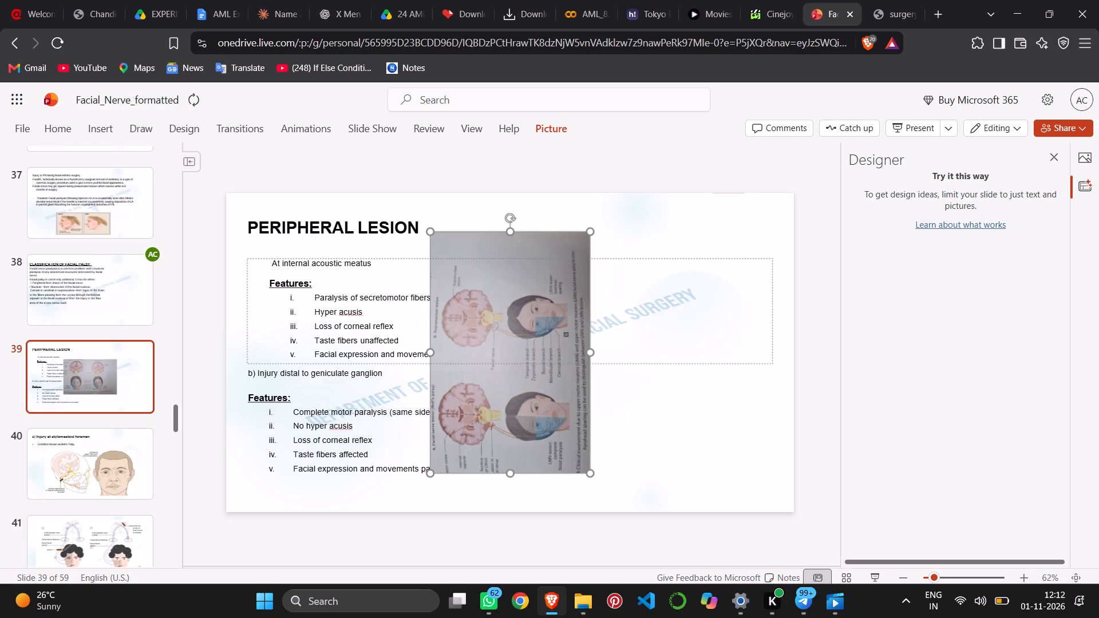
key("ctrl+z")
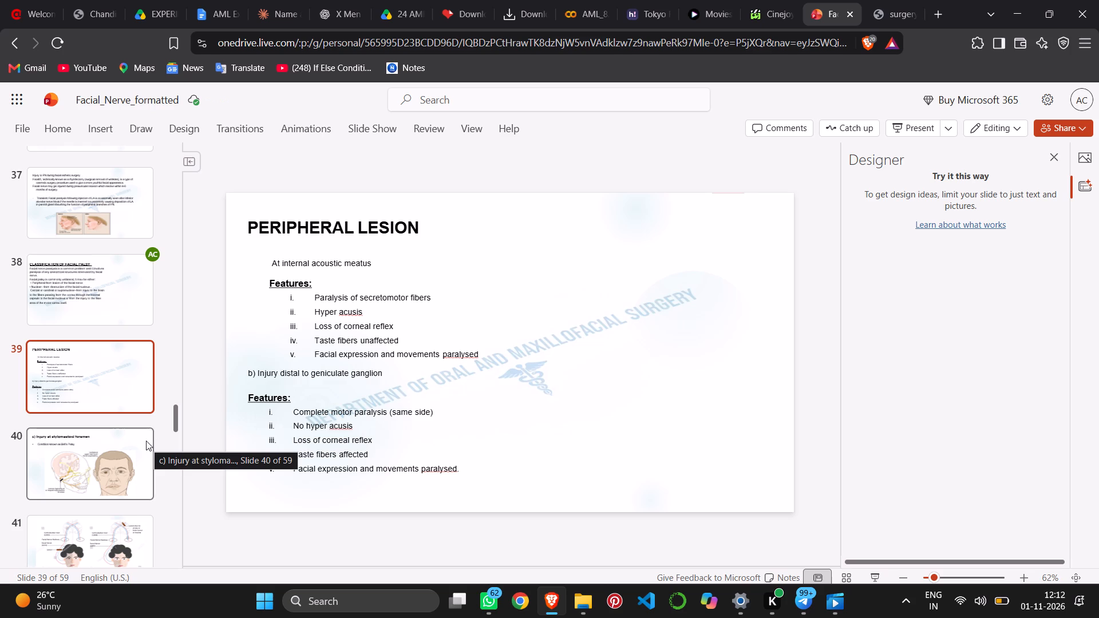
Copy the heading "c) Injury at stylomastoid foramen" from slide 40 onto the "PERIPHERAL LESION" slide.
left_click(122, 445)
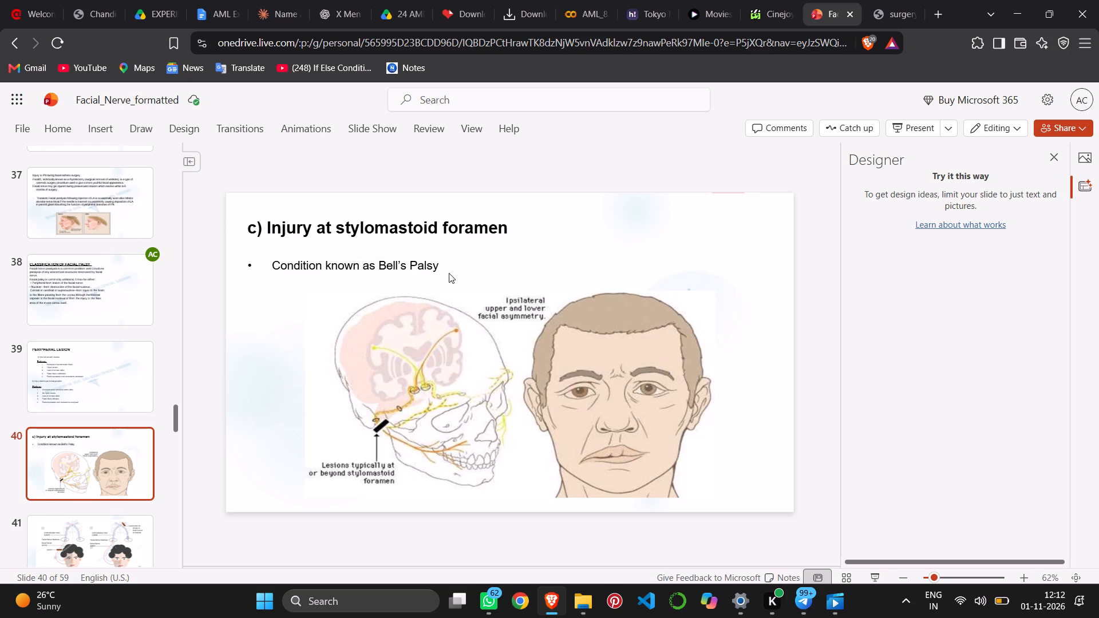
left_click(362, 227)
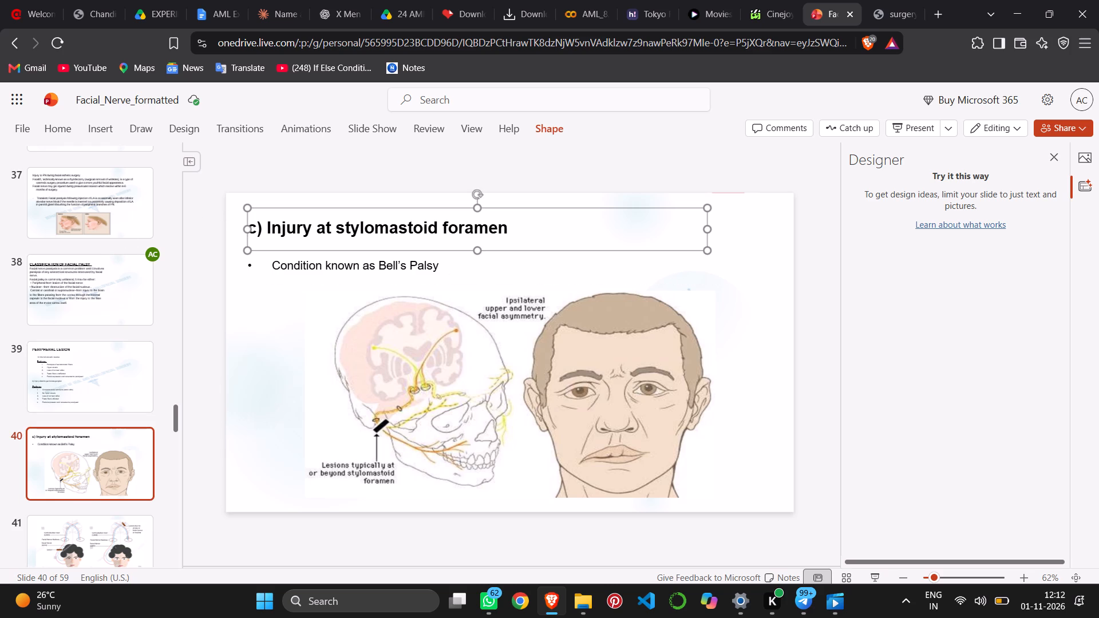
key("ctrl+a")
key("ctrl+c")
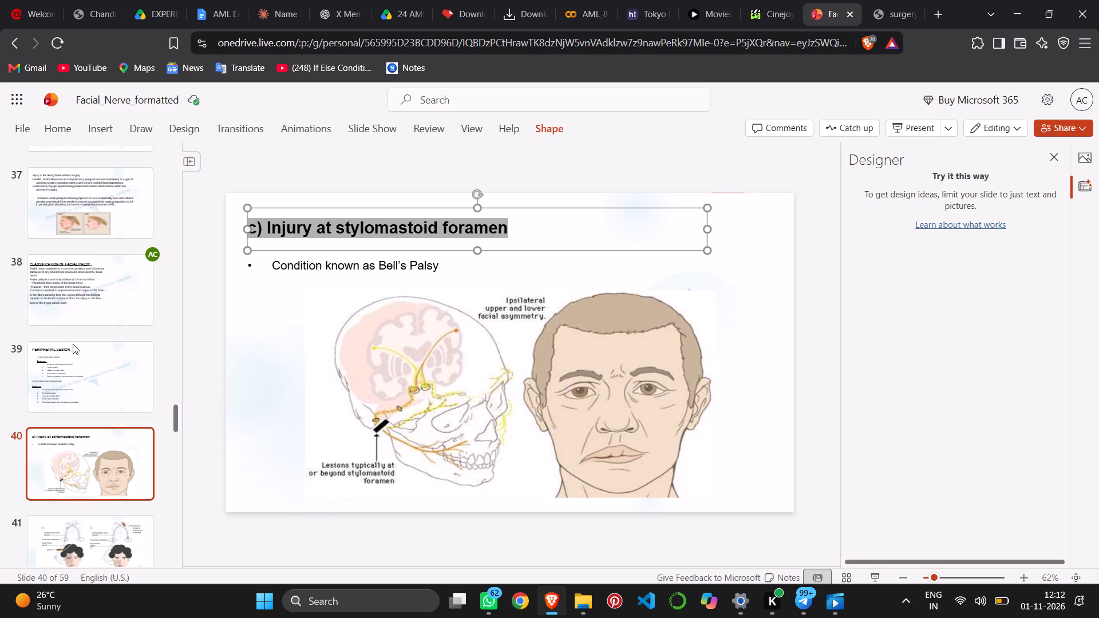
left_click(52, 392)
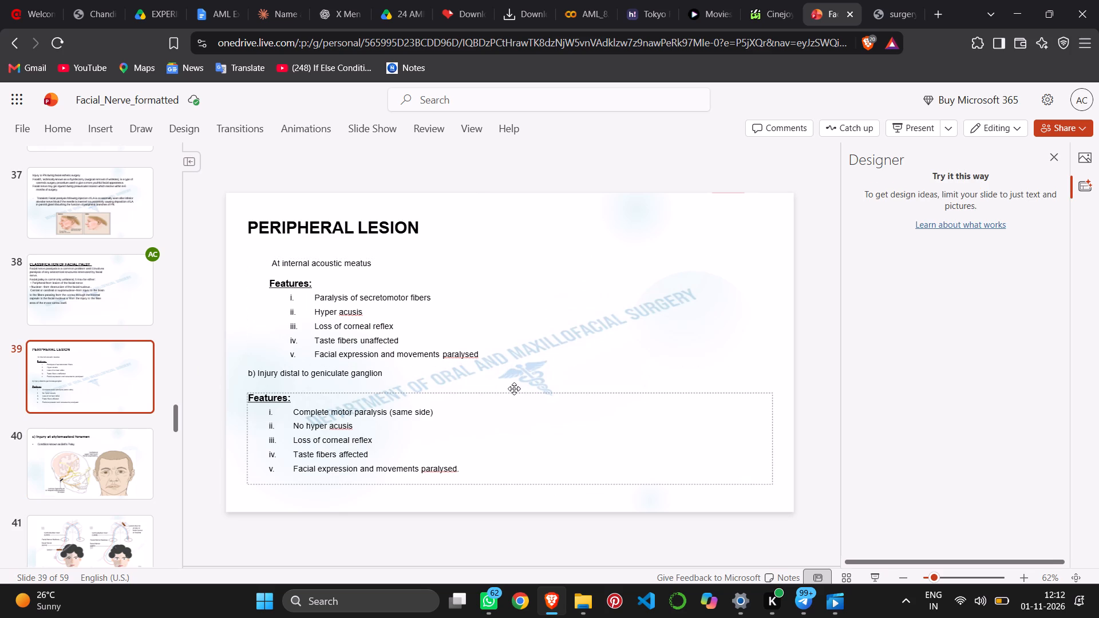
key("ctrl+v")
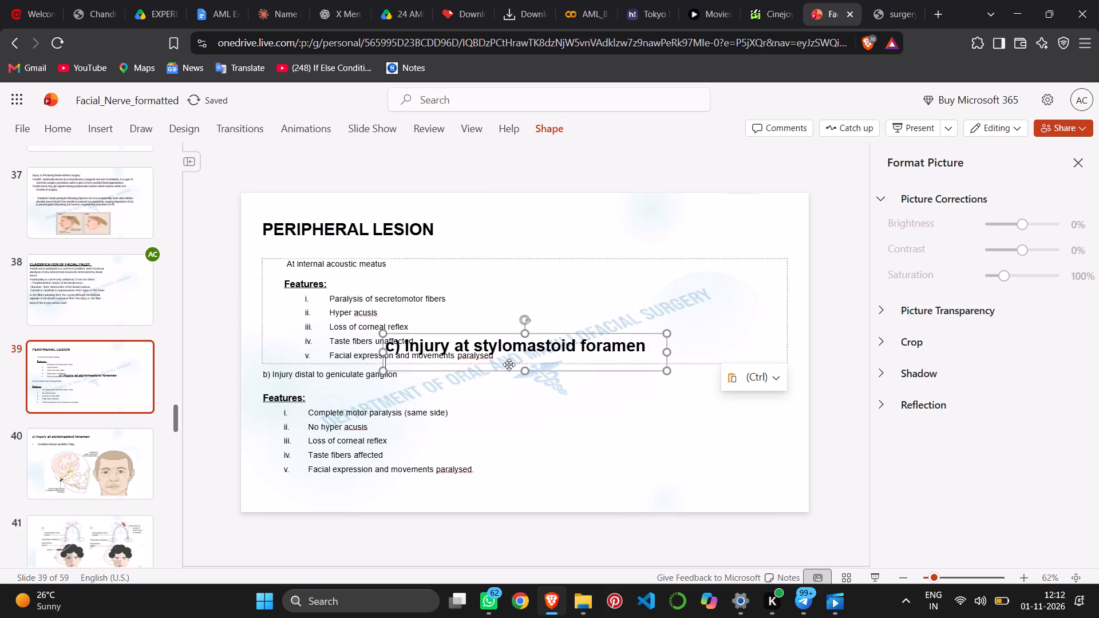
Copy the bullet "Condition known as Bell's Palsy" from slide 40 to slide 39 and place it just below the stylomastoid foramen heading.
left_click(101, 490)
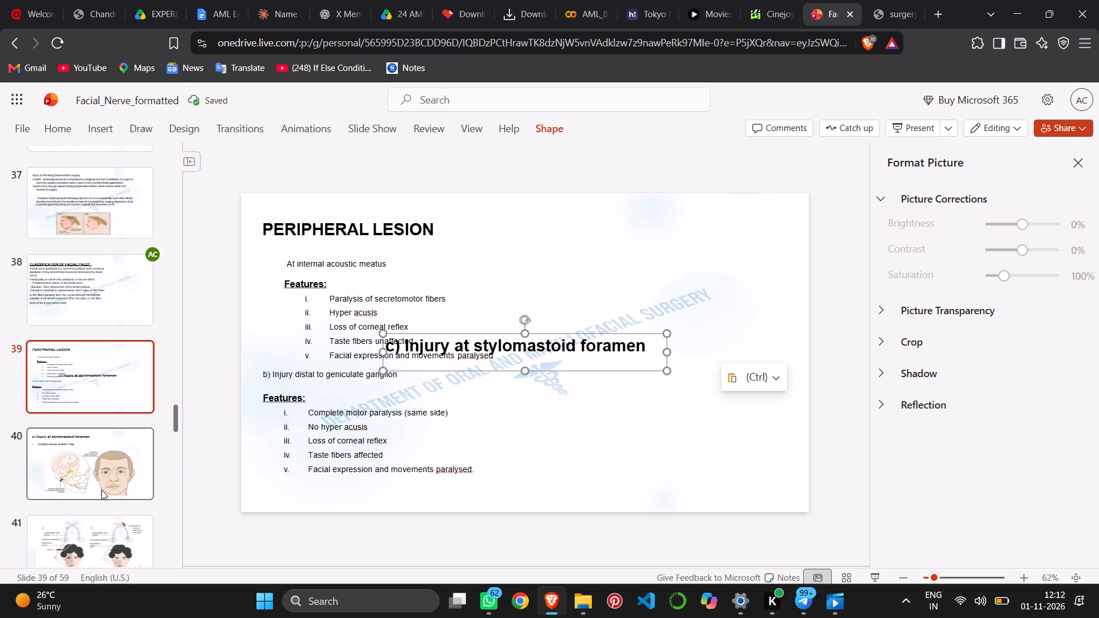
left_click(318, 275)
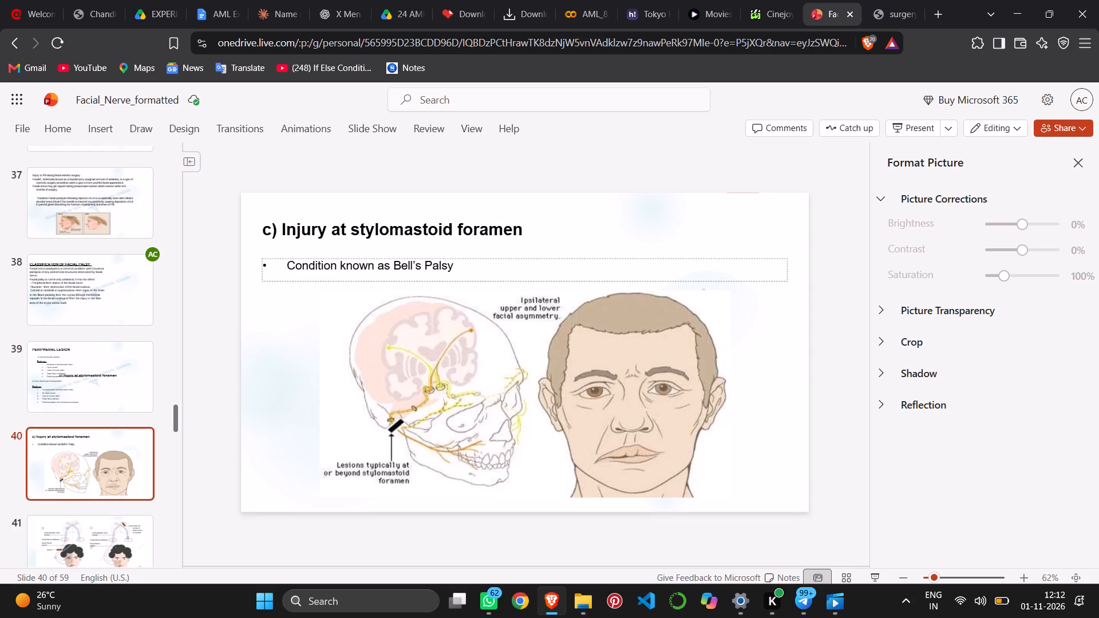
left_click(324, 271)
key("ctrl+a")
key("ctrl+c")
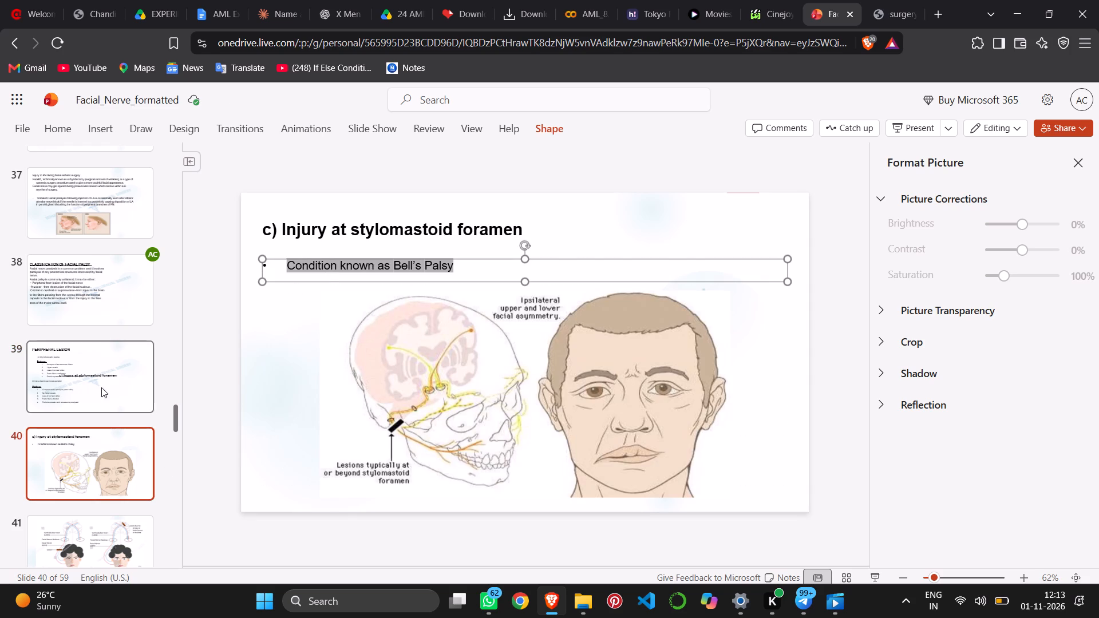
left_click(92, 391)
key("ctrl+v")
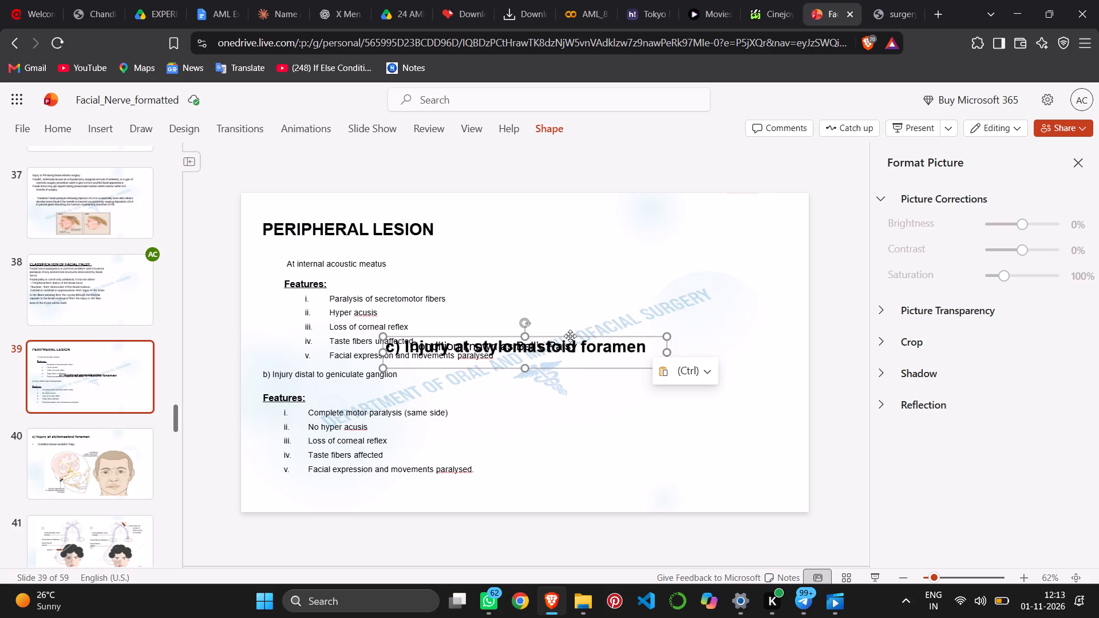
left_click_drag(570, 336, 573, 355)
left_click(317, 278)
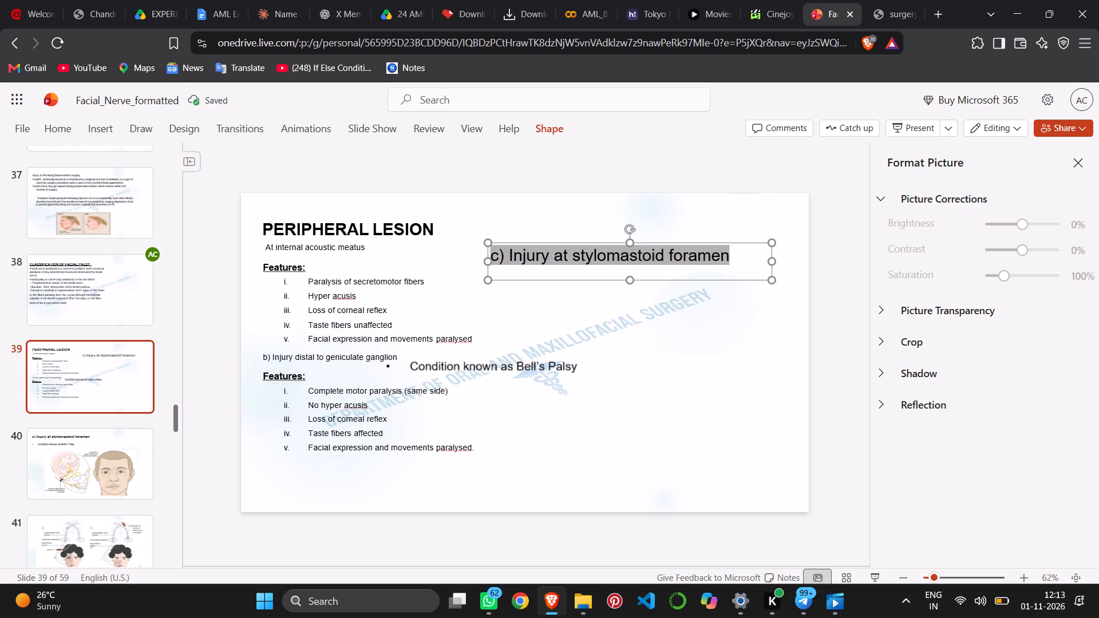
left_click(754, 263)
left_click_drag(754, 263, 499, 247)
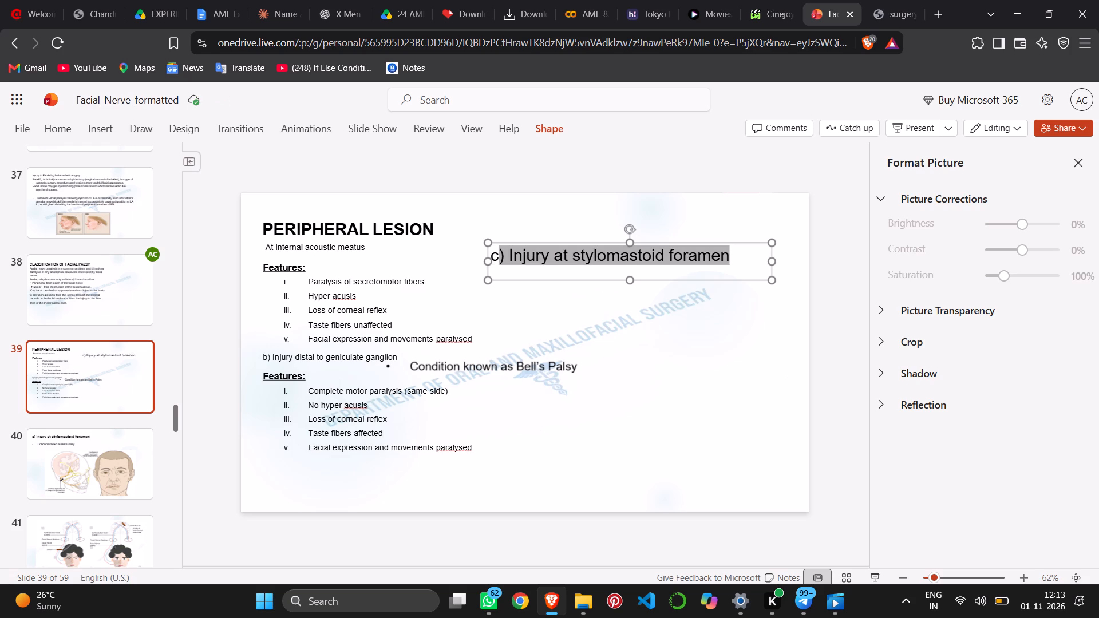
left_click_drag(499, 247, 490, 246)
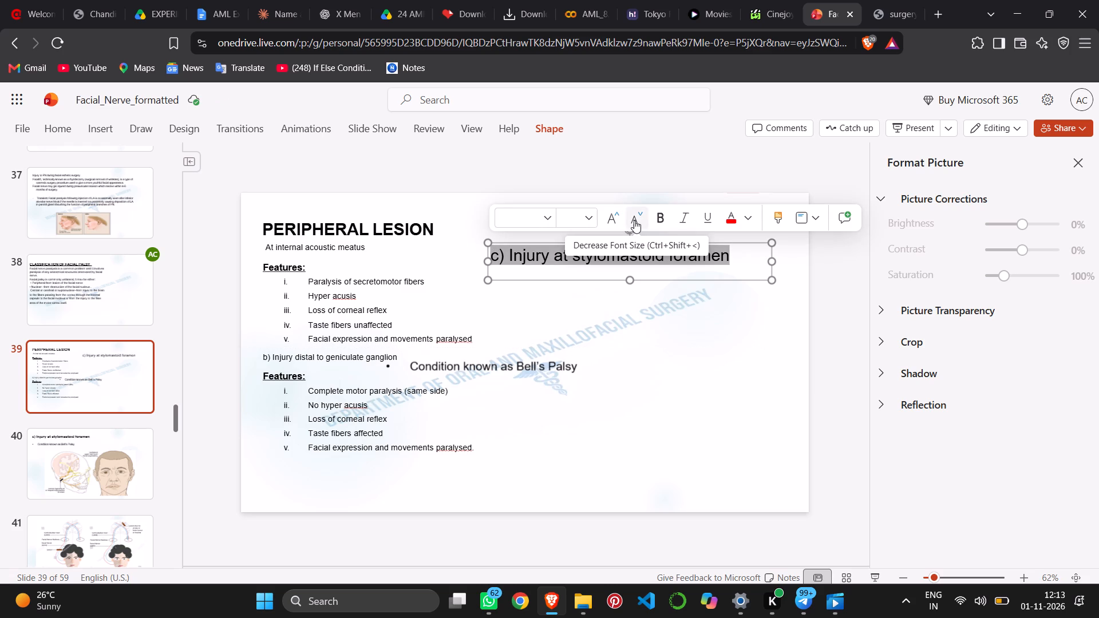
left_click(634, 220)
left_click(634, 220)
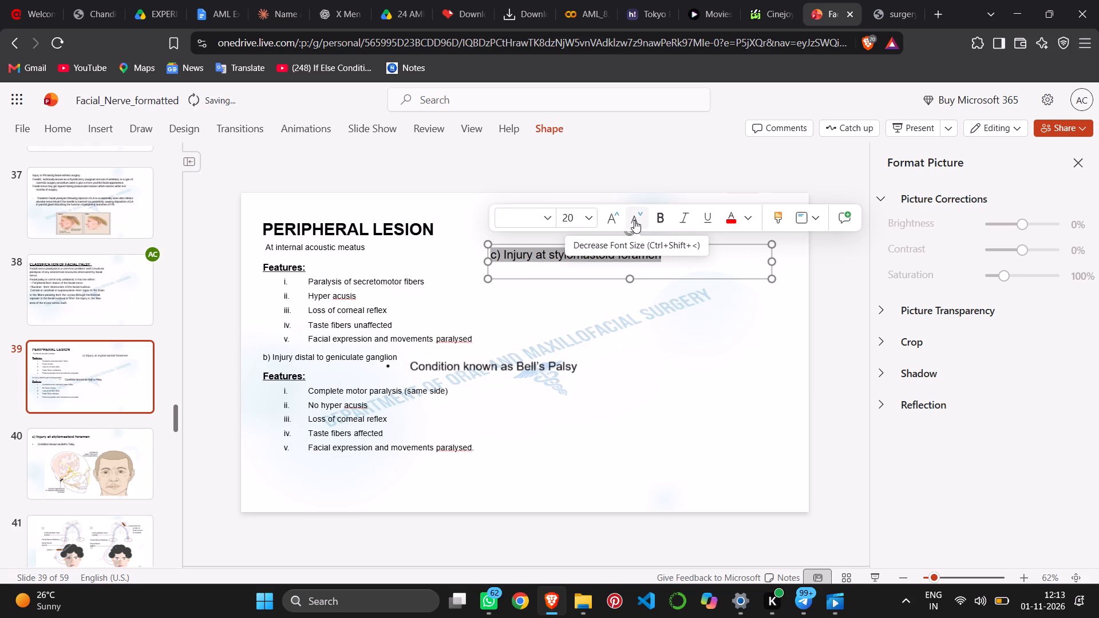
left_click(634, 220)
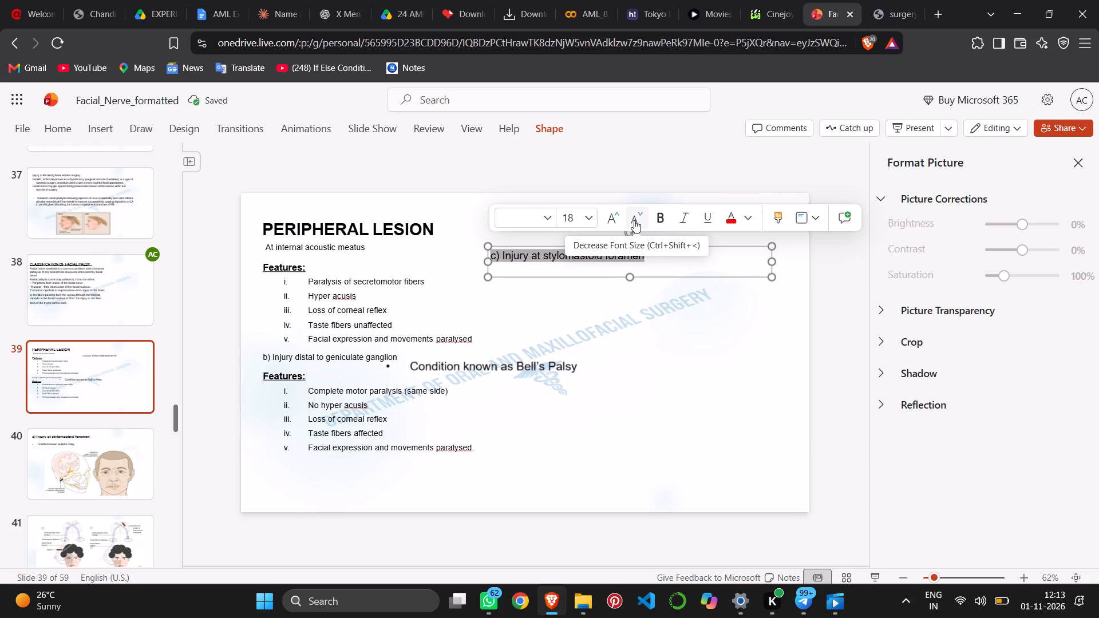
left_click(658, 339)
Move the heading "c) Injury at stylomastoid foramen" just below the second features list, aligned with its left edge.
left_click(615, 257)
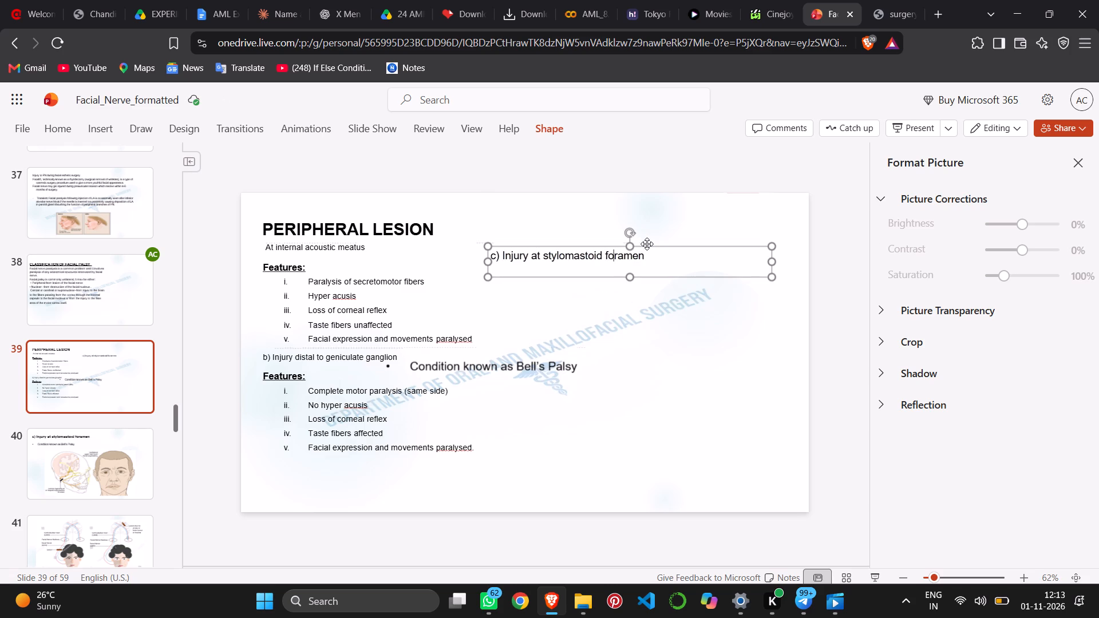
left_click_drag(647, 244, 440, 449)
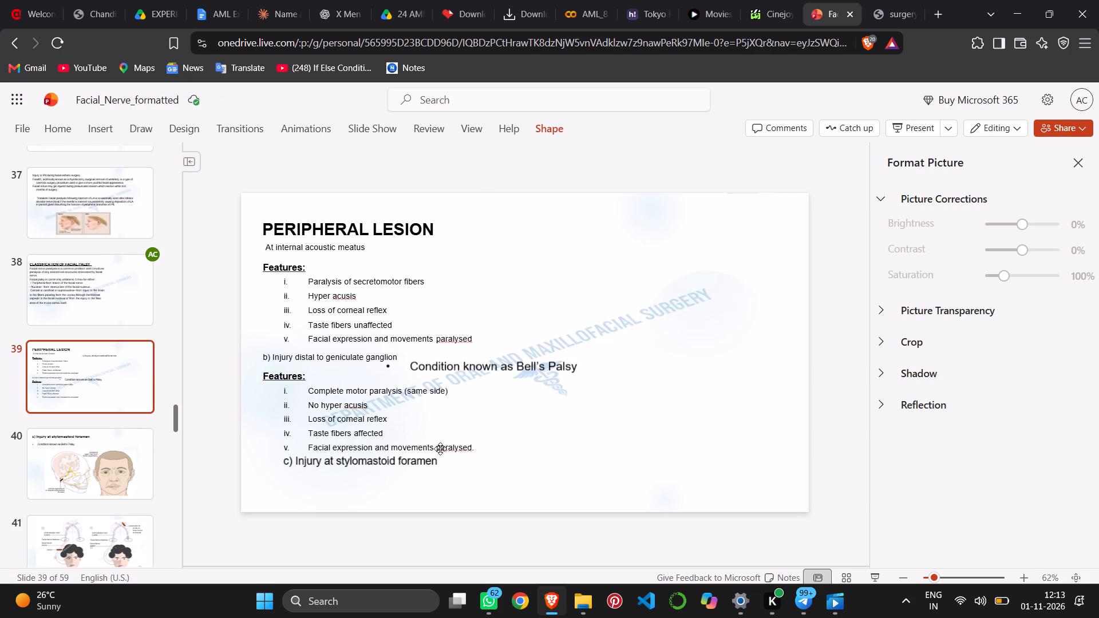
left_click_drag(440, 449, 422, 453)
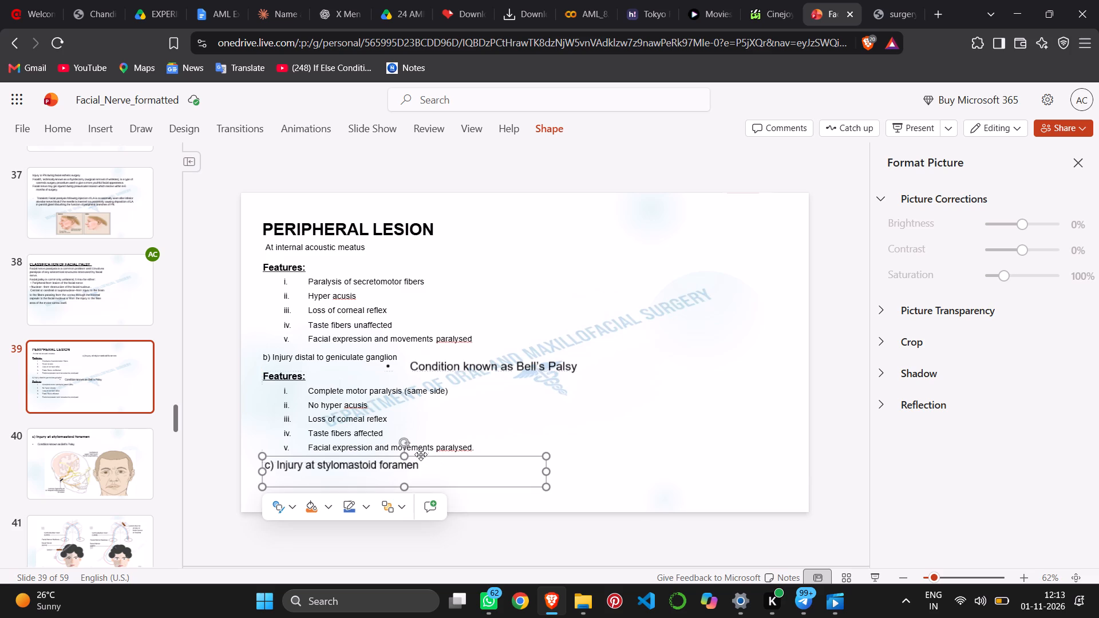
left_click(413, 470)
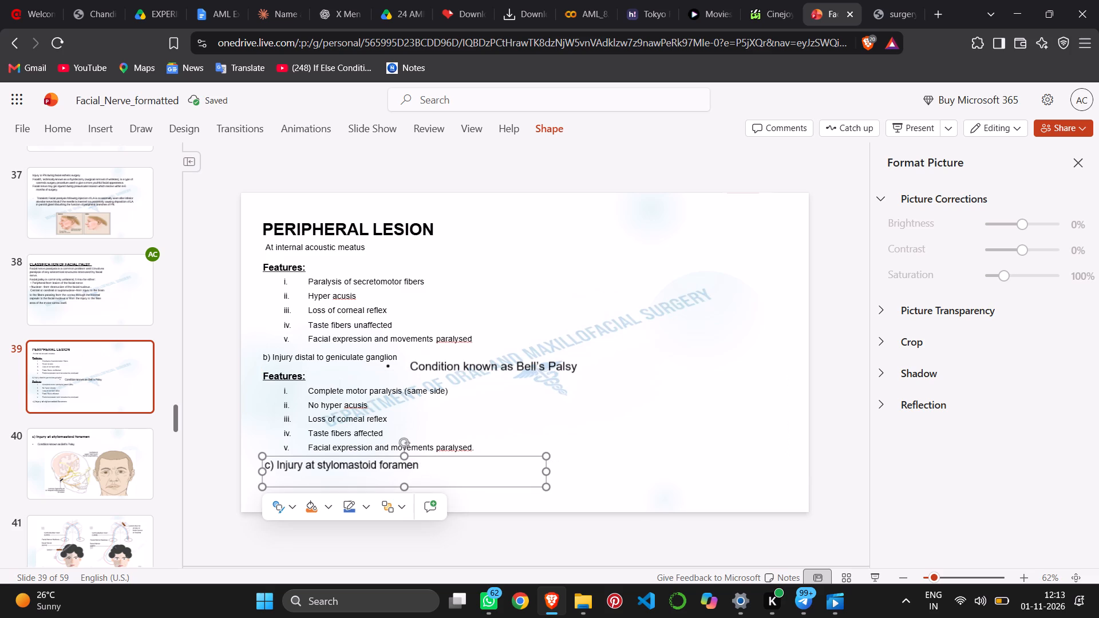
left_click(429, 466)
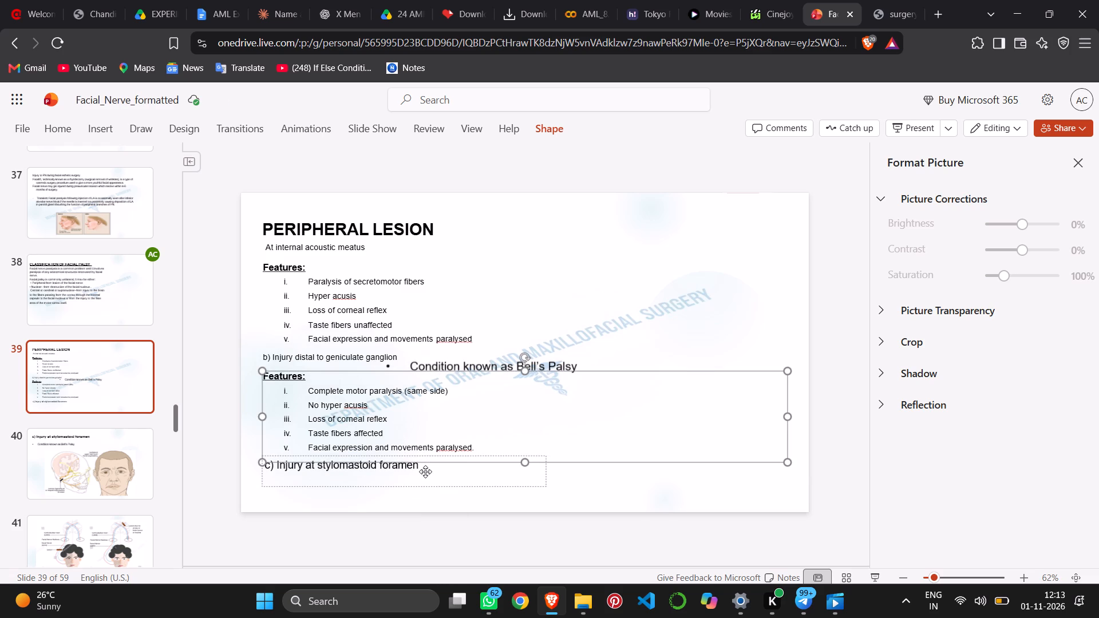
left_click(425, 472)
left_click(425, 472)
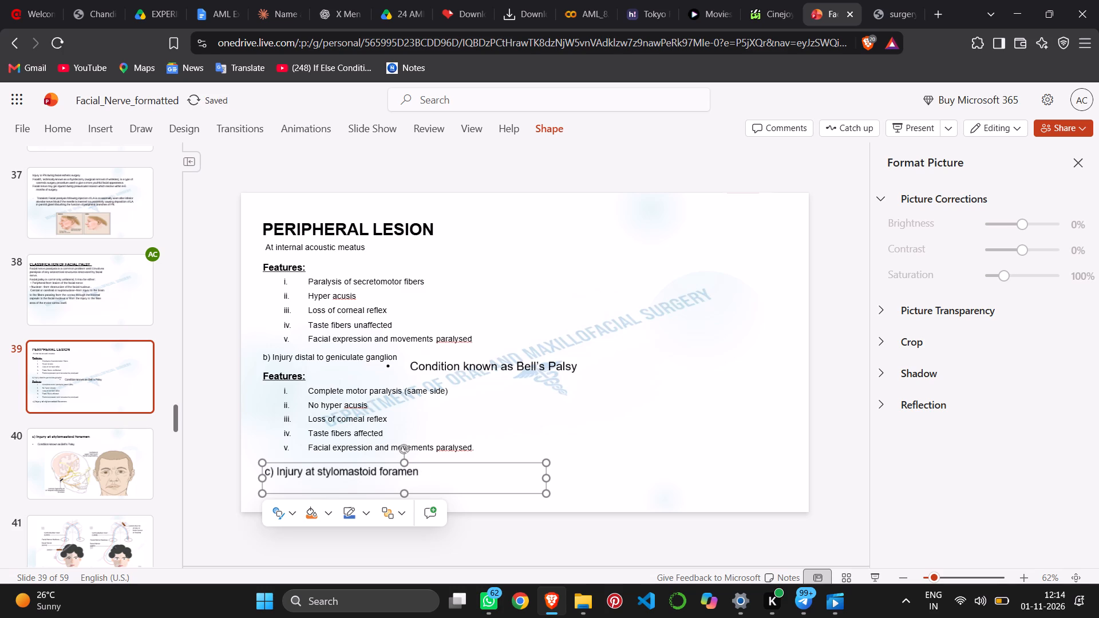
Reduce the "c) Injury at stylomastoid foramen" text further to match the size of "b) Injury distal to geniculate ganglion".
left_click(406, 471)
left_click_drag(420, 476, 267, 474)
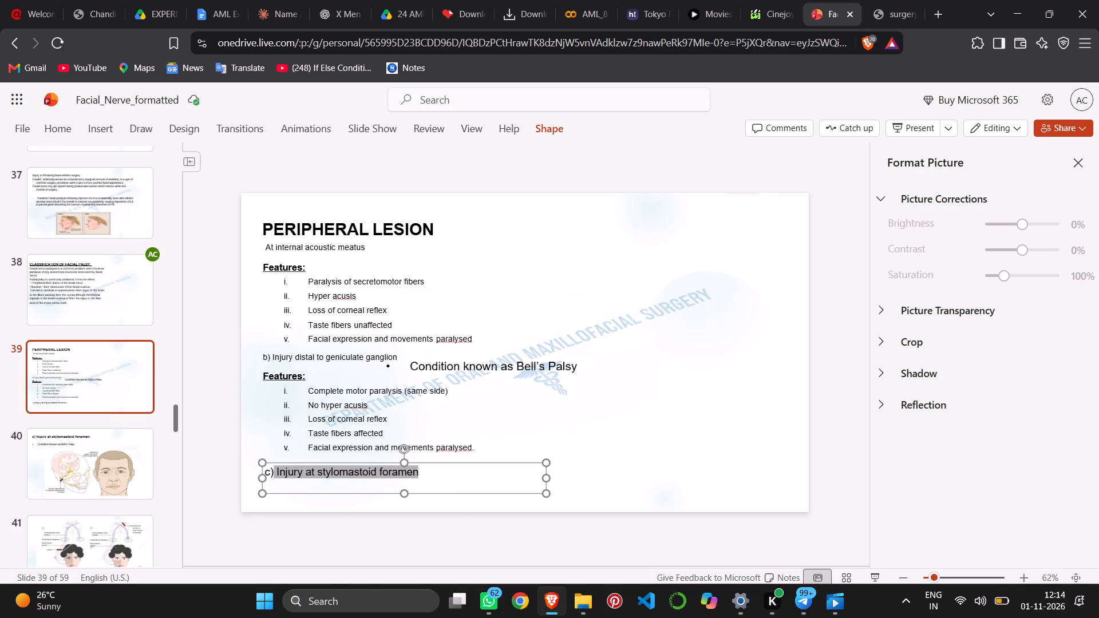
left_click_drag(267, 474, 259, 474)
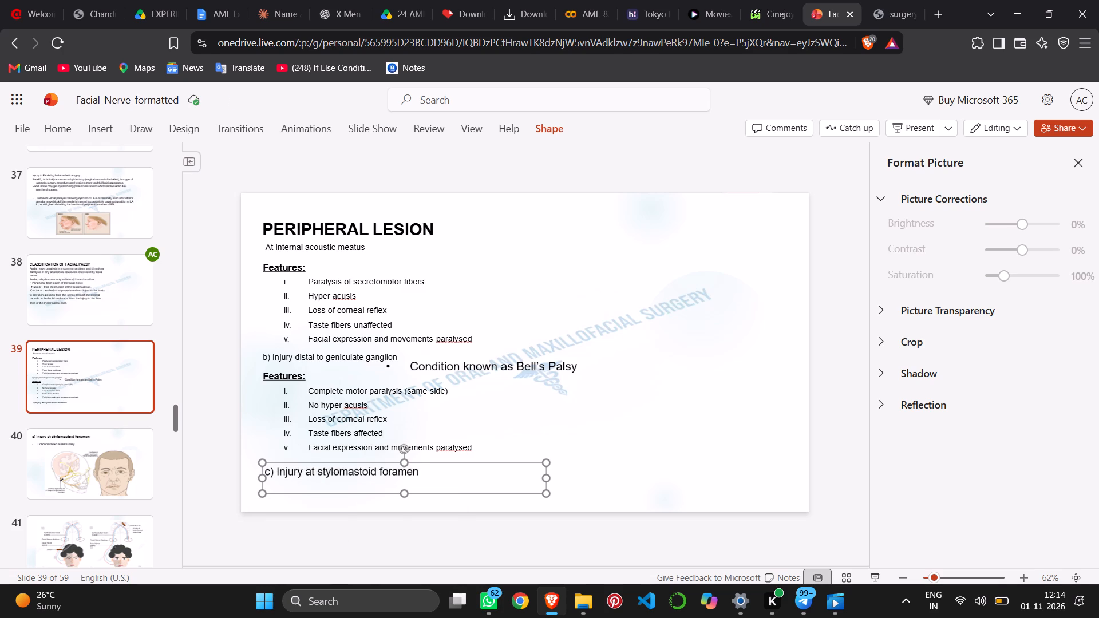
left_click(420, 471)
left_click_drag(425, 474, 373, 471)
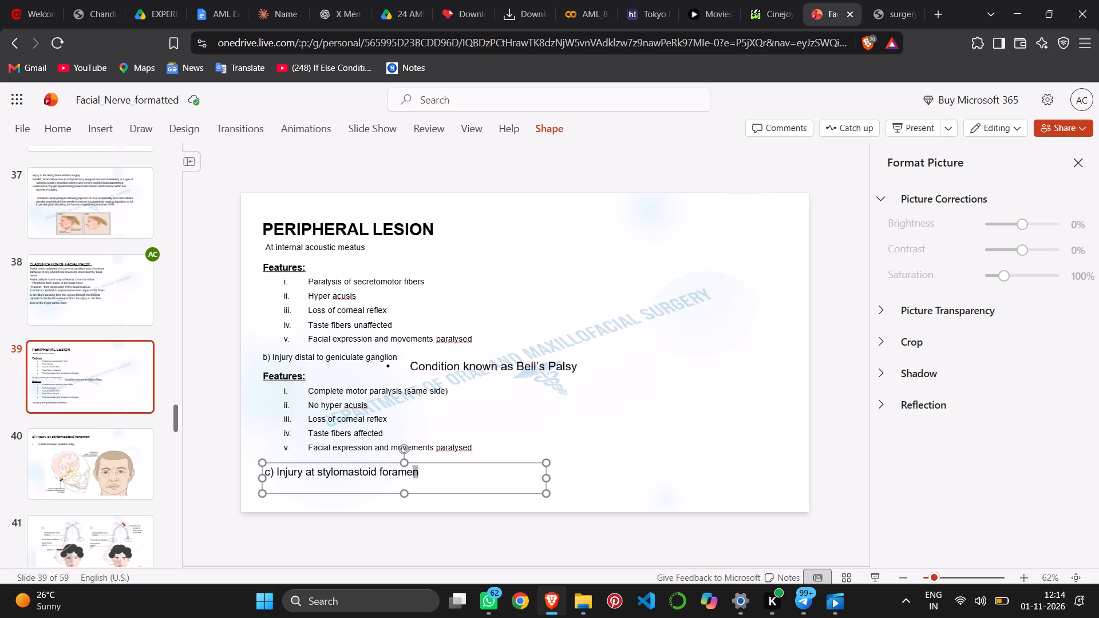
left_click_drag(373, 471, 263, 477)
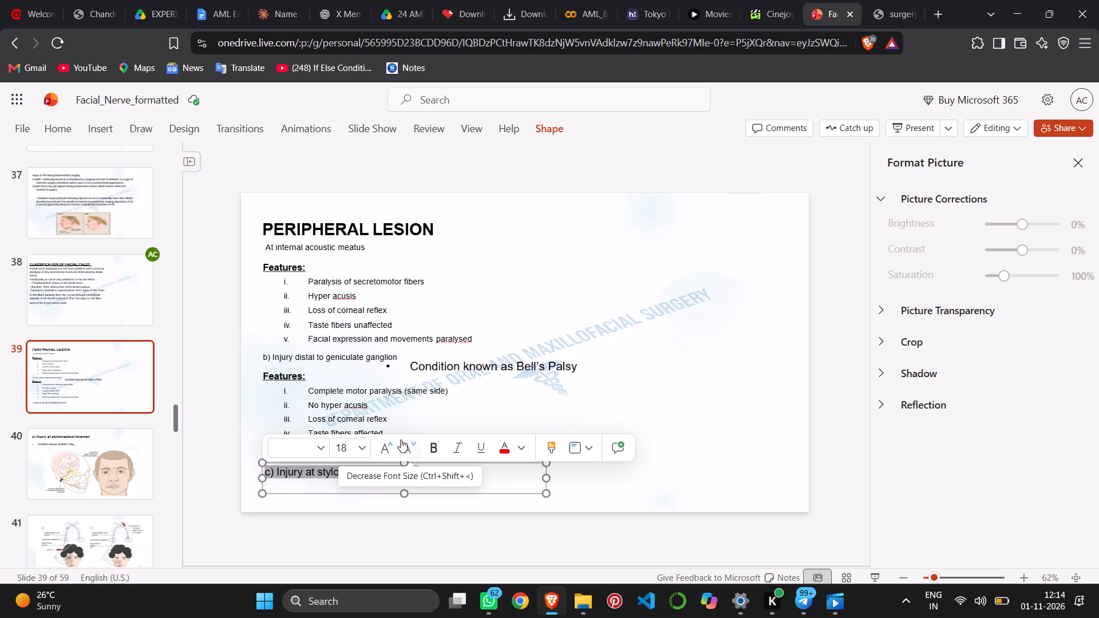
left_click(404, 442)
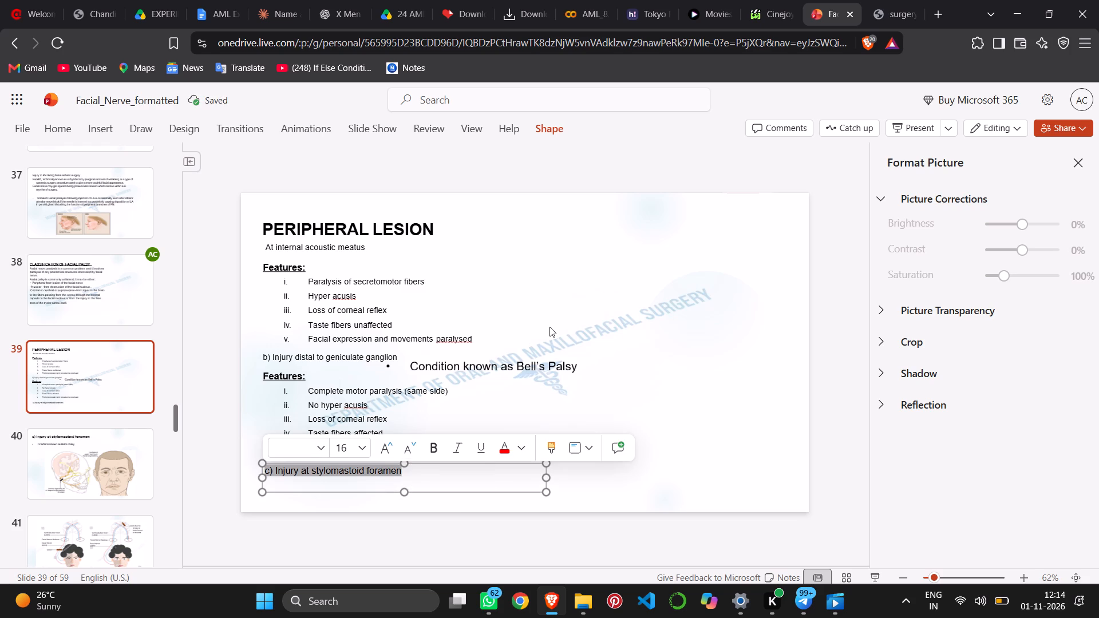
left_click(406, 441)
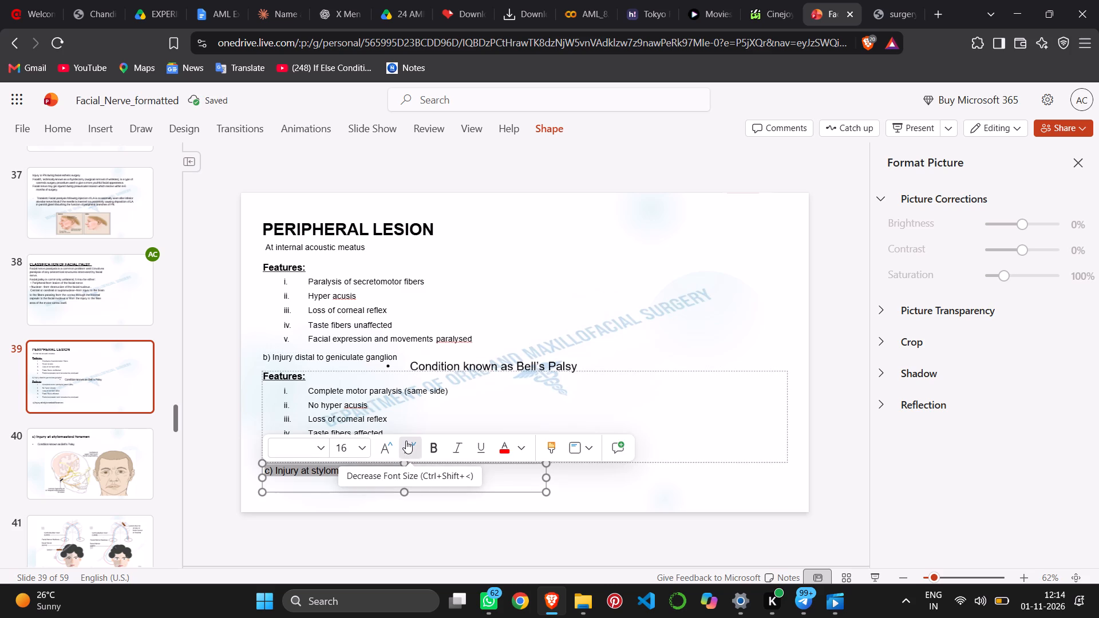
left_click(504, 287)
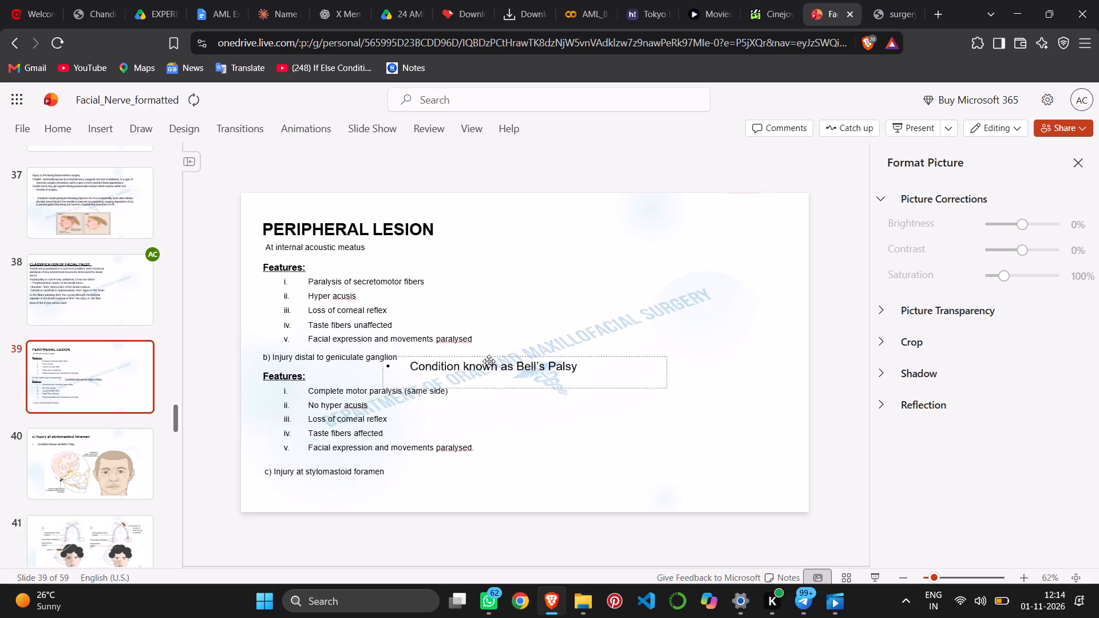
Reduce the font size of the bullet "Condition known as Bell's Palsy" on slide 39 to 14.
left_click(489, 361)
left_click_drag(583, 367, 386, 370)
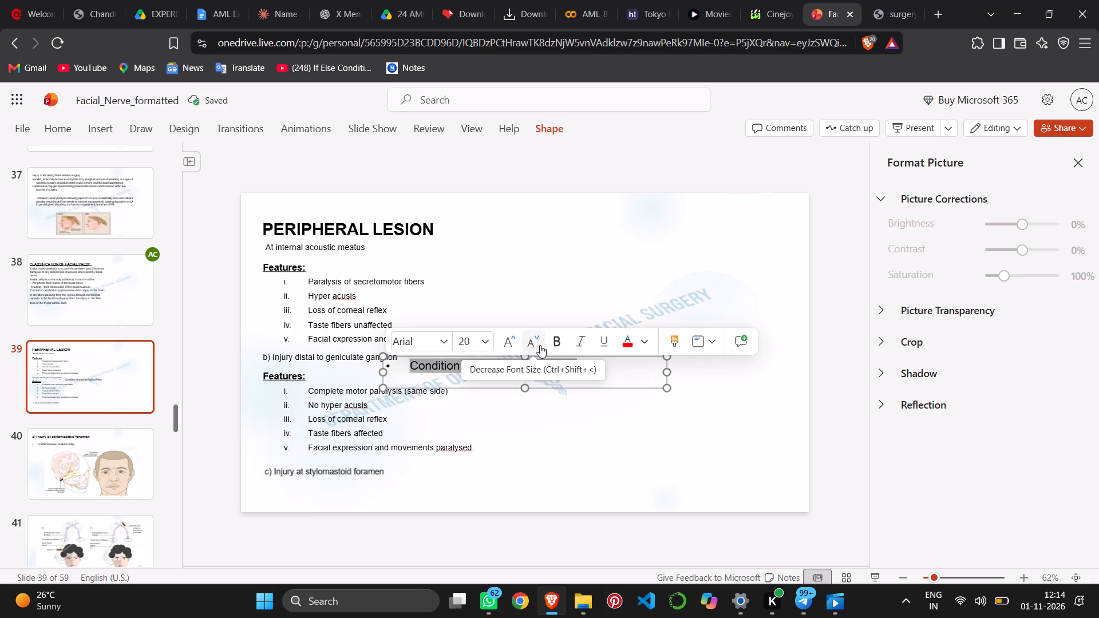
left_click(540, 345)
left_click(540, 345)
left_click(540, 345)
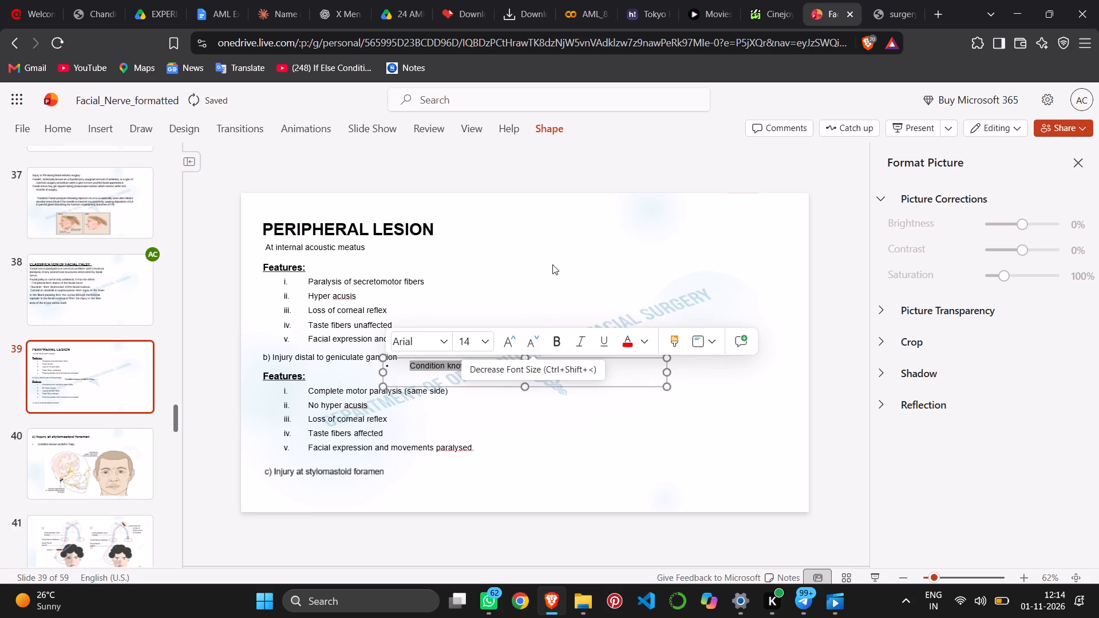
left_click(552, 264)
Move the bullet "Condition known as Bell's Palsy" directly beneath the stylomastoid foramen heading, aligned with the features lists' left edge.
left_click(497, 360)
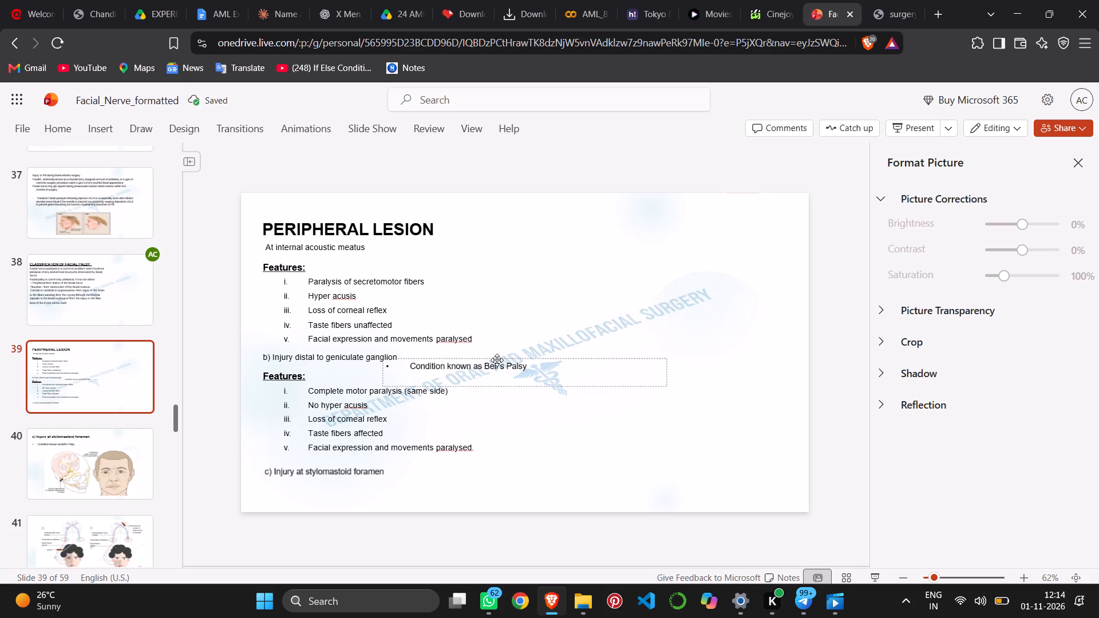
left_click_drag(507, 360, 394, 482)
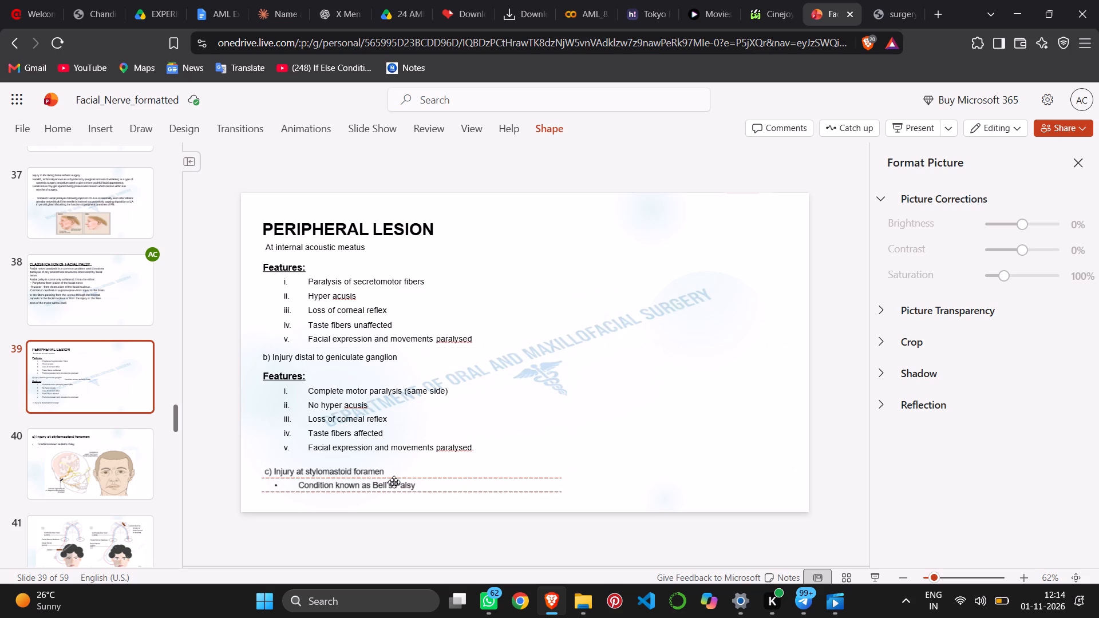
left_click_drag(394, 482, 387, 483)
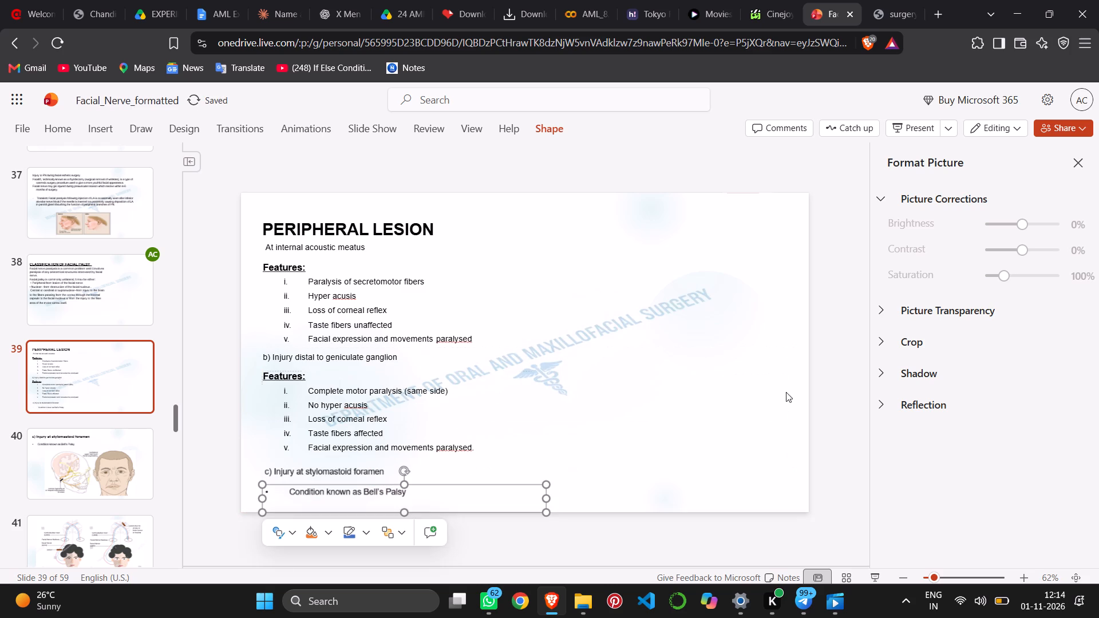
left_click(821, 406)
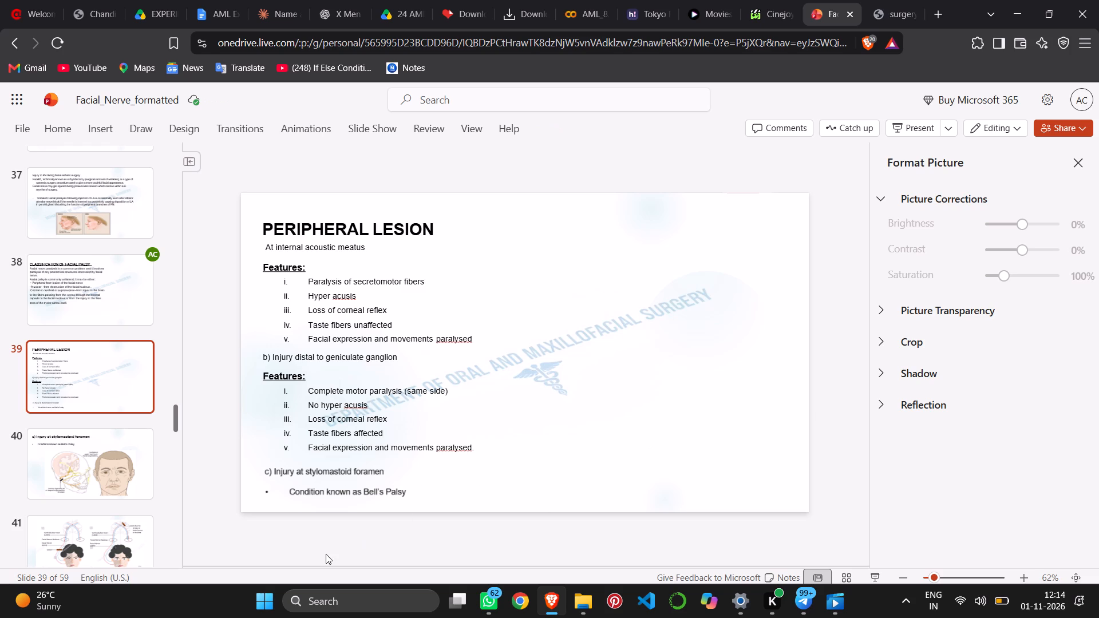
Delete the bullet text "Condition known as Bell's Palsy" from slide 40.
left_click(126, 485)
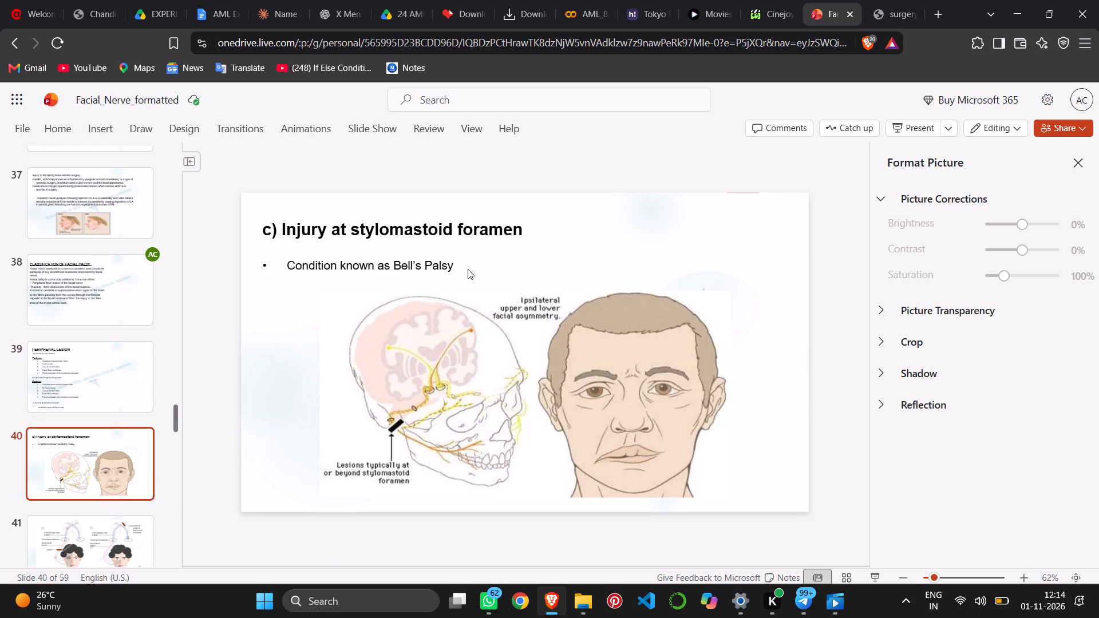
left_click(424, 275)
left_click(424, 270)
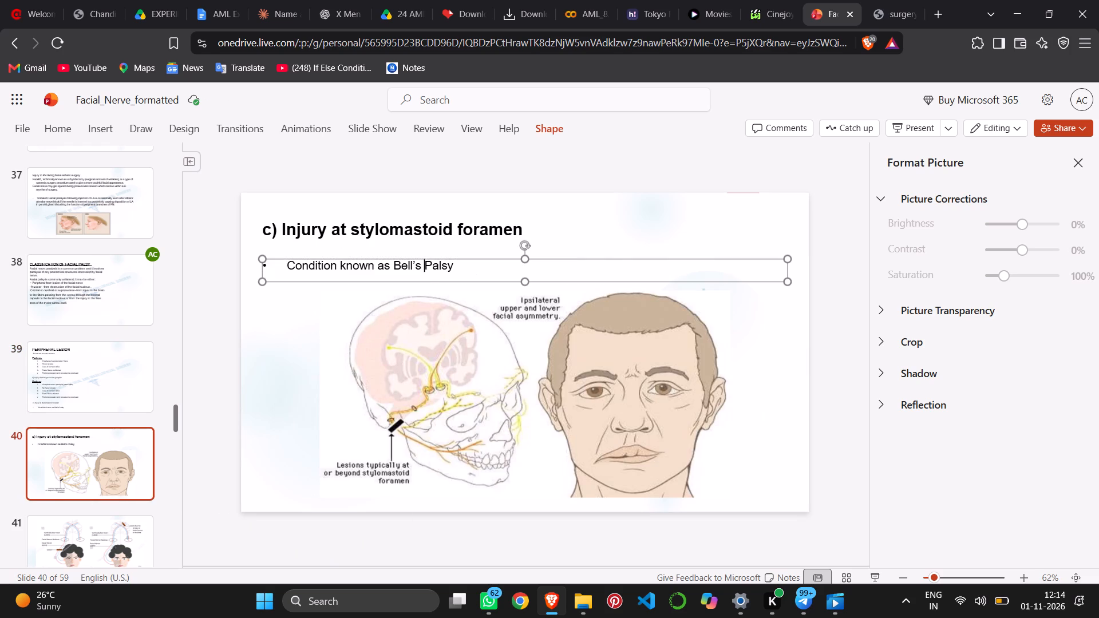
key("ctrl+a")
key("Delete")
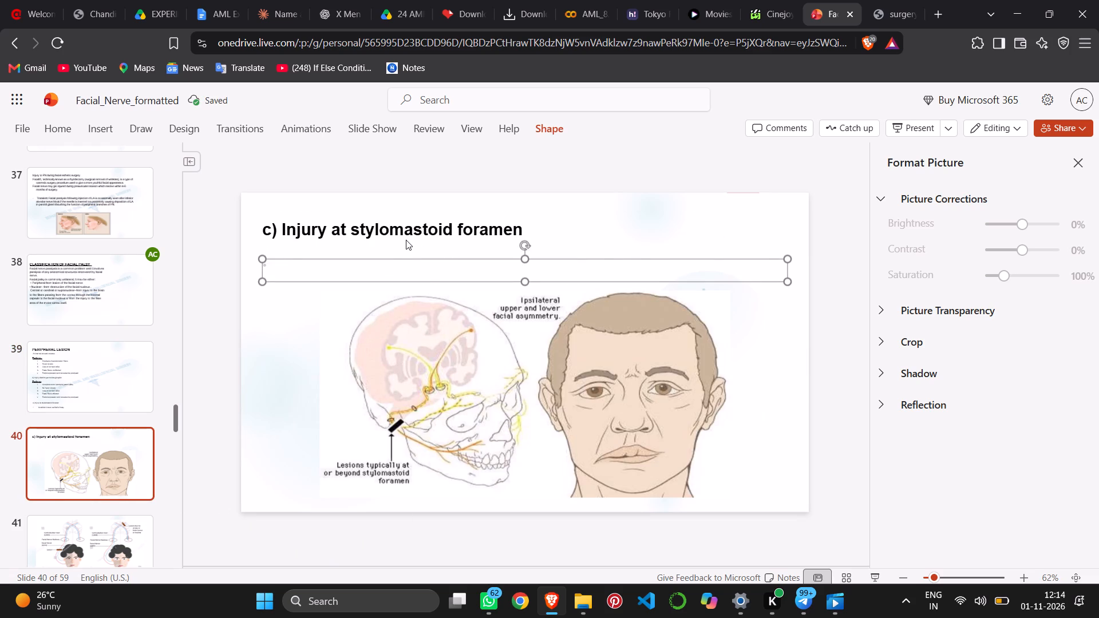
Delete the title text "c) Injury at stylomastoid foramen" from slide 40.
left_click(406, 240)
left_click(406, 237)
key("ctrl+a")
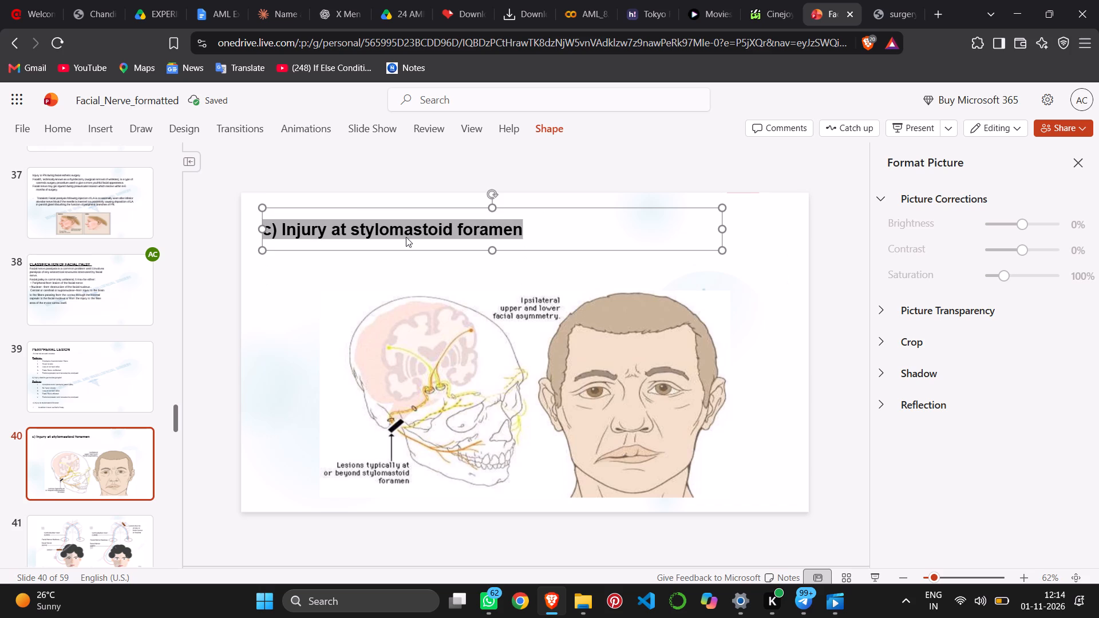
key("Delete")
Delete the skull and facial asymmetry illustration from slide 40.
left_click(392, 386)
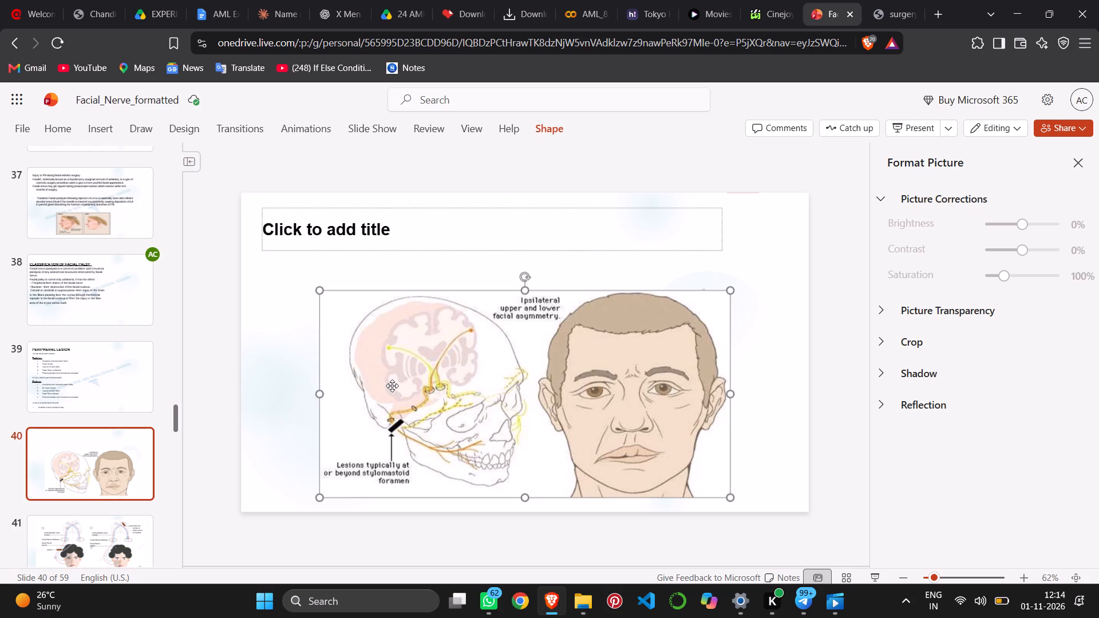
left_click(278, 297)
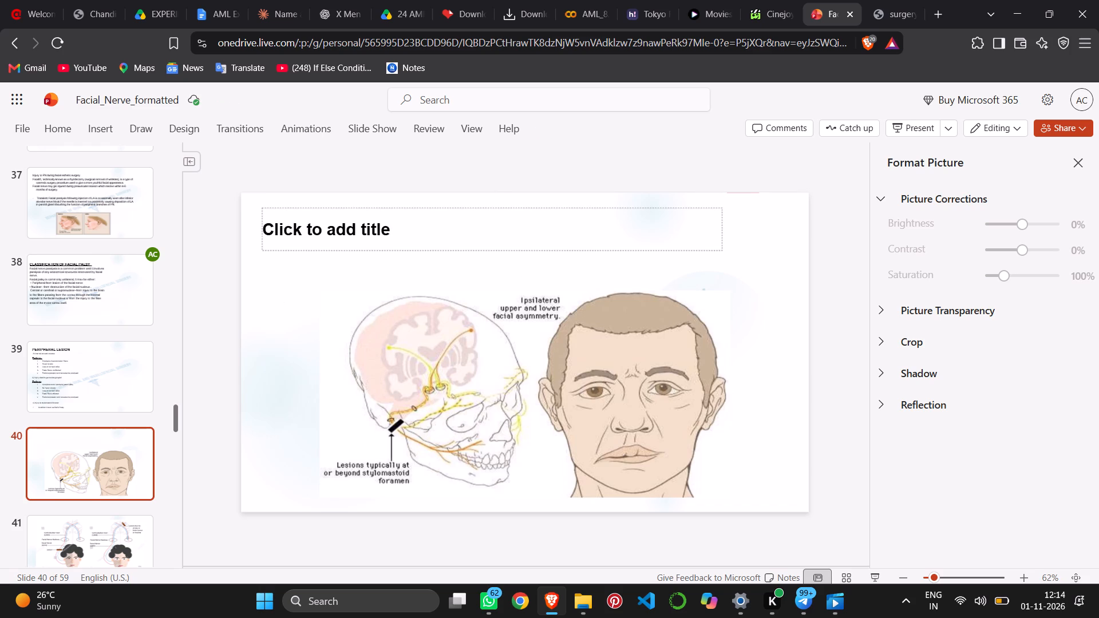
left_click(399, 235)
left_click(389, 327)
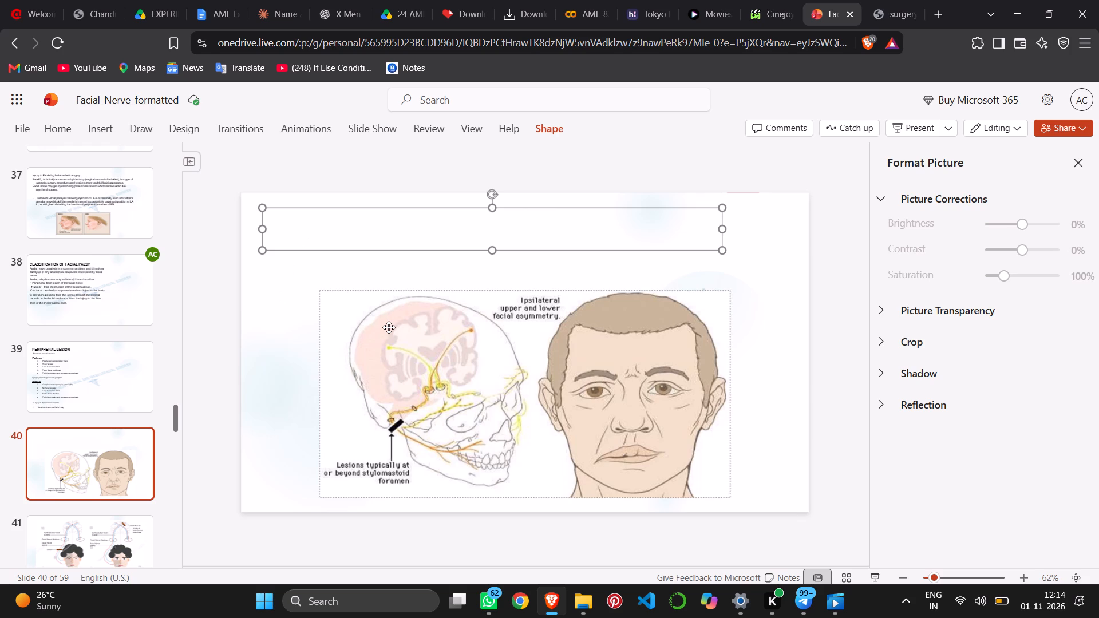
key("Delete")
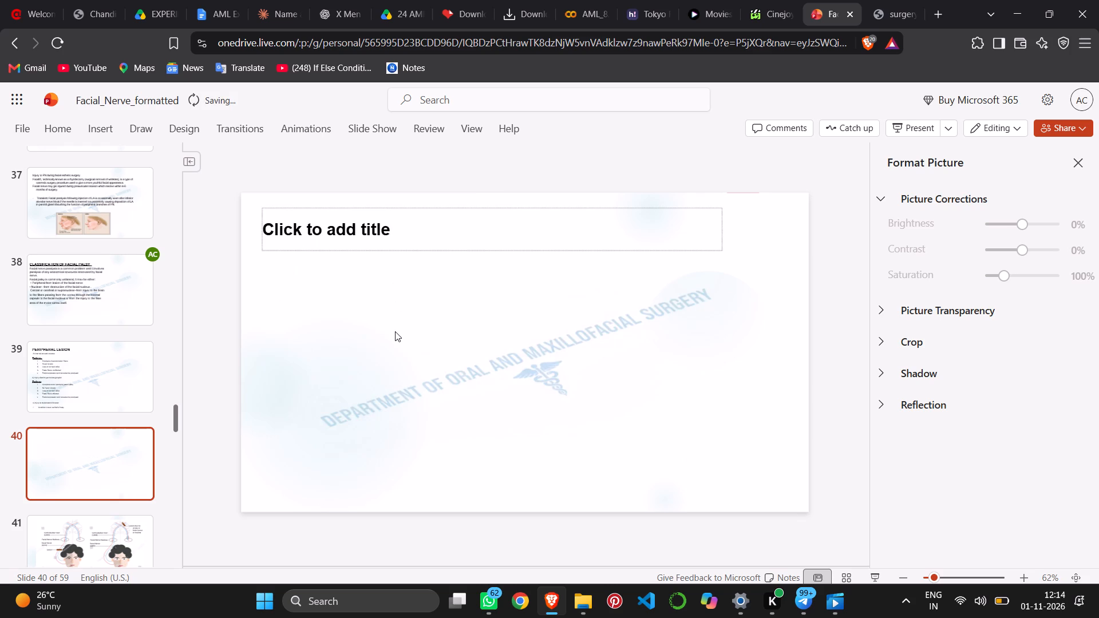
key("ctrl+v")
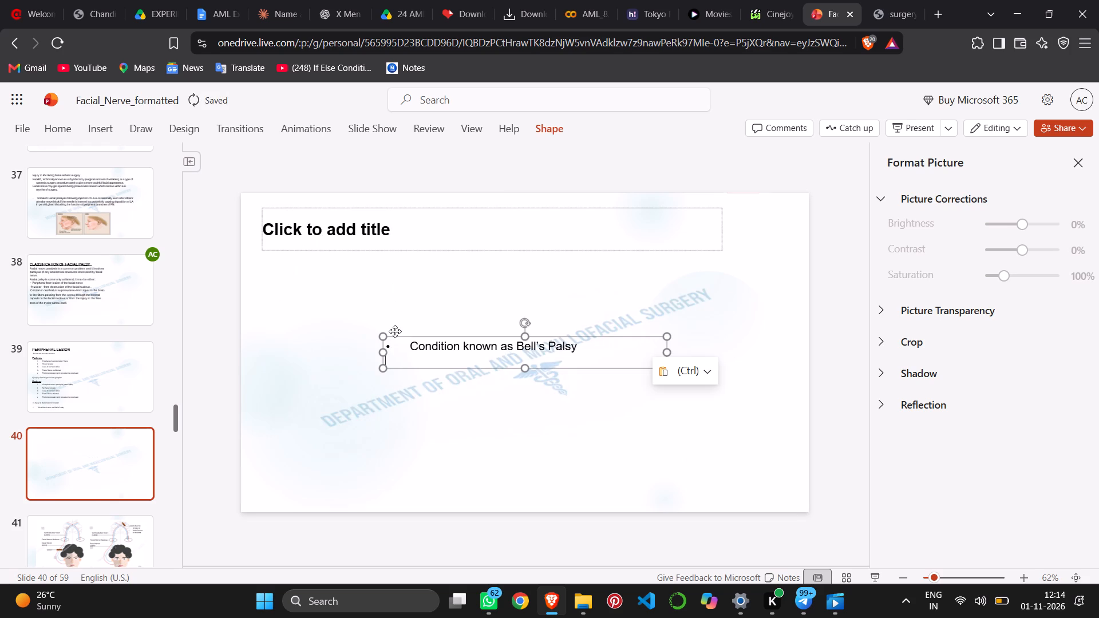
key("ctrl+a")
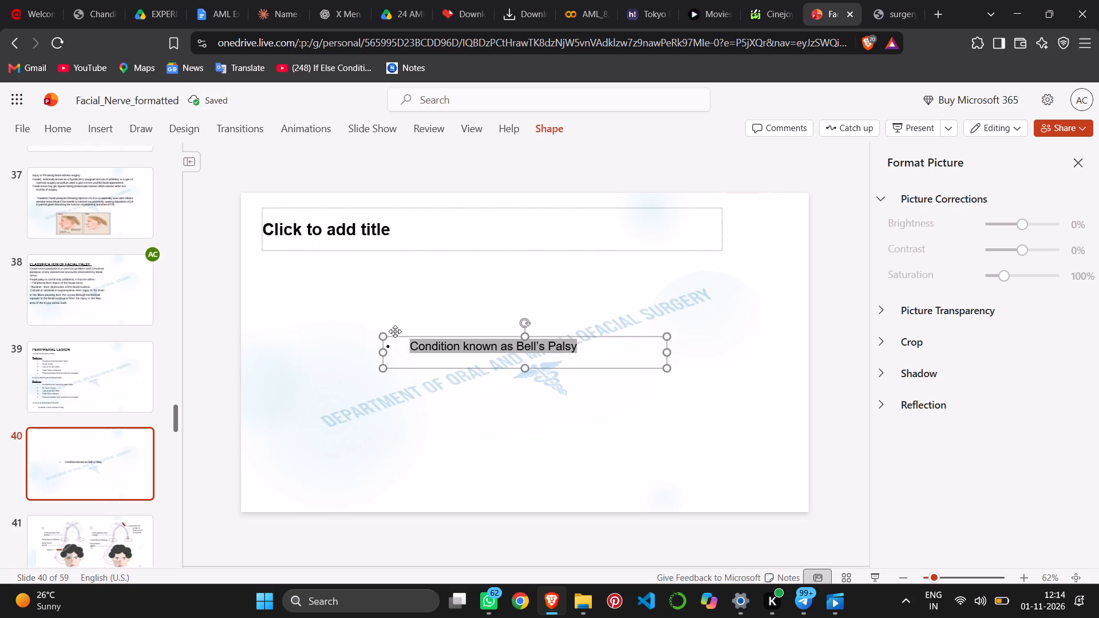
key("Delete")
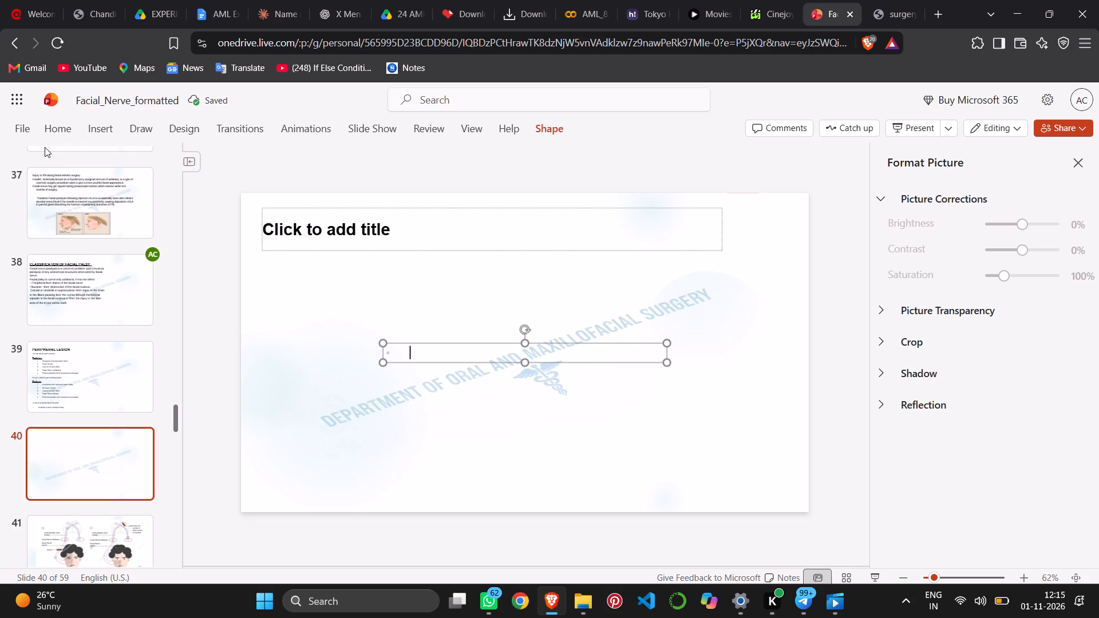
Insert the picture "Screenshot 2026-11-01 121137.png" from the Screenshots folder in Pictures on slide 40.
left_click(85, 132)
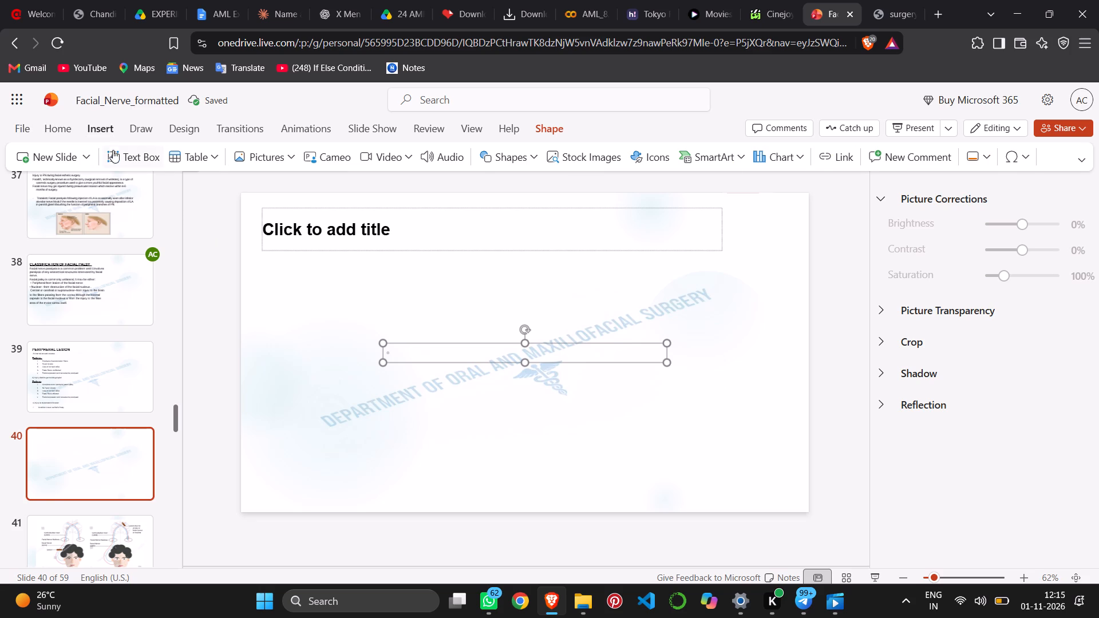
left_click(260, 161)
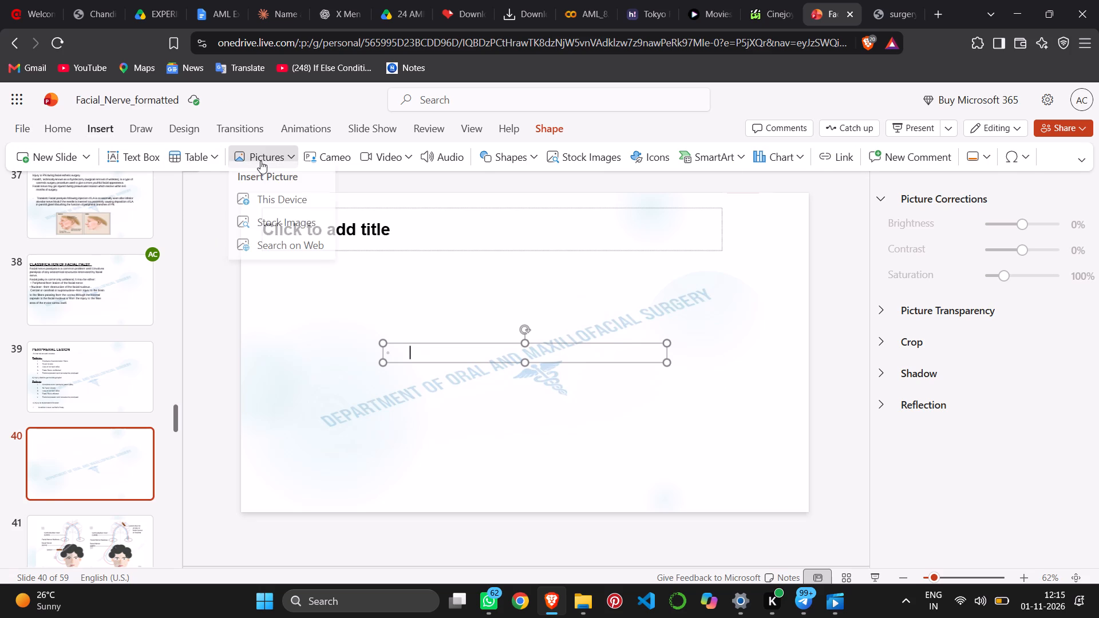
left_click(278, 204)
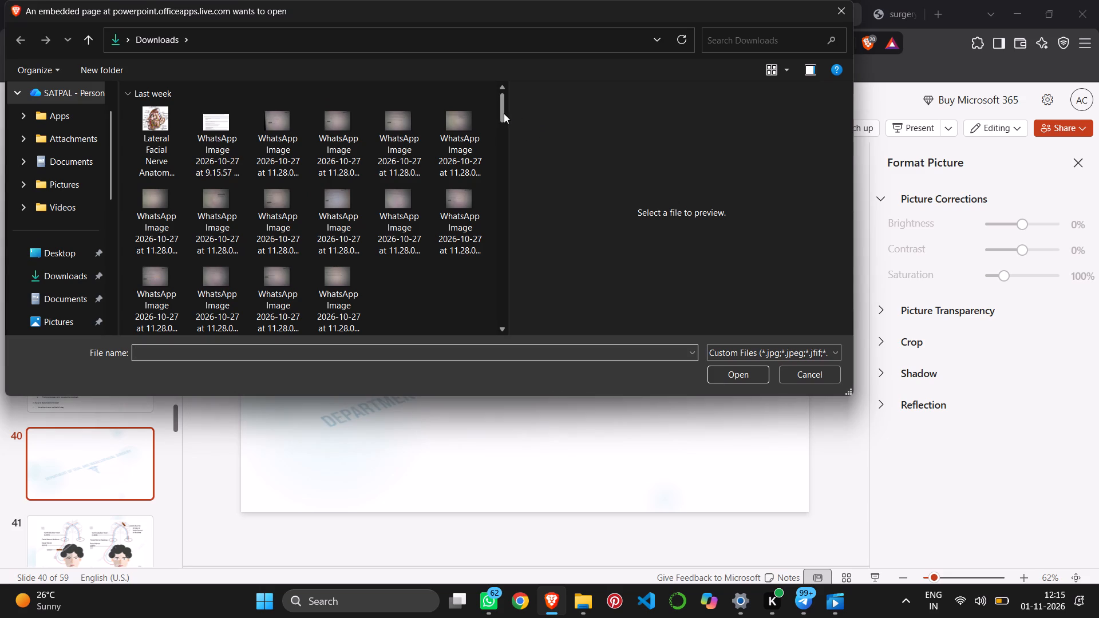
left_click(66, 312)
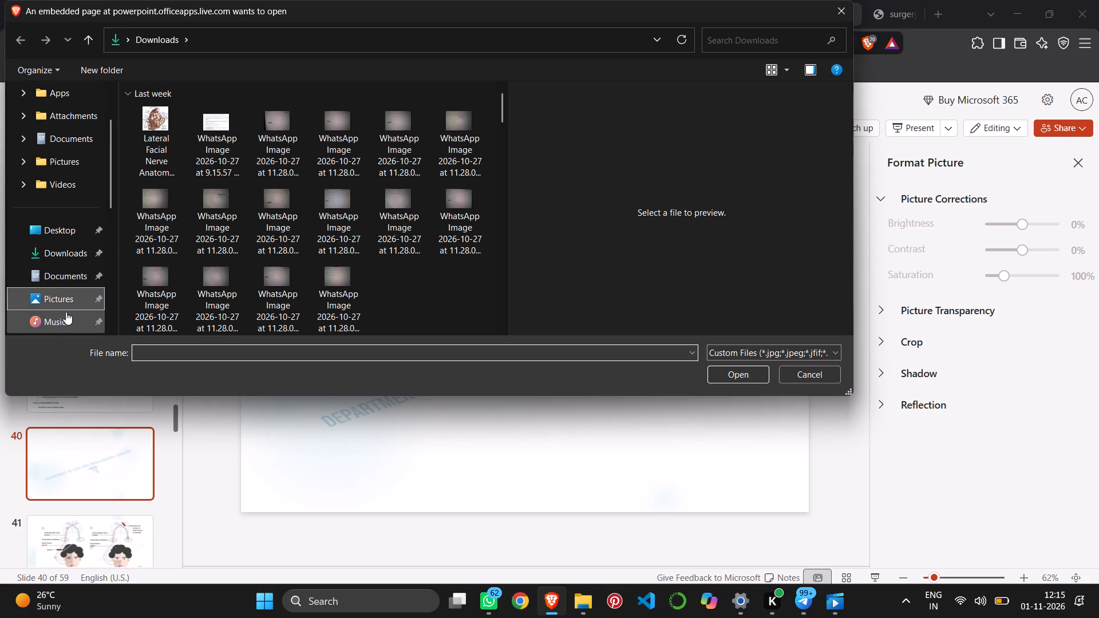
double_click(428, 138)
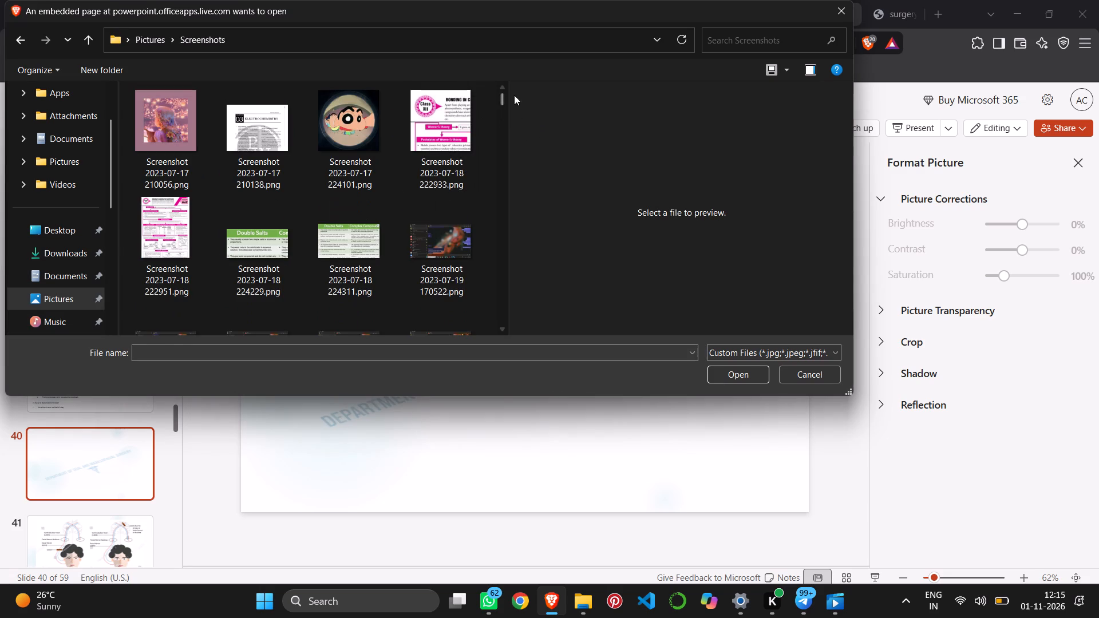
left_click_drag(499, 102, 477, 350)
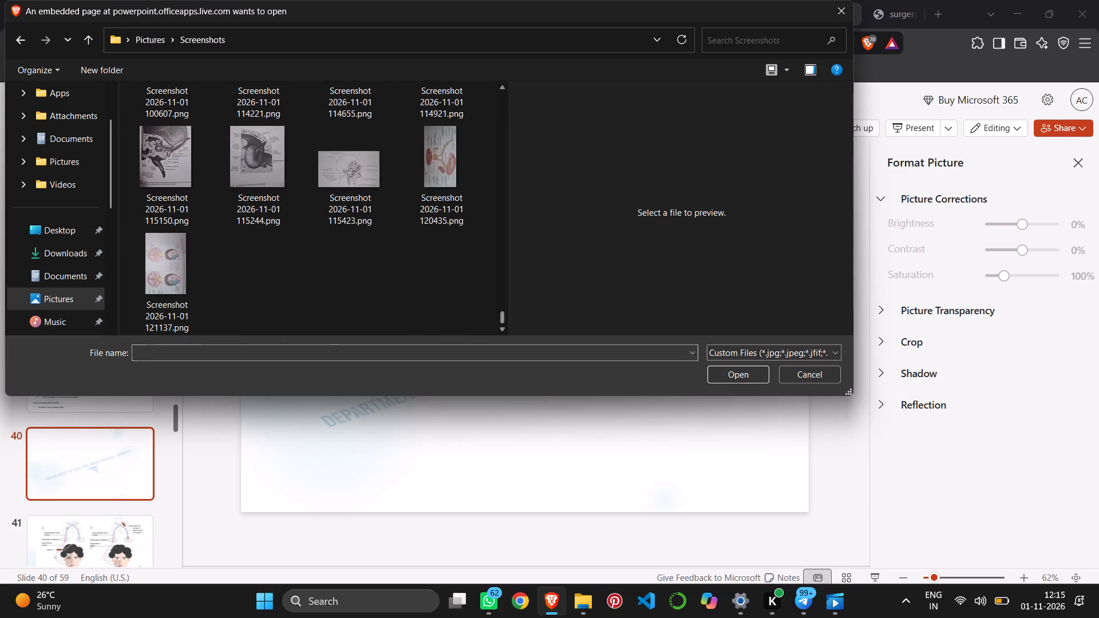
left_click(184, 286)
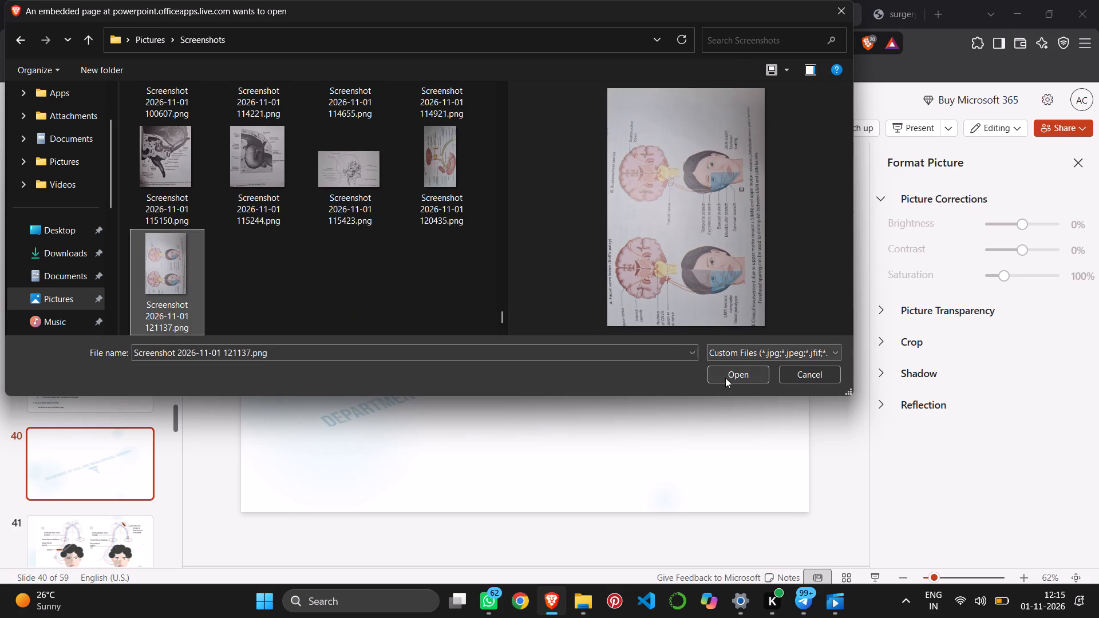
left_click(725, 378)
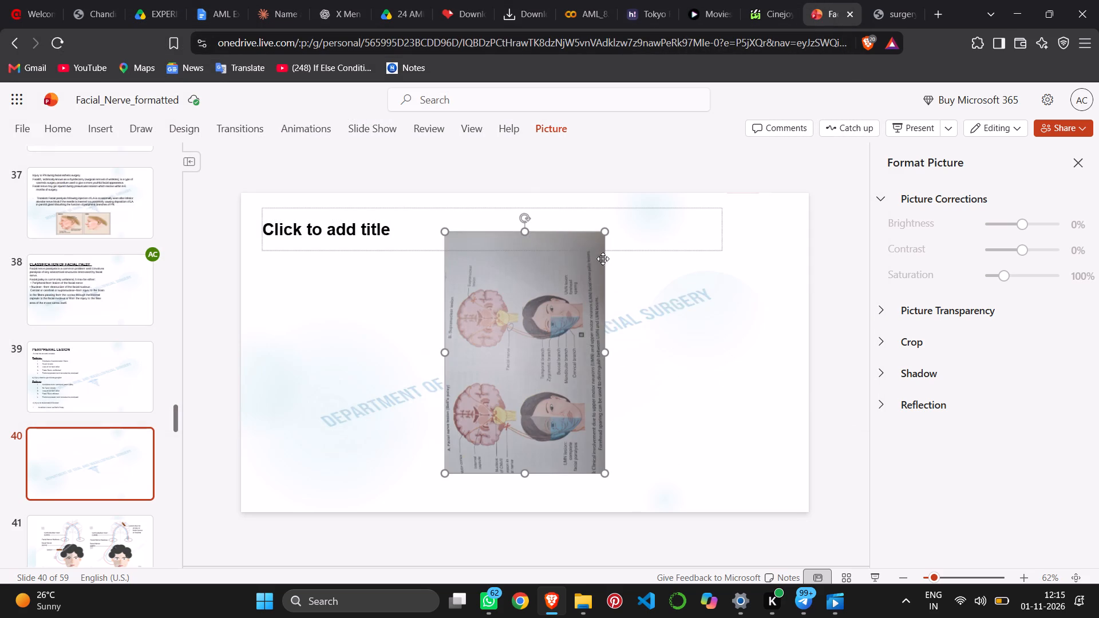
Rotate the inserted facial nerve lesion picture to 90° so its captions read horizontally.
left_click_drag(528, 216, 634, 327)
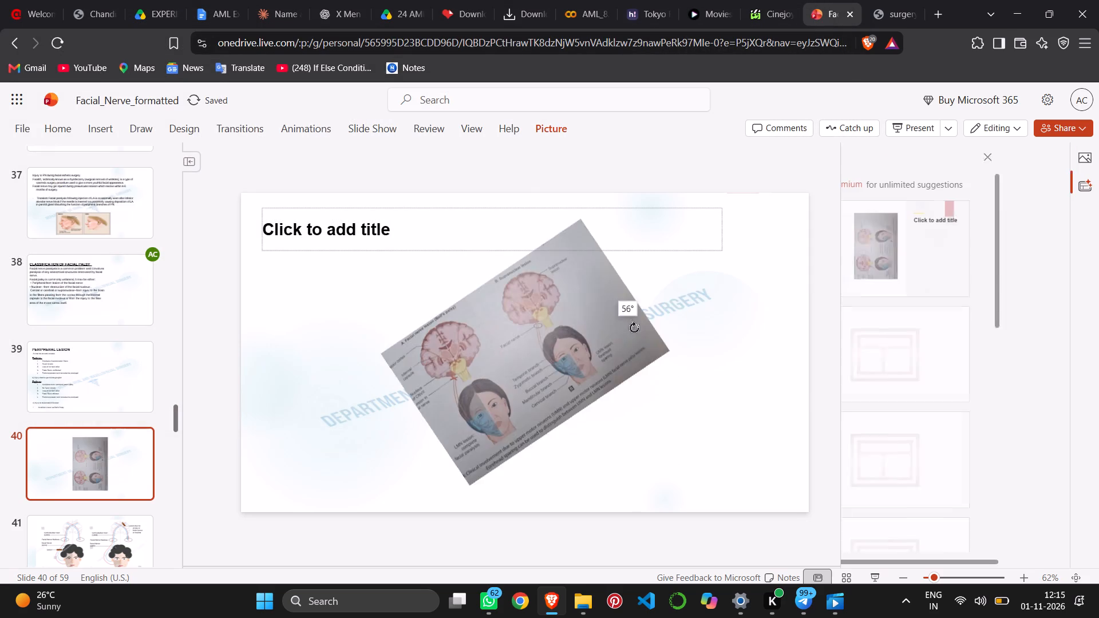
left_click_drag(634, 327, 639, 354)
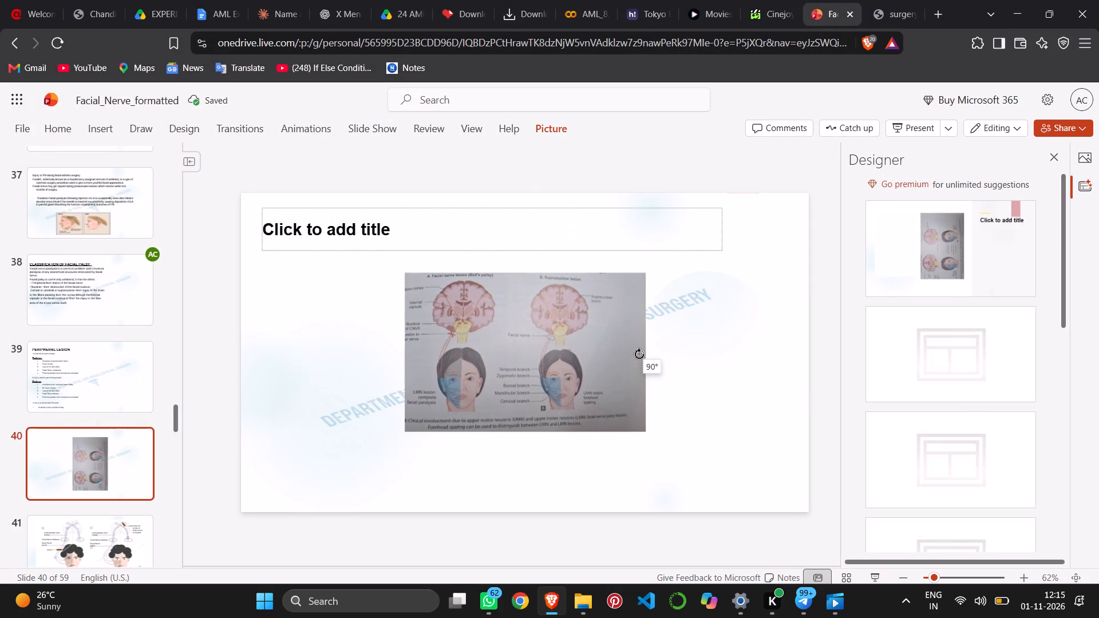
left_click_drag(639, 354, 638, 353)
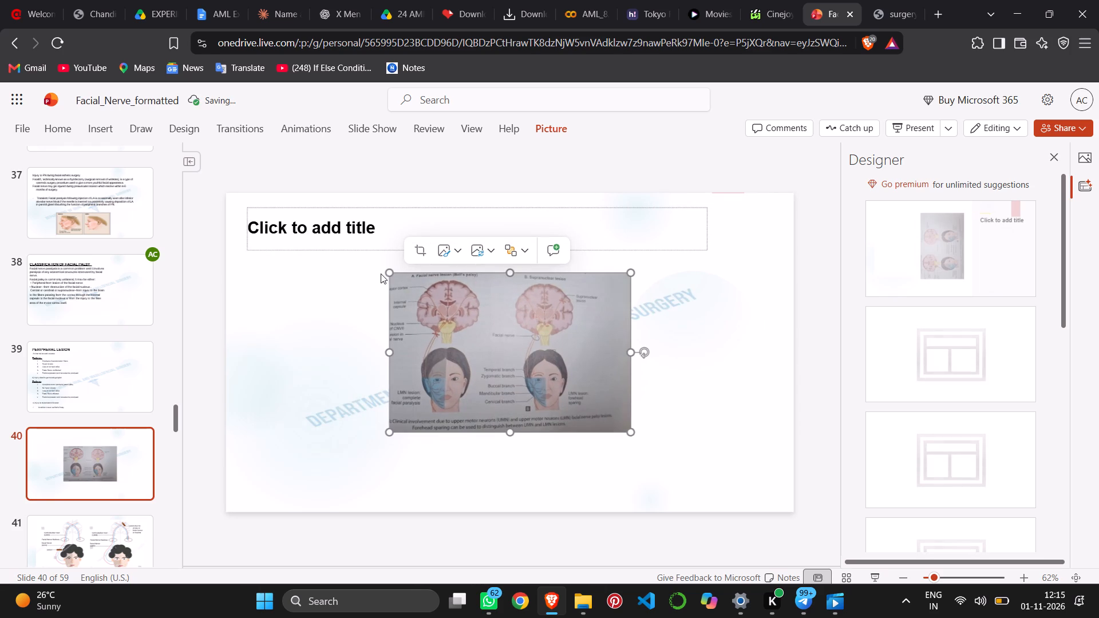
Enlarge the lesion comparison picture to nearly the full slide height and reposition it within the slide.
left_click_drag(389, 272, 304, 235)
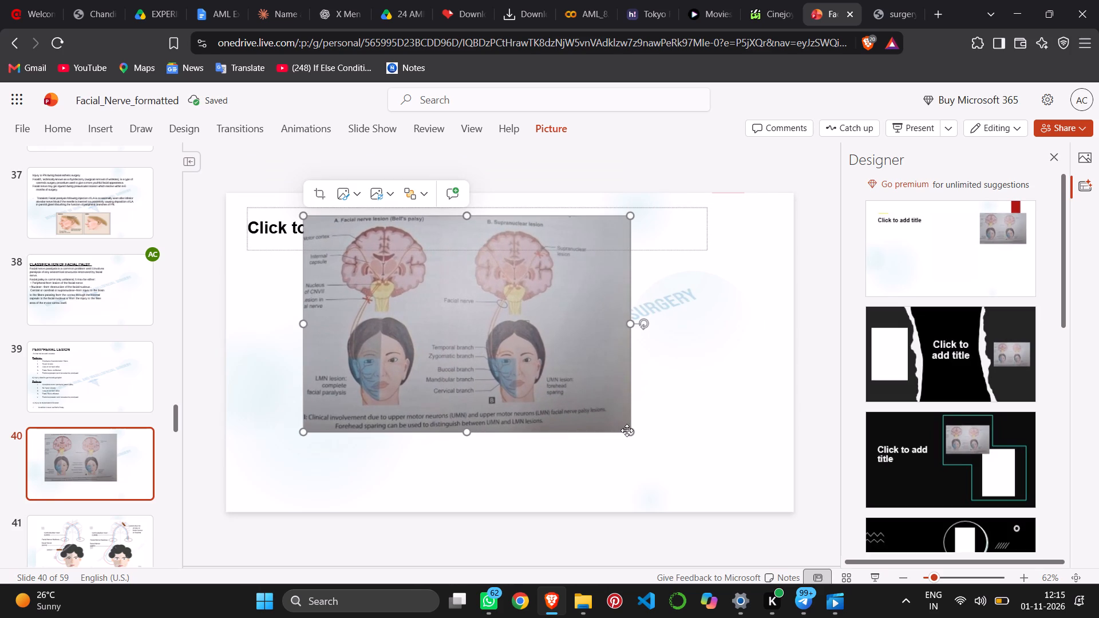
left_click_drag(630, 431, 707, 489)
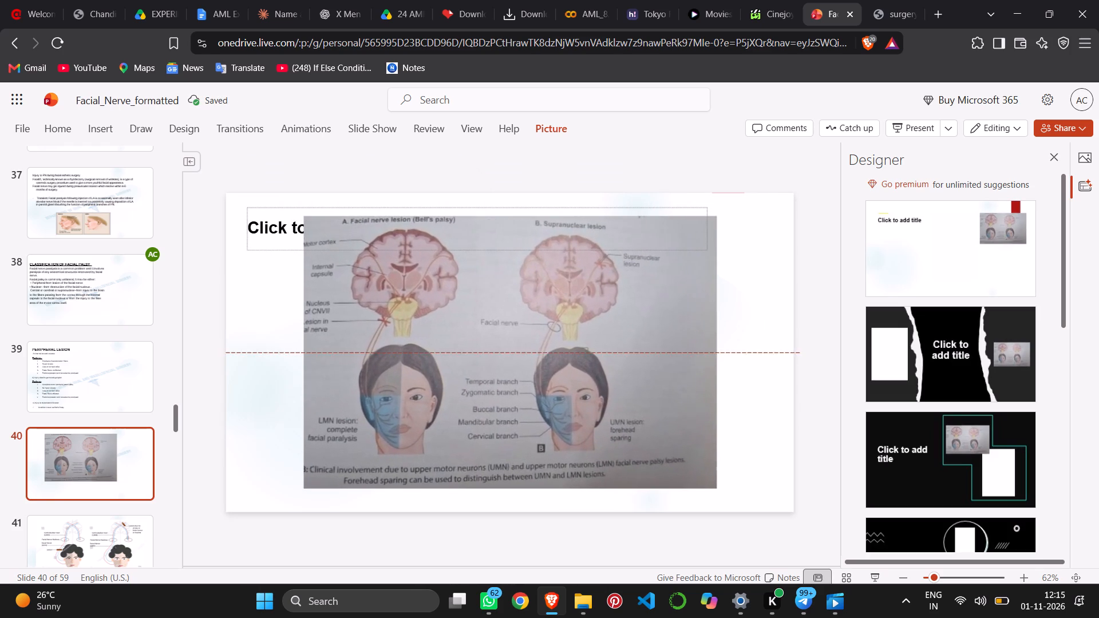
left_click_drag(707, 489, 714, 520)
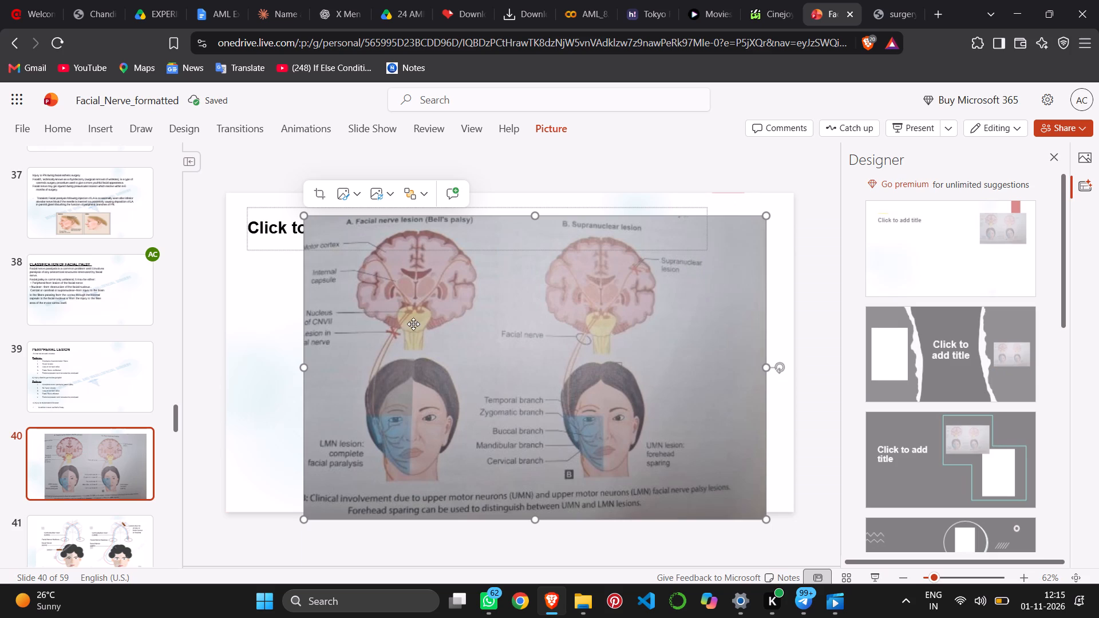
left_click_drag(471, 303, 453, 293)
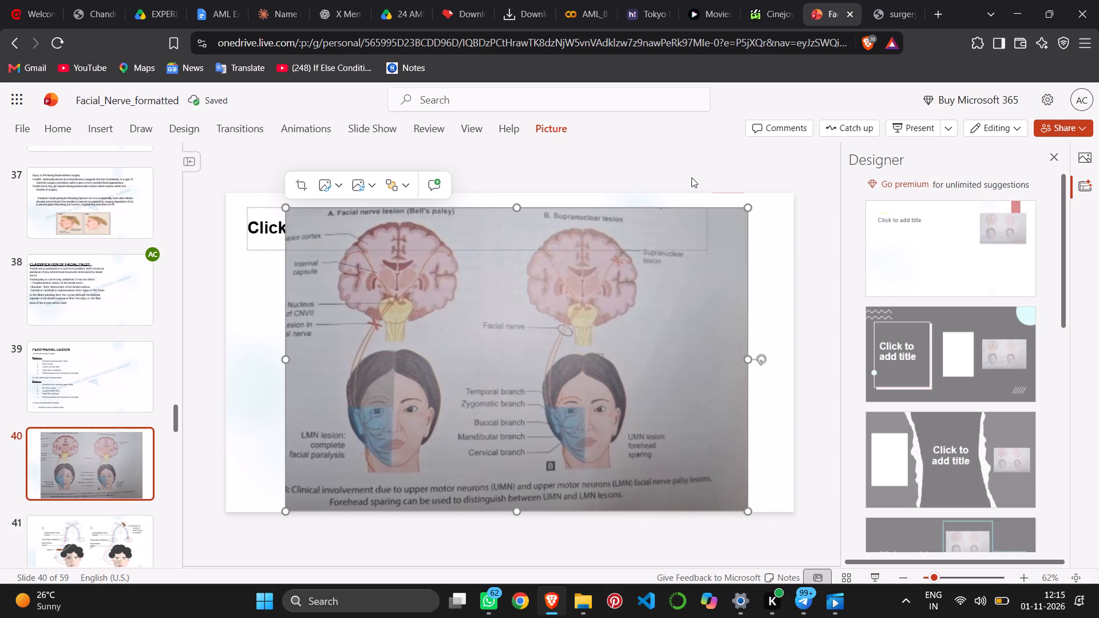
left_click(691, 177)
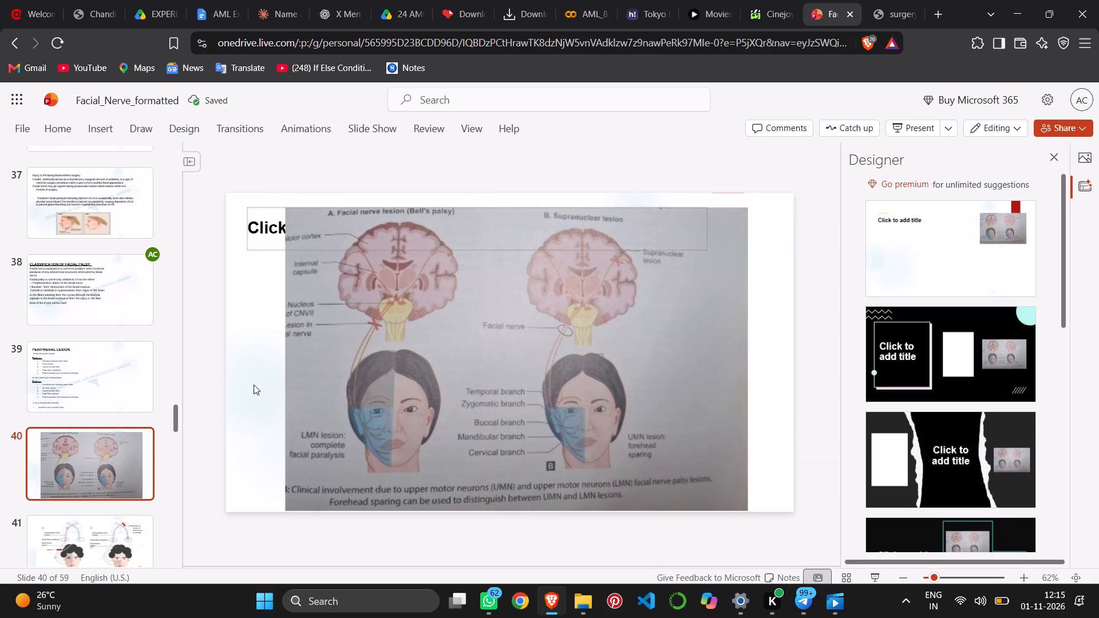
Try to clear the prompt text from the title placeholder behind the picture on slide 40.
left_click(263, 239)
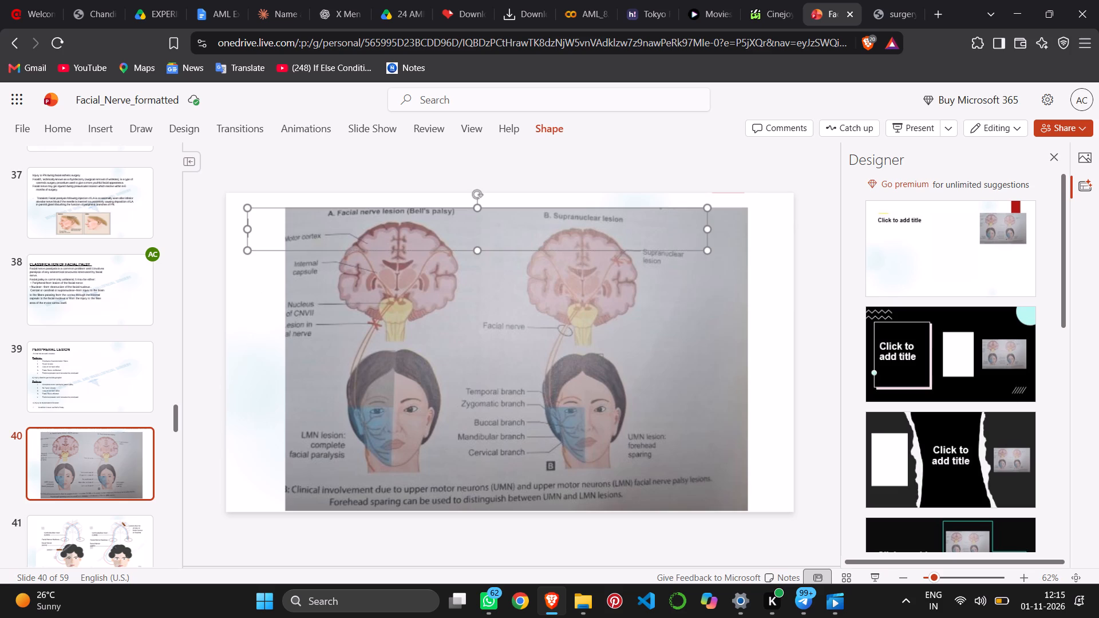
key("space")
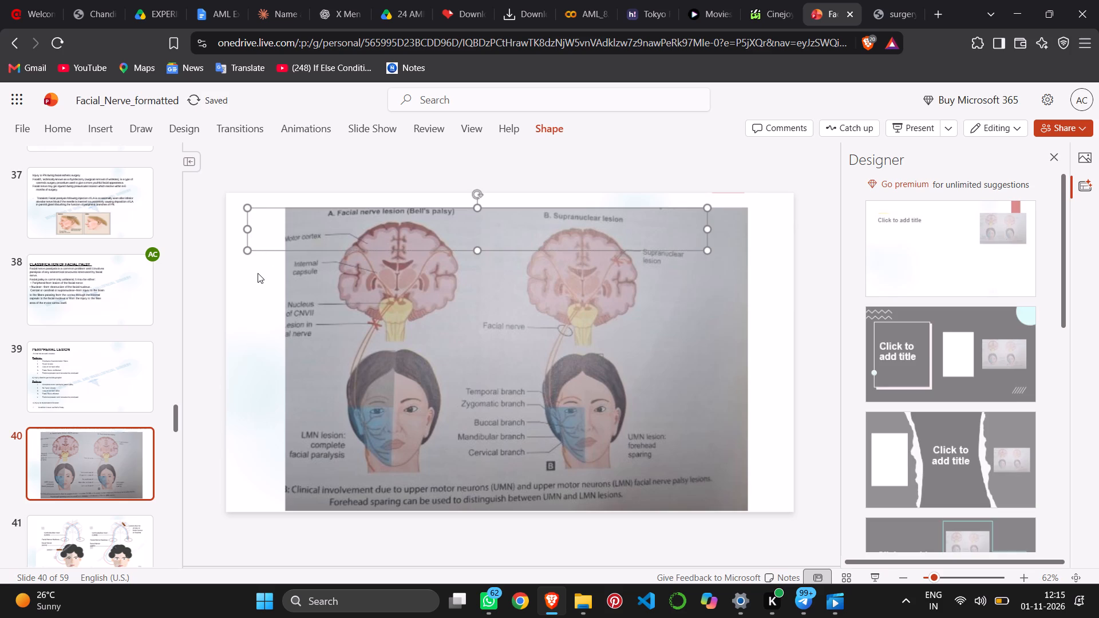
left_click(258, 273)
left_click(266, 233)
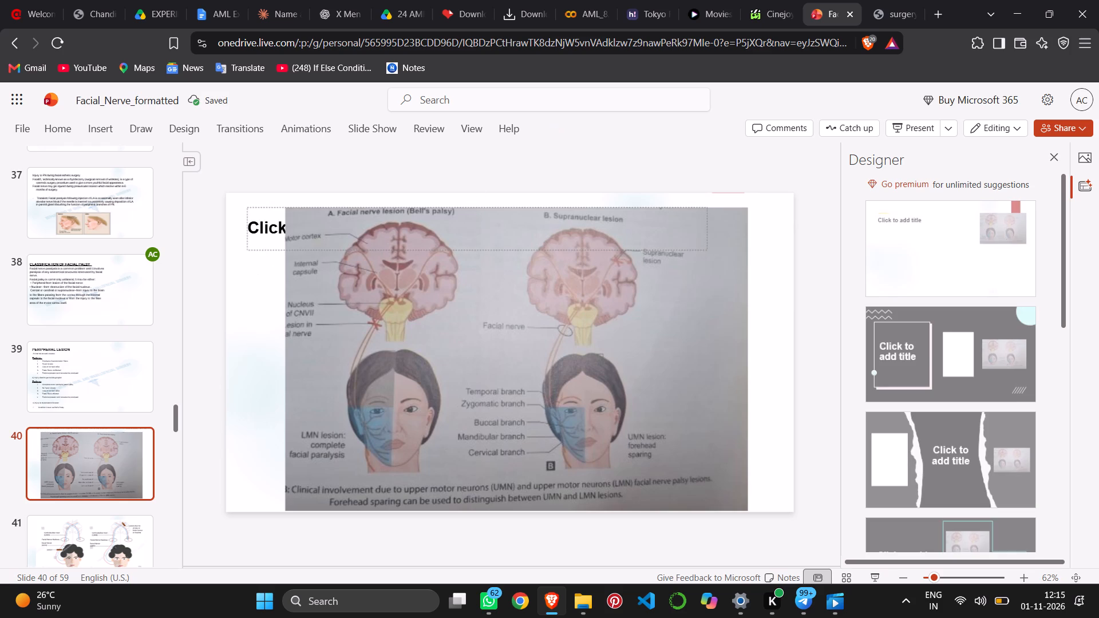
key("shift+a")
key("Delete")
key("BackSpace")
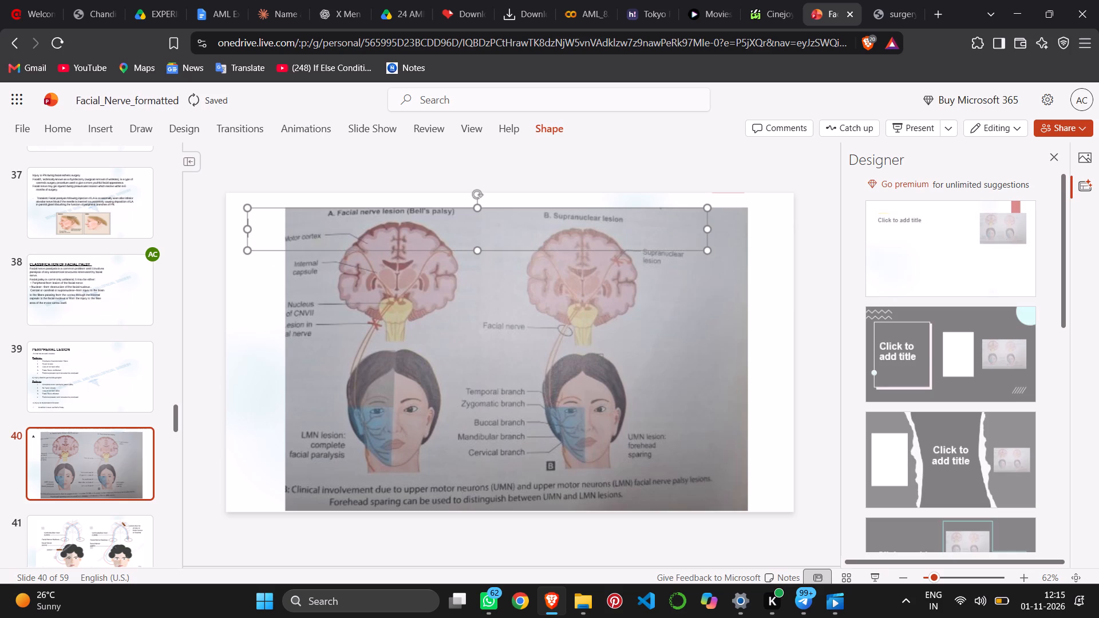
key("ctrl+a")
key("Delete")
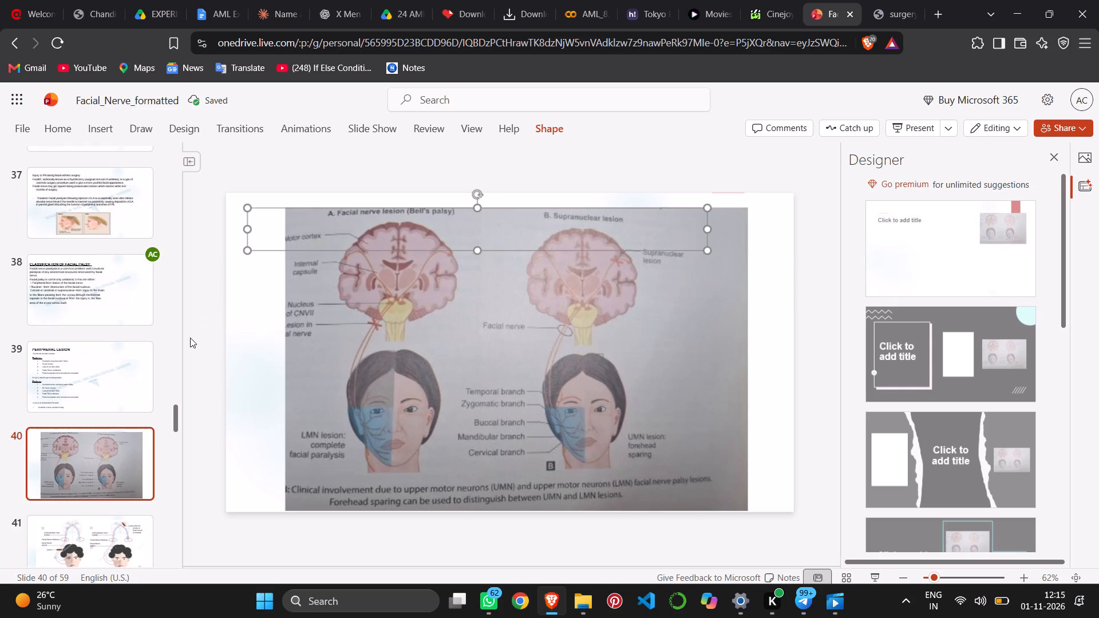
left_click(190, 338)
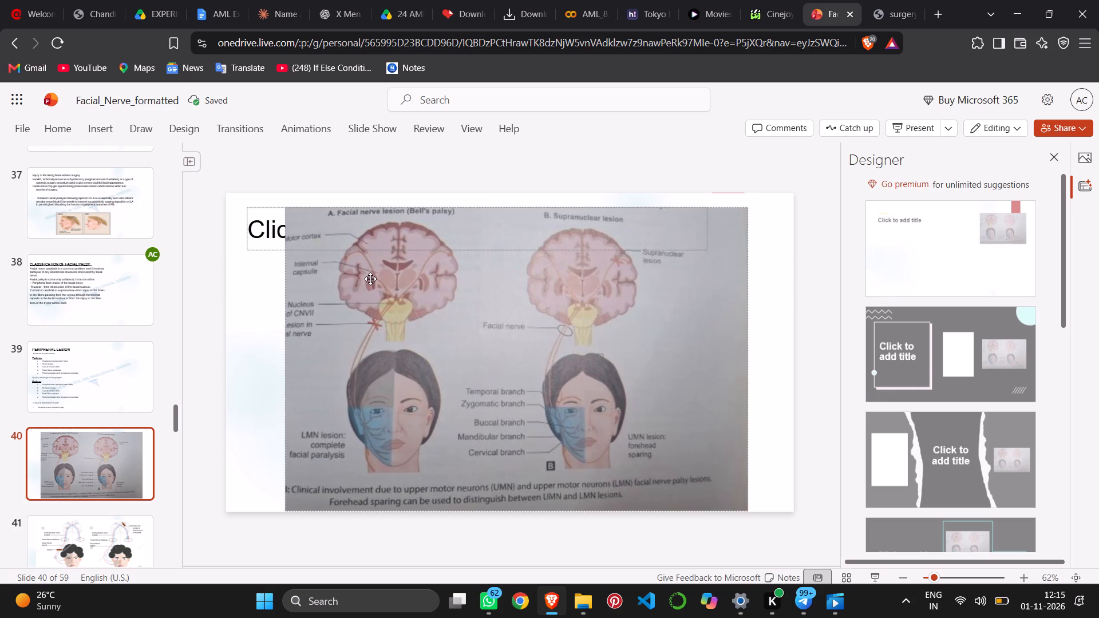
Nudge the lesion comparison picture slightly upward on slide 40.
left_click(371, 279)
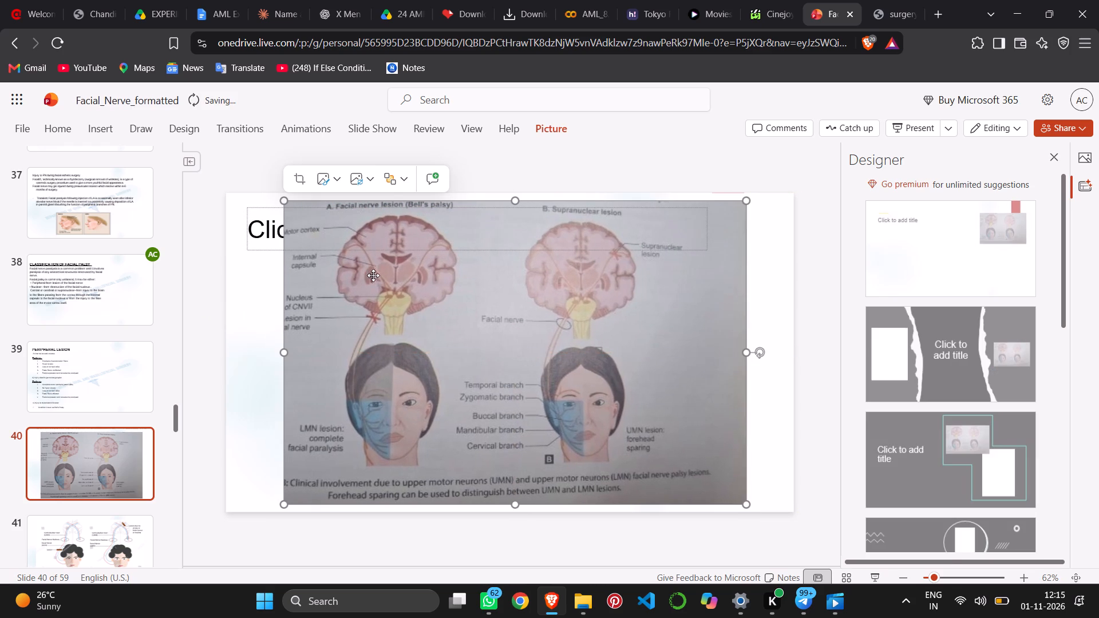
left_click(623, 157)
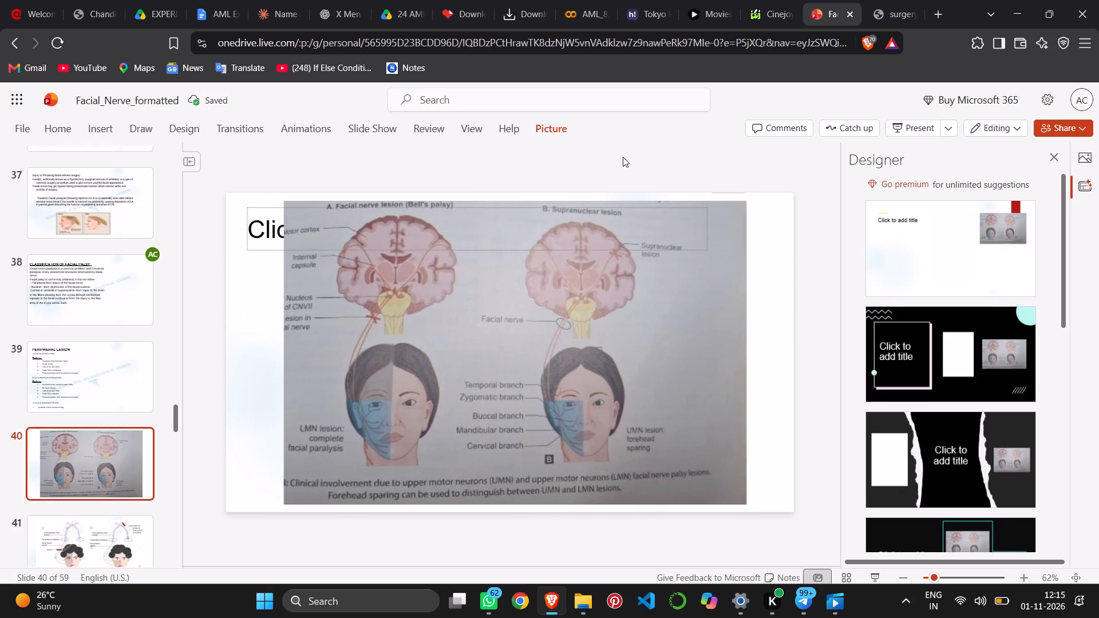
Narrow the empty title placeholder from its left edge so its prompt text is hidden behind the picture.
left_click(129, 405)
left_click(106, 466)
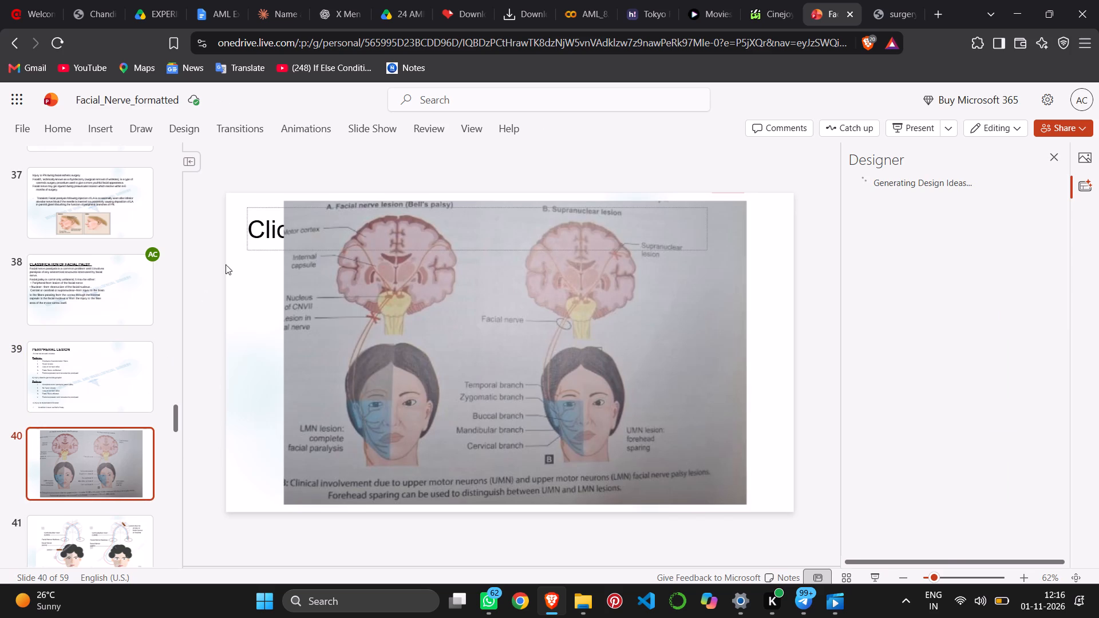
left_click(250, 232)
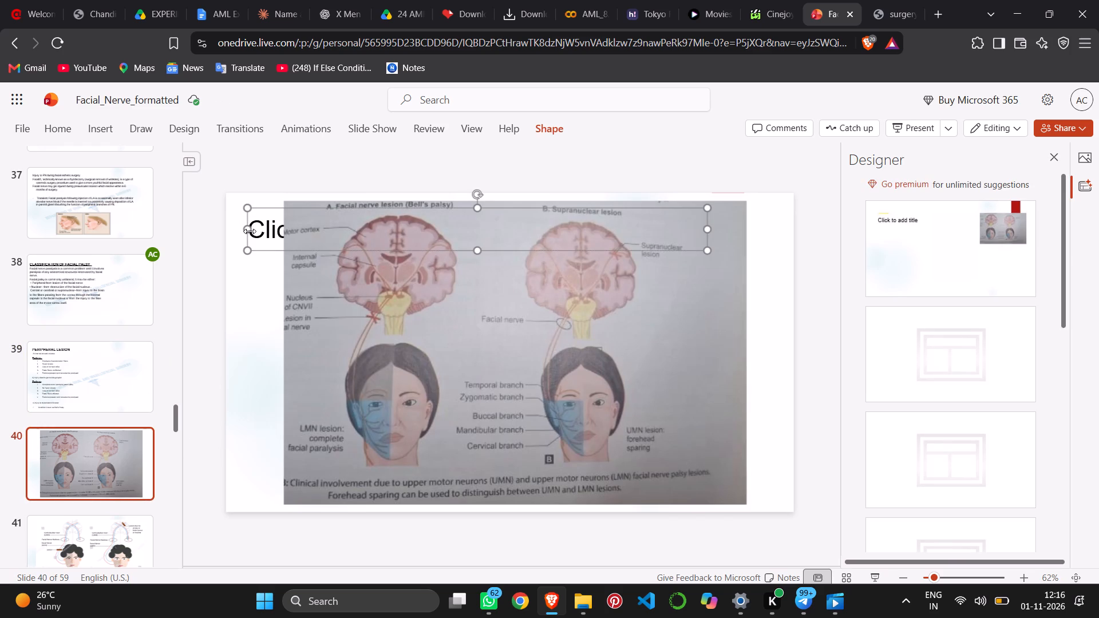
left_click_drag(250, 230, 298, 233)
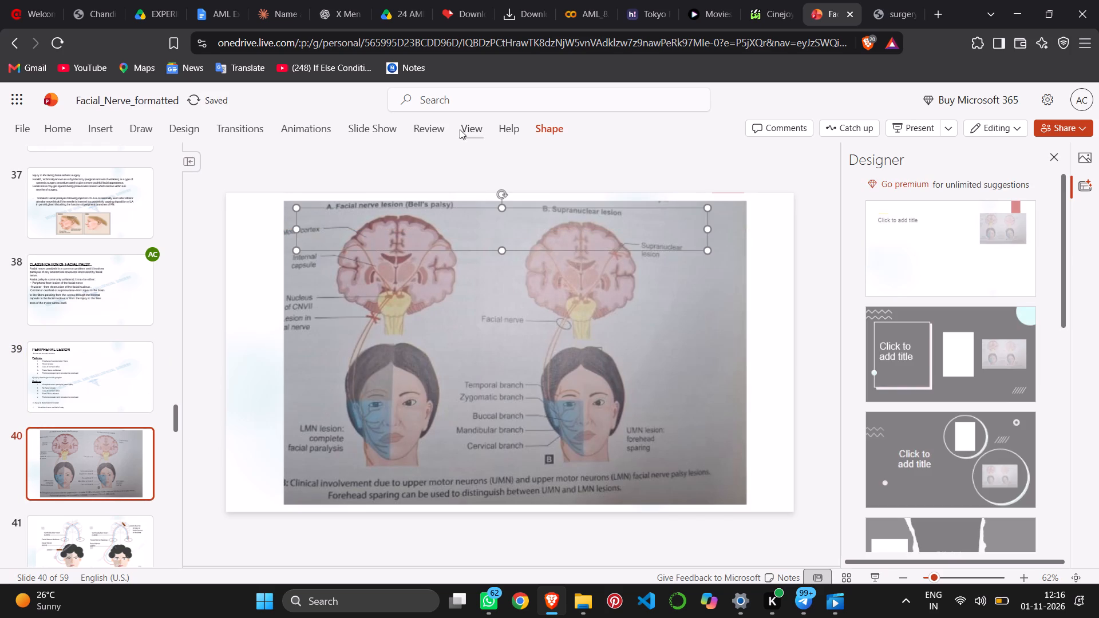
left_click(404, 175)
Go to slide 41 with the Bell's (LMN) Palsy and UMN Palsy comparison illustration.
scroll(81, 467, "down", 1)
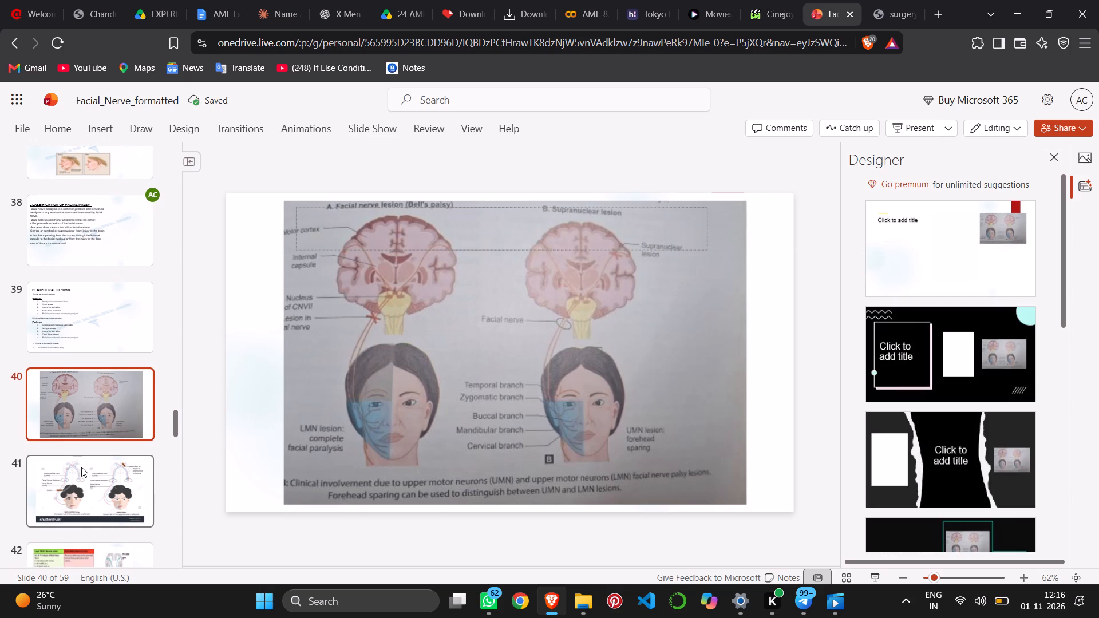
left_click(76, 489)
scroll(76, 489, "down", 1)
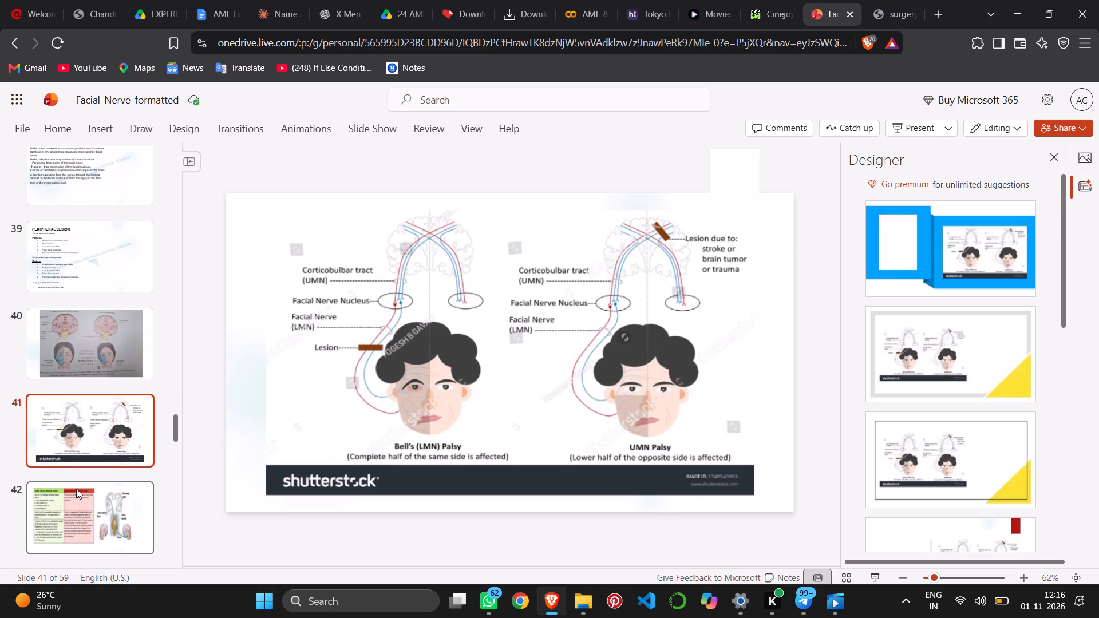
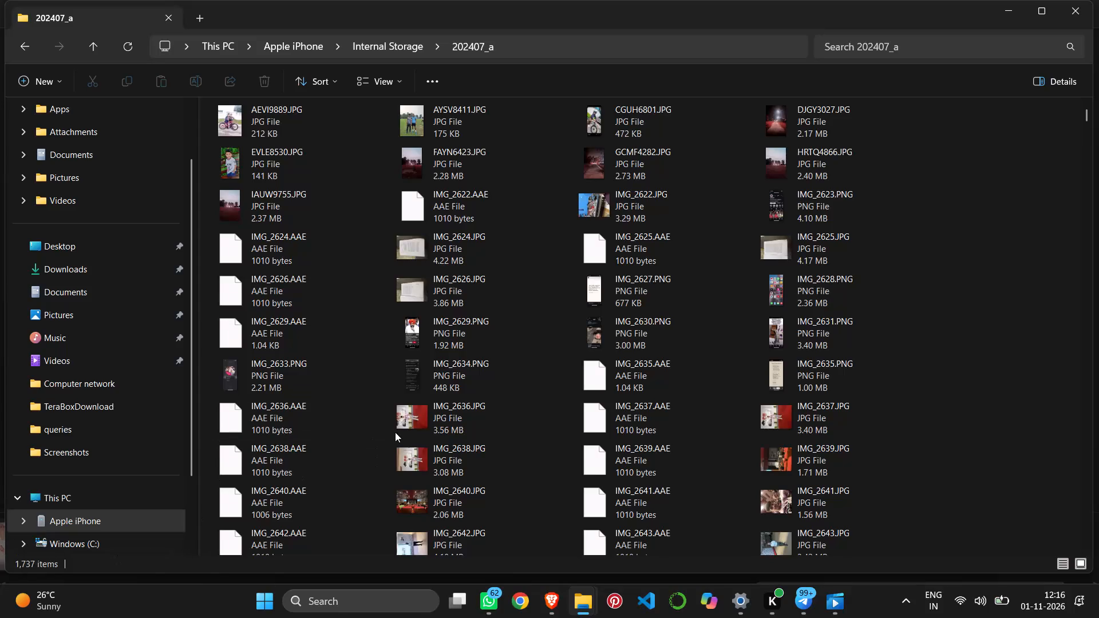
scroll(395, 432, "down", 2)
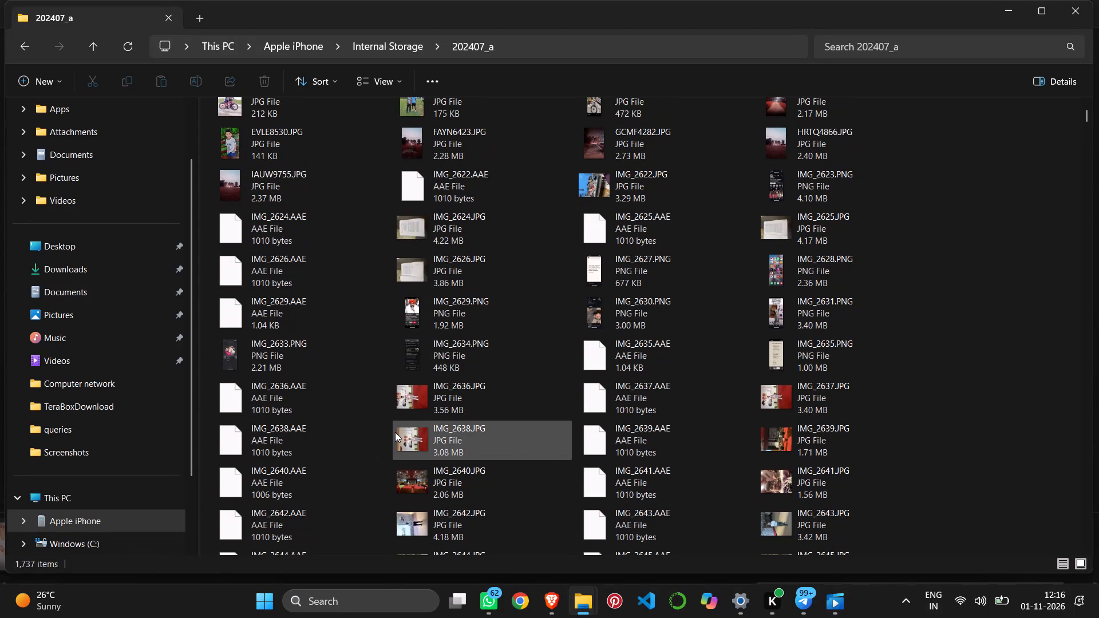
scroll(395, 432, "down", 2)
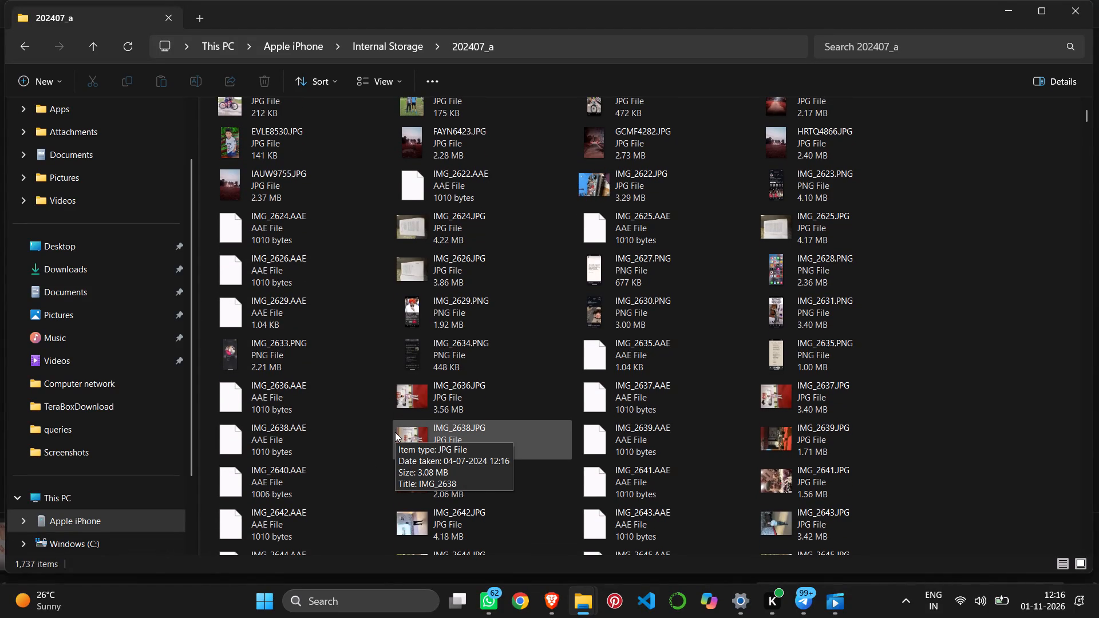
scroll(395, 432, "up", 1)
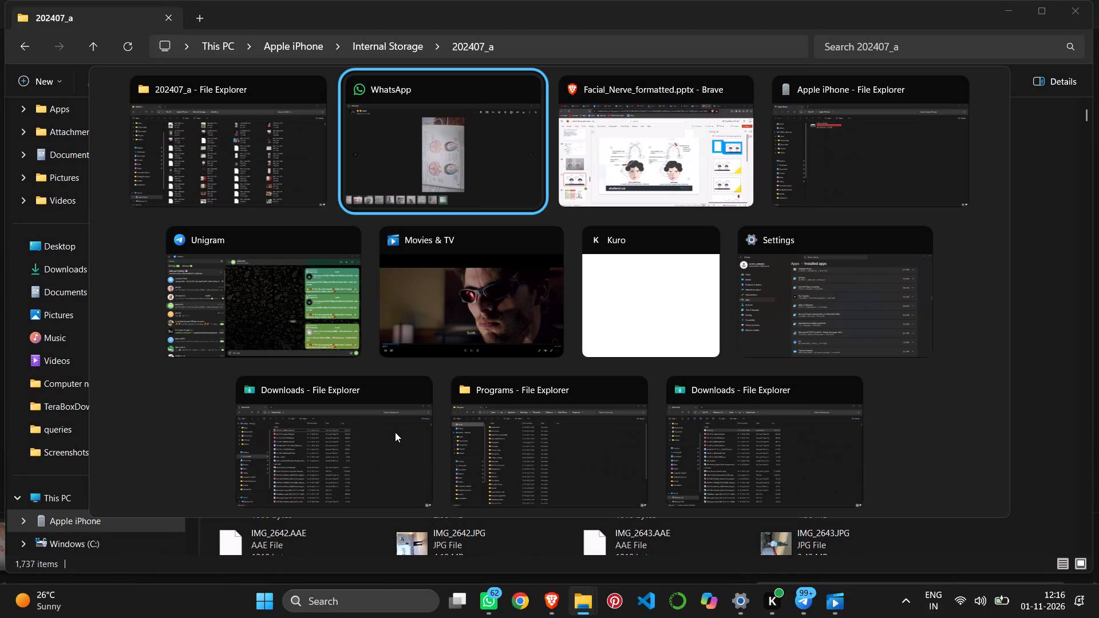
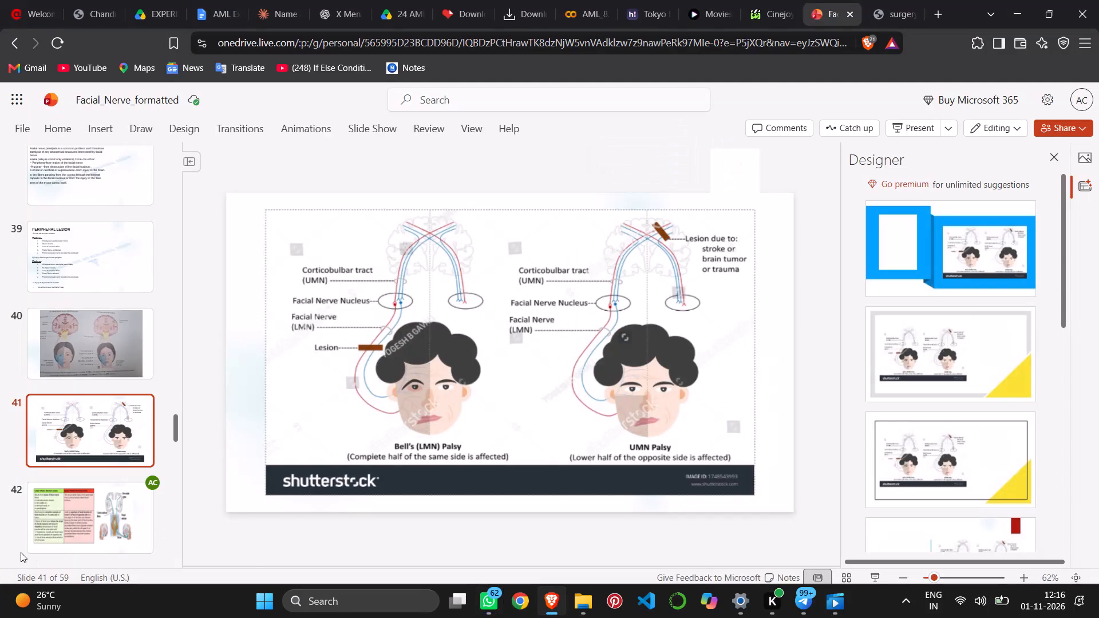
Stretch the lower versus upper motor neuron lesion comparison picture on slide 42 slightly wider by extending its right edge.
left_click(77, 525)
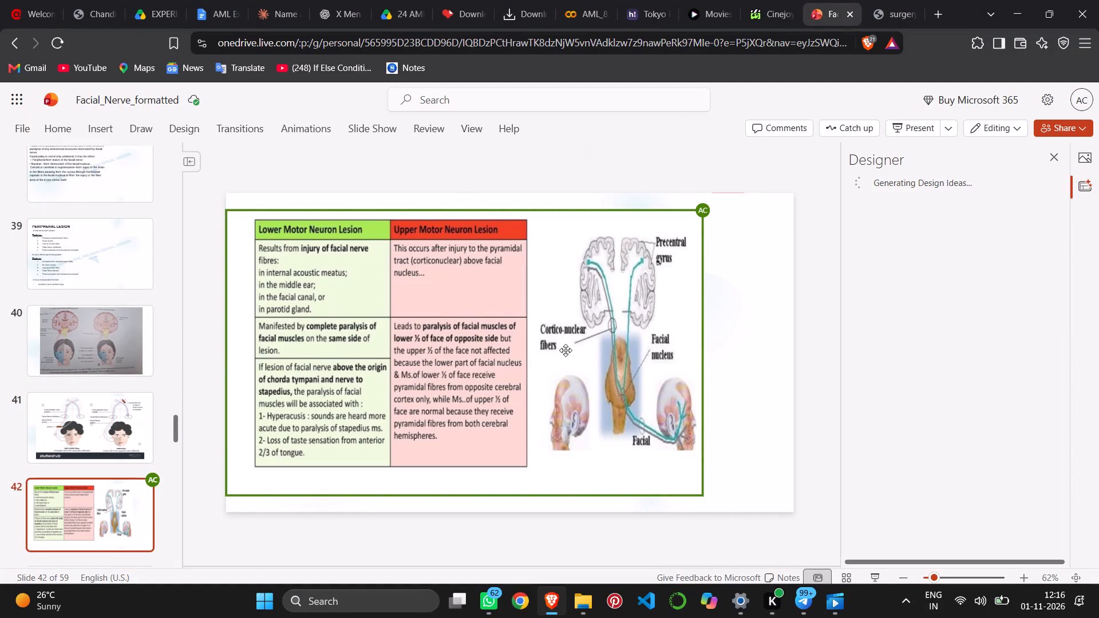
left_click(566, 350)
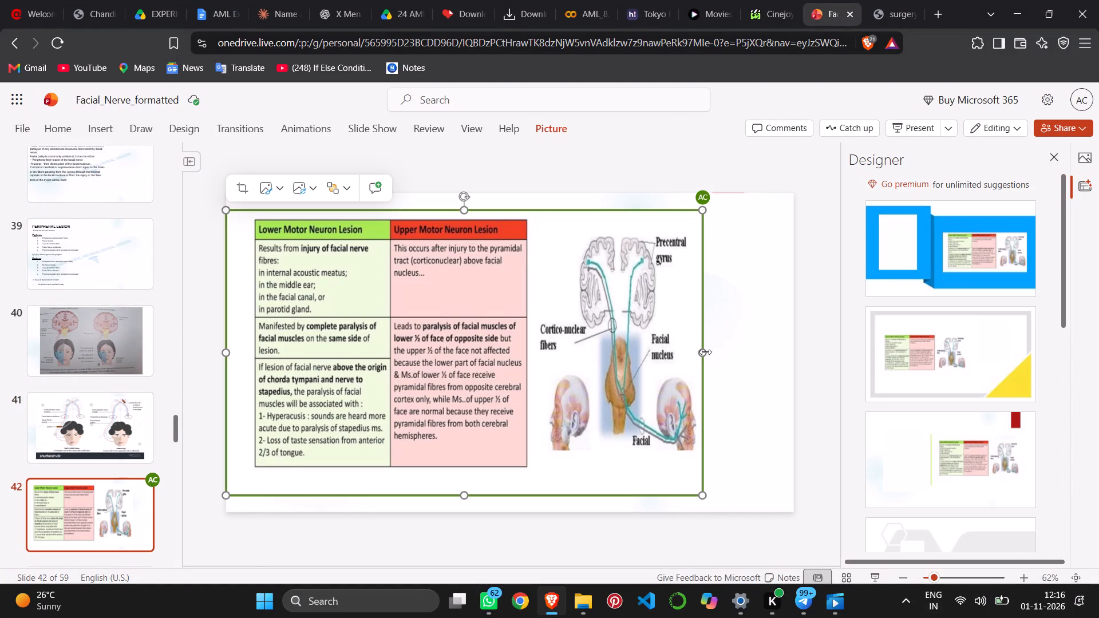
left_click_drag(709, 350, 665, 356)
left_click(665, 356)
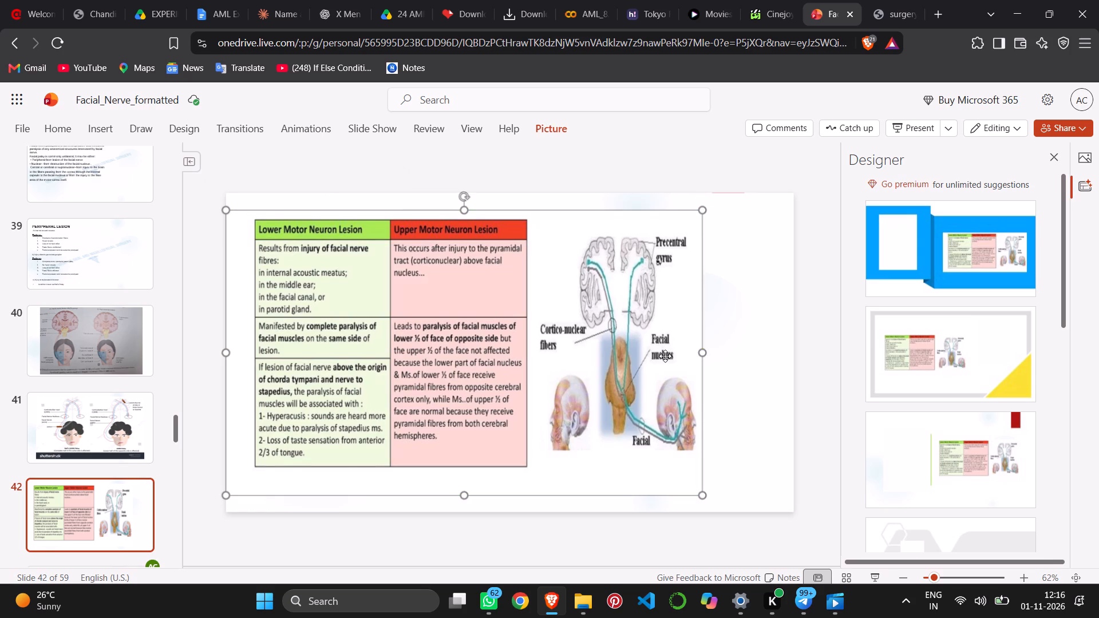
left_click_drag(704, 354, 725, 352)
Widen the Lower versus Upper Motor Neuron Lesion picture on slide 42 by extending its right edge.
left_click_drag(725, 352, 722, 365)
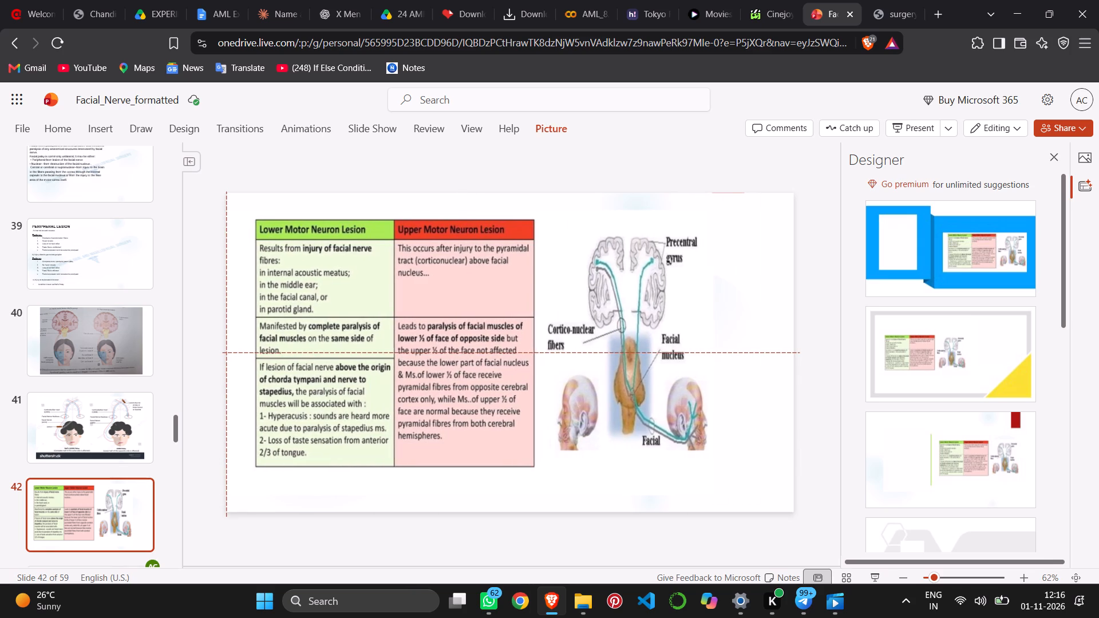
left_click_drag(722, 365, 729, 372)
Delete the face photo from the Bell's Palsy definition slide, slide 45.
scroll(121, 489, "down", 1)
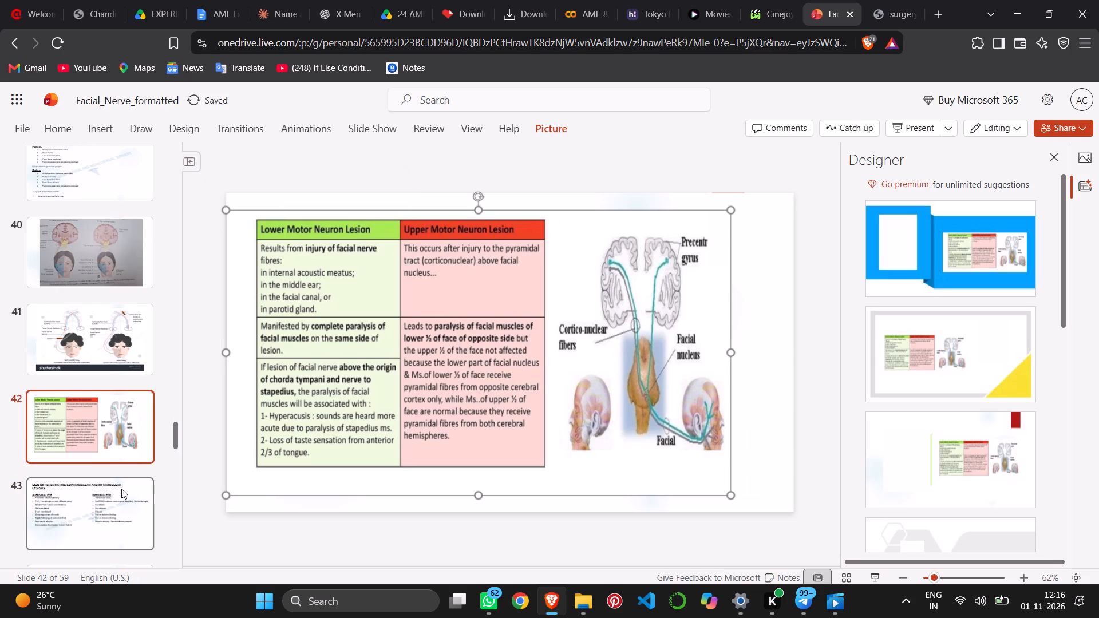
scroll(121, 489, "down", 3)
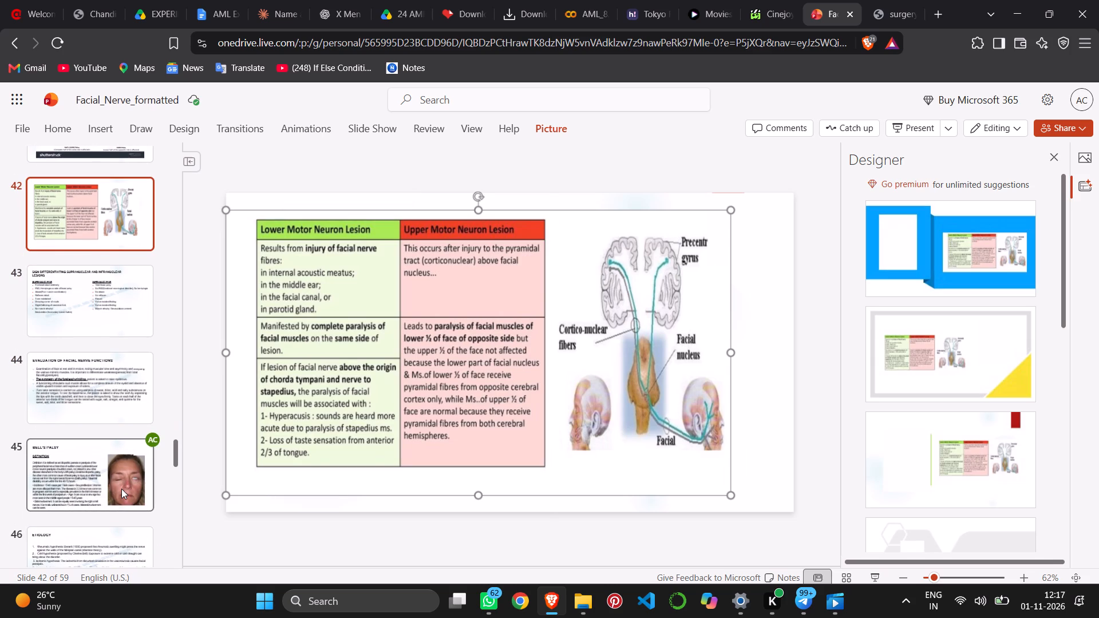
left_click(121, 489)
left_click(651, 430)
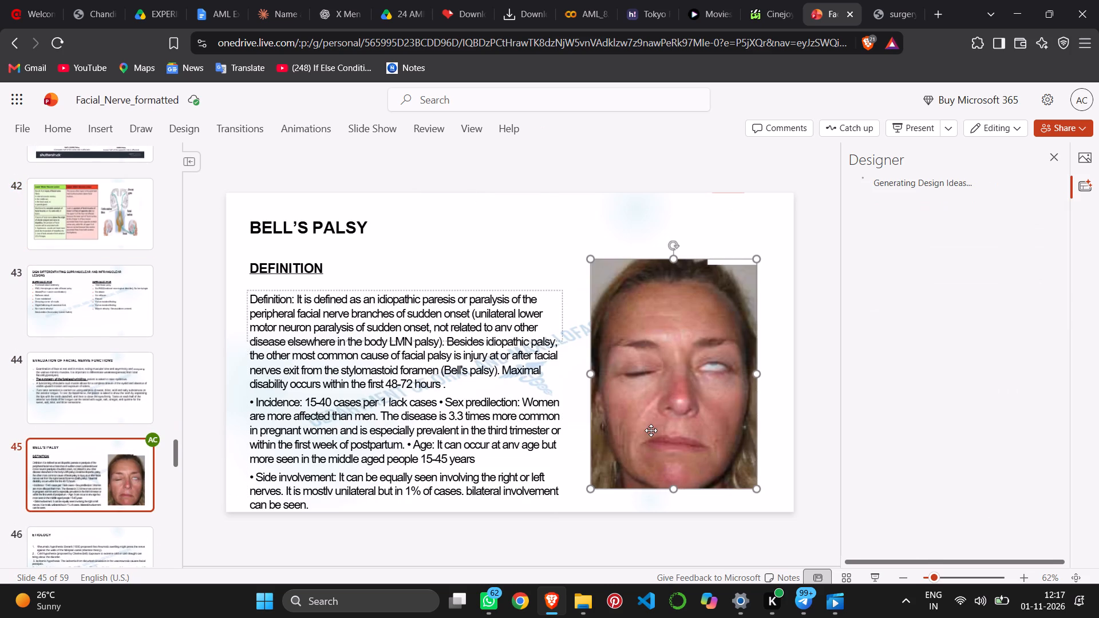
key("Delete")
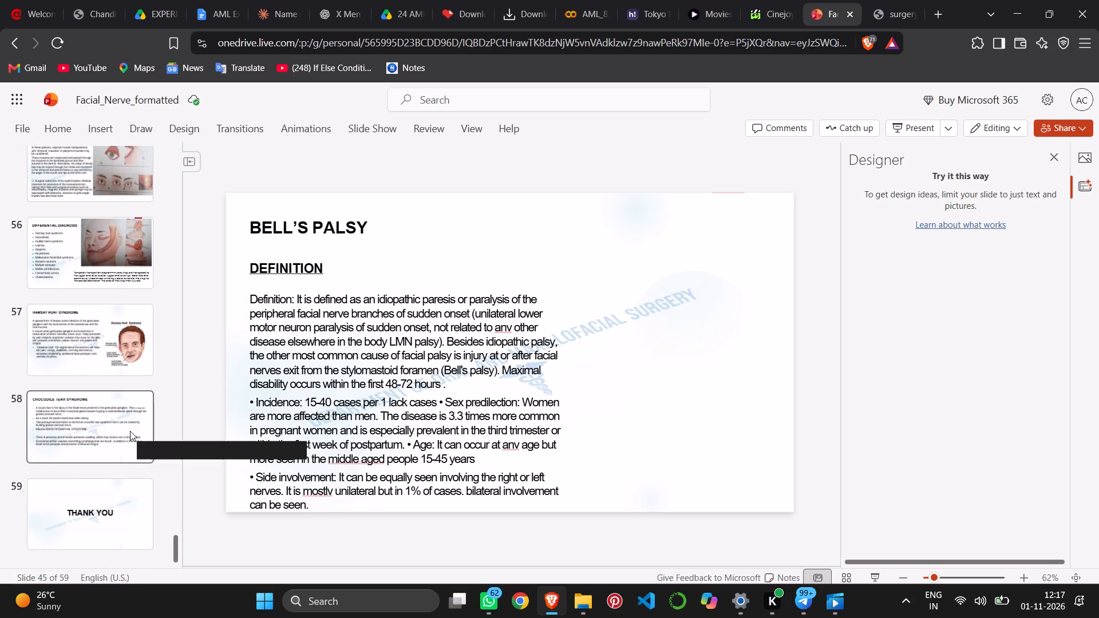
scroll(130, 431, "down", 3)
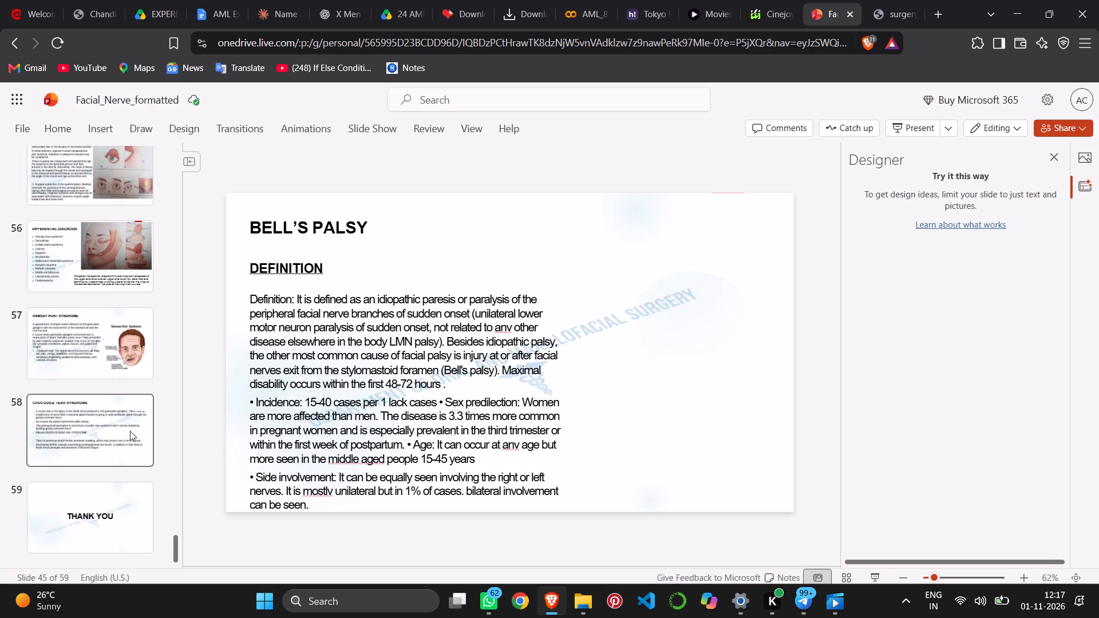
scroll(130, 431, "down", 1)
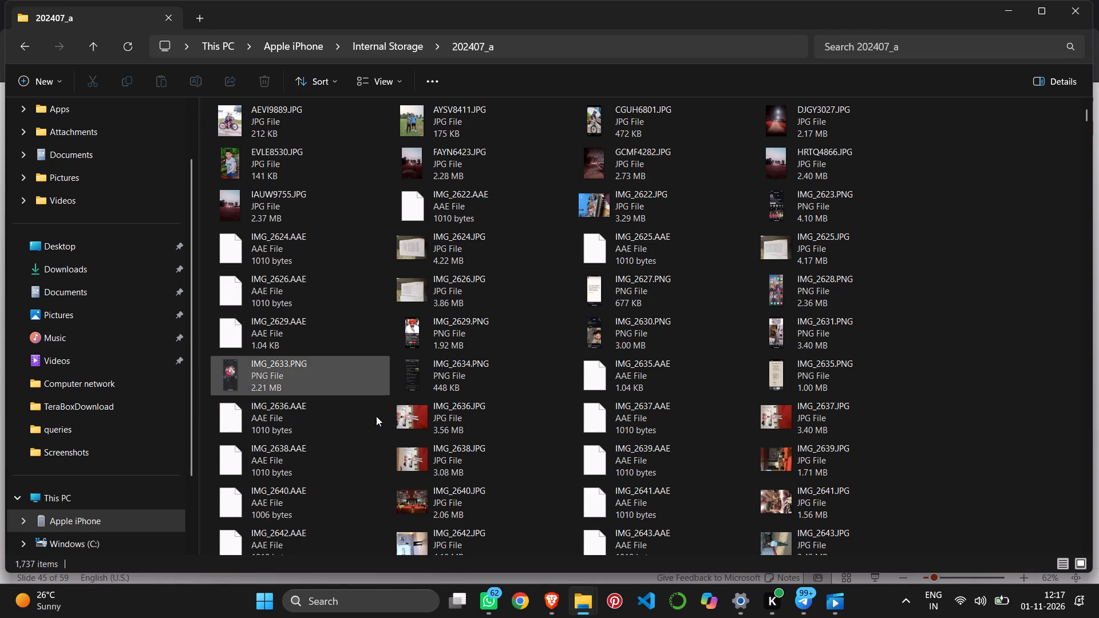
Browse the iPhone photo folder 202407_a in File Explorer and preview IMG_2664.JPG, closing it again.
scroll(376, 416, "down", 5)
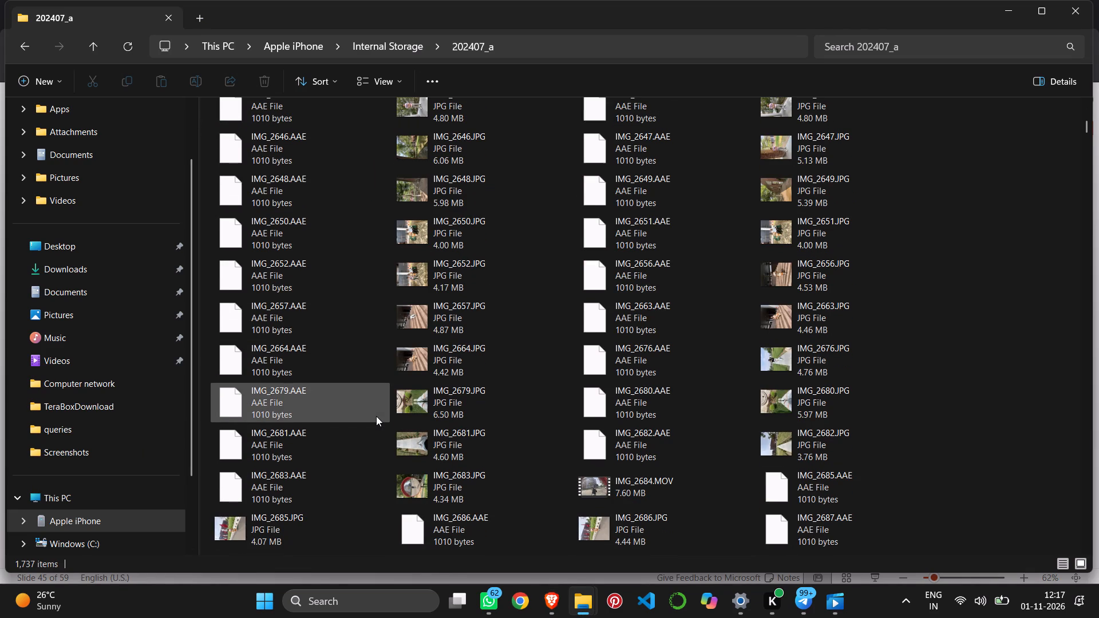
double_click(463, 371)
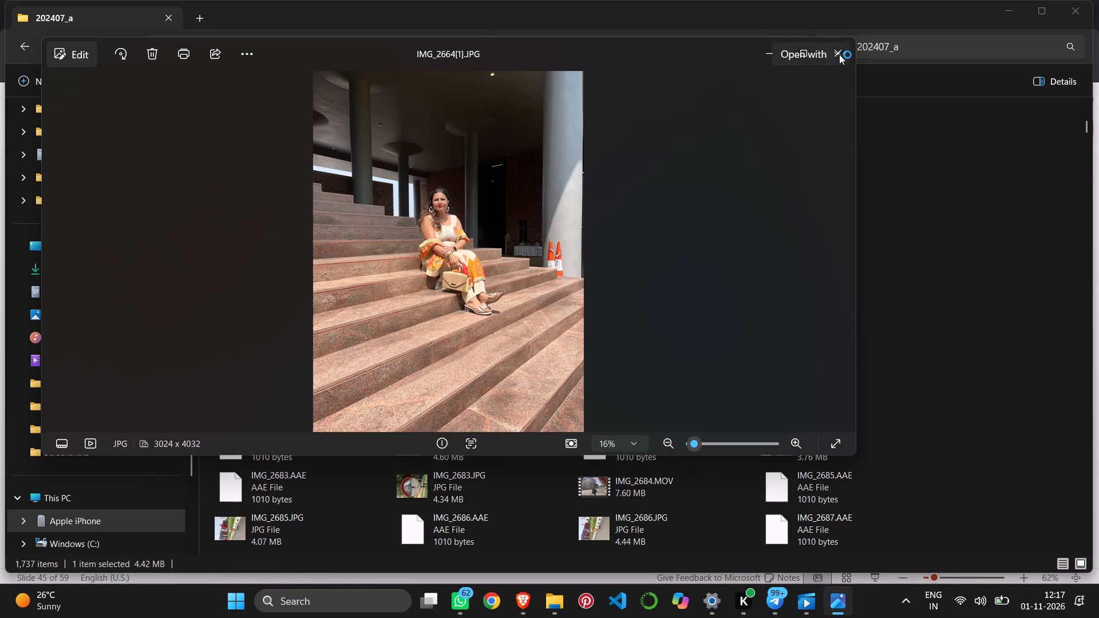
left_click(843, 55)
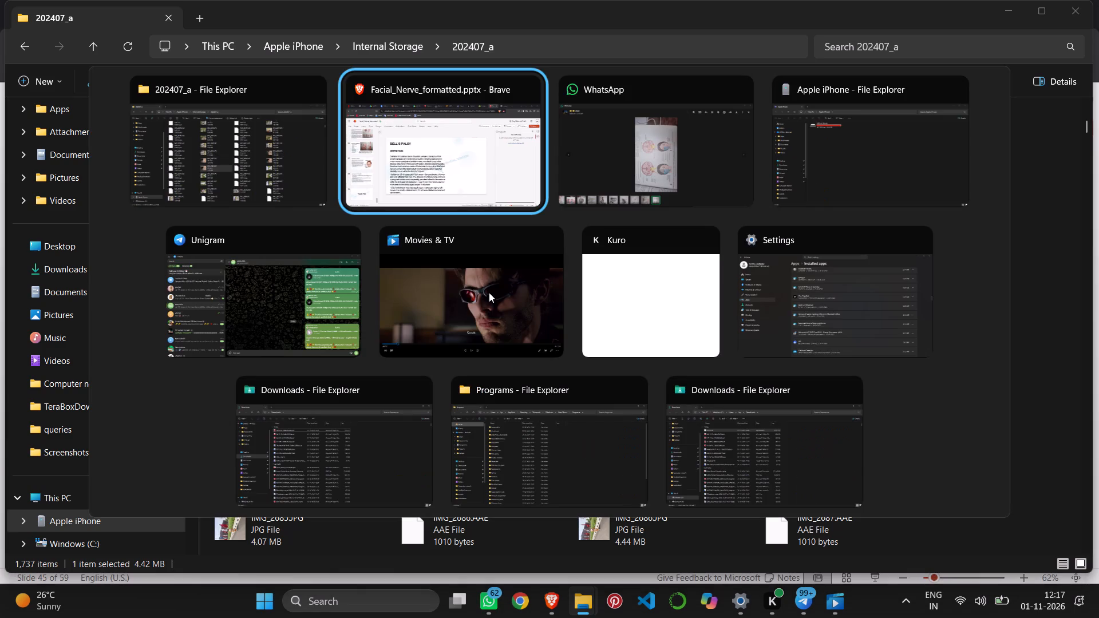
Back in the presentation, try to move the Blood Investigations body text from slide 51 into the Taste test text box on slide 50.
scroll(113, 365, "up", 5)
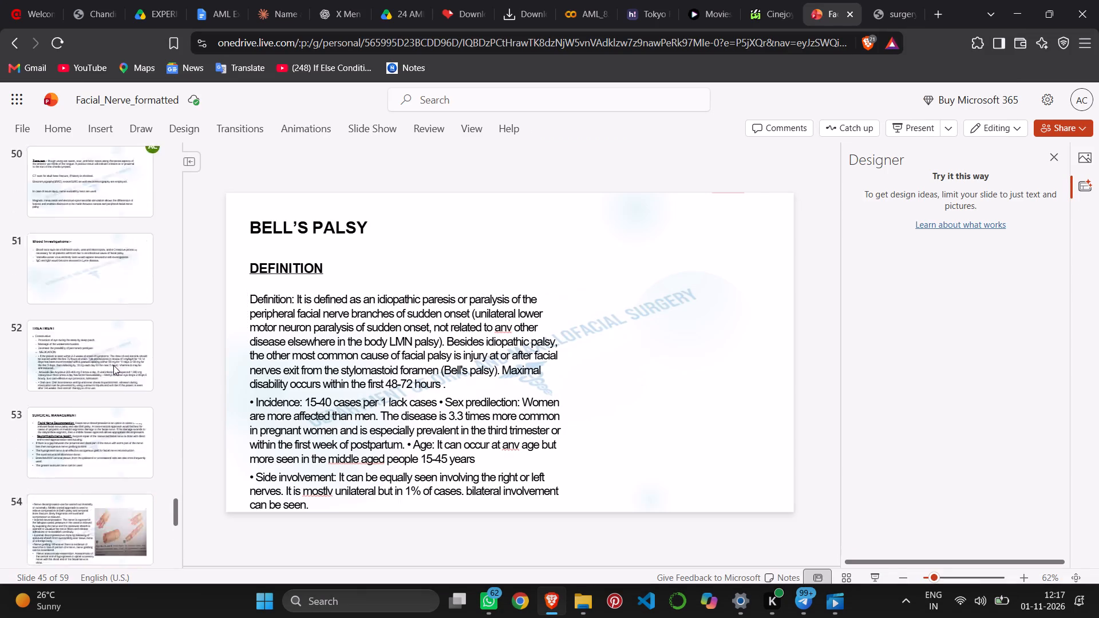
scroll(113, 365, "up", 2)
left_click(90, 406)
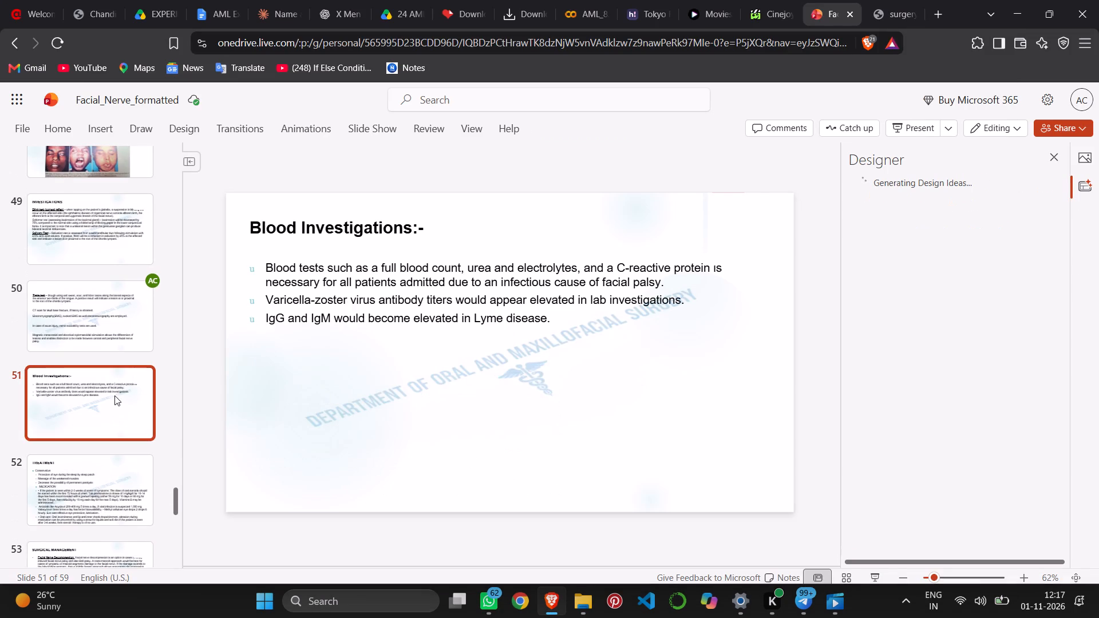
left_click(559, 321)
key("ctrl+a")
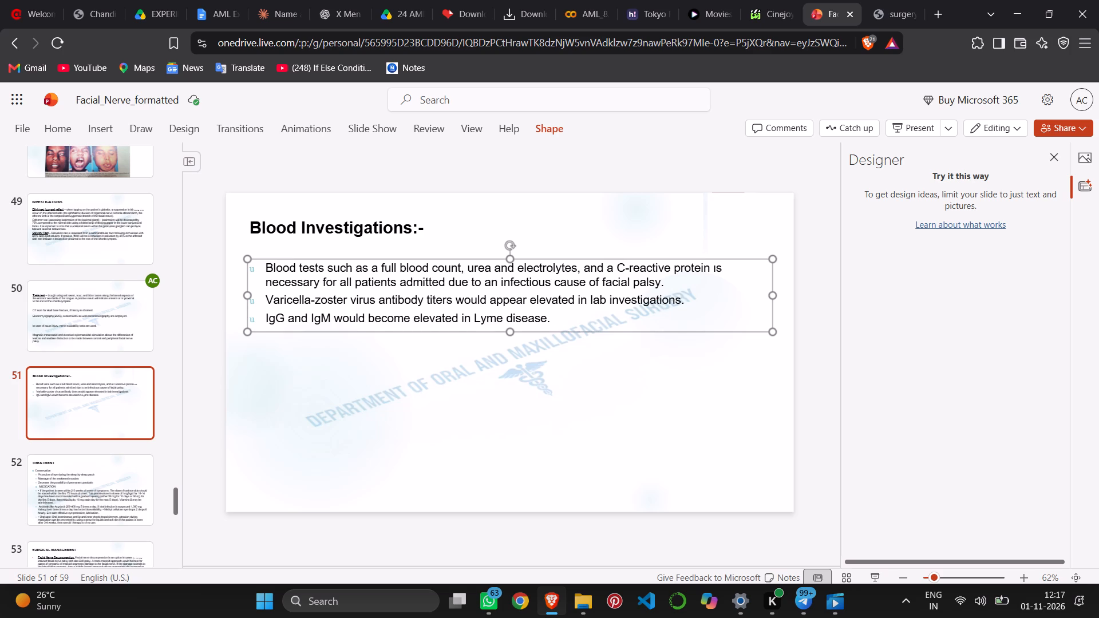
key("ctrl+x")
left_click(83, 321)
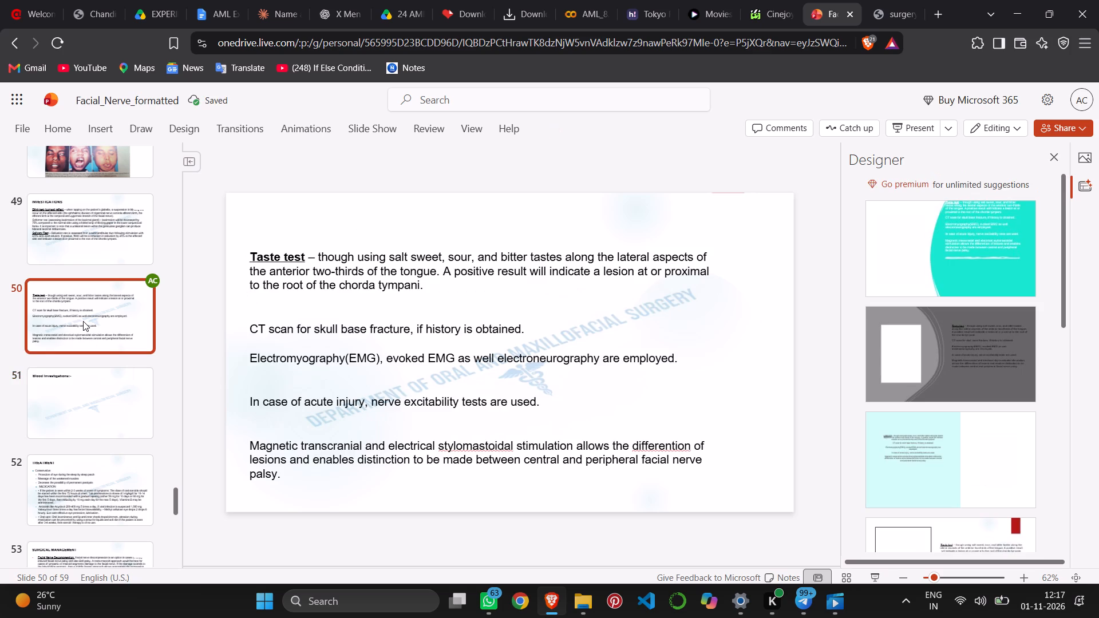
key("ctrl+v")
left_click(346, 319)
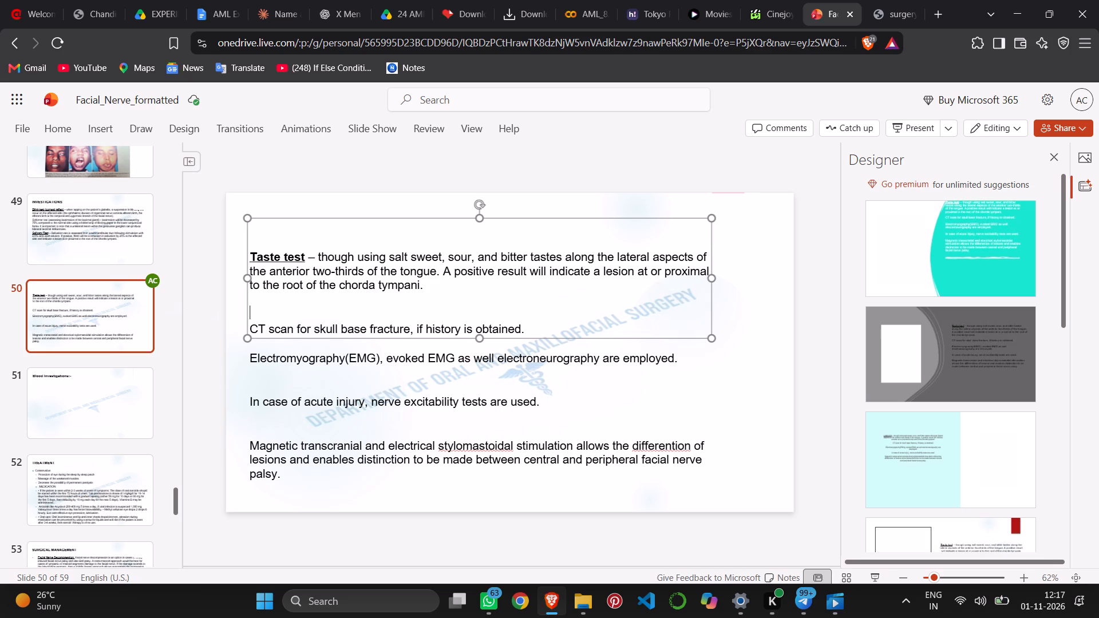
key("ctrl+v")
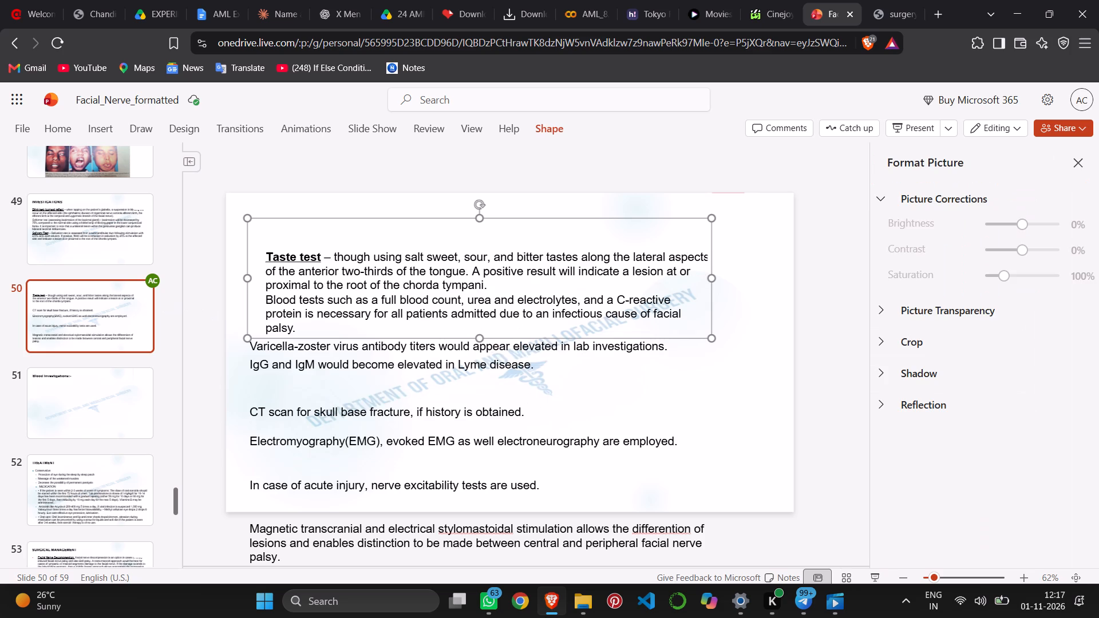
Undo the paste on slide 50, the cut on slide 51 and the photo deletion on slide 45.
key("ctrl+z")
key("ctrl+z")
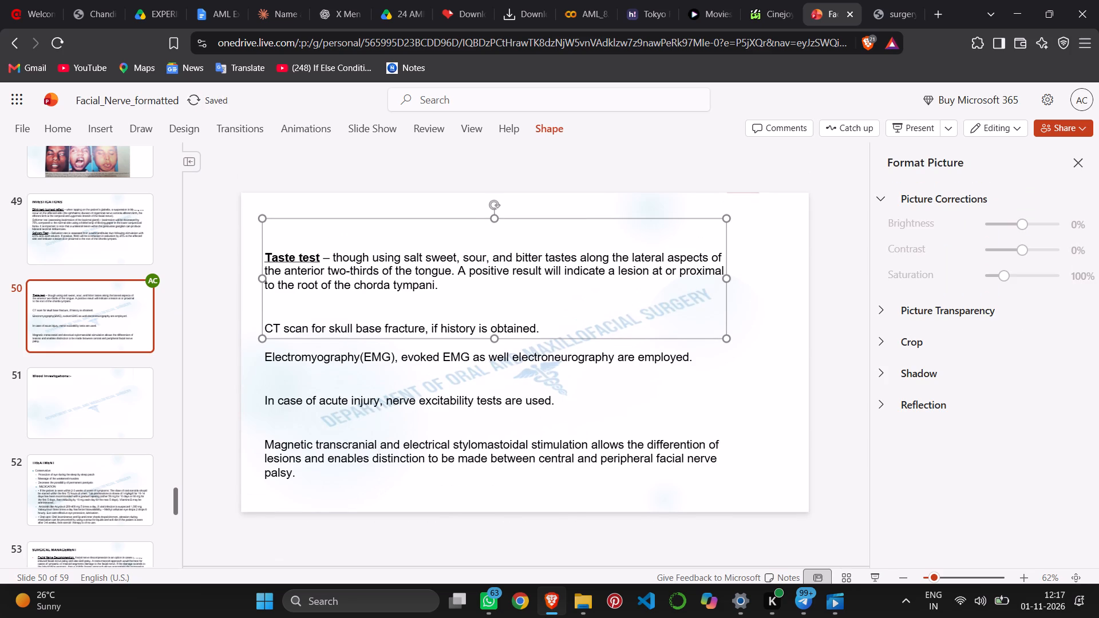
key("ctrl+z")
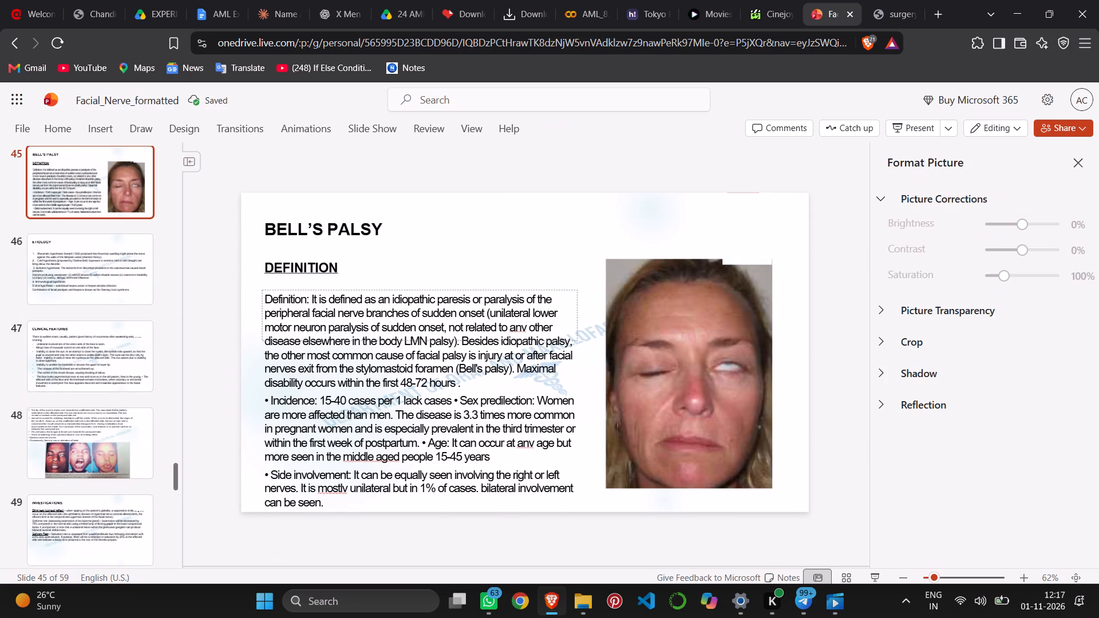
Delete the face photo from the Bell's Palsy definition slide again.
left_click(687, 318)
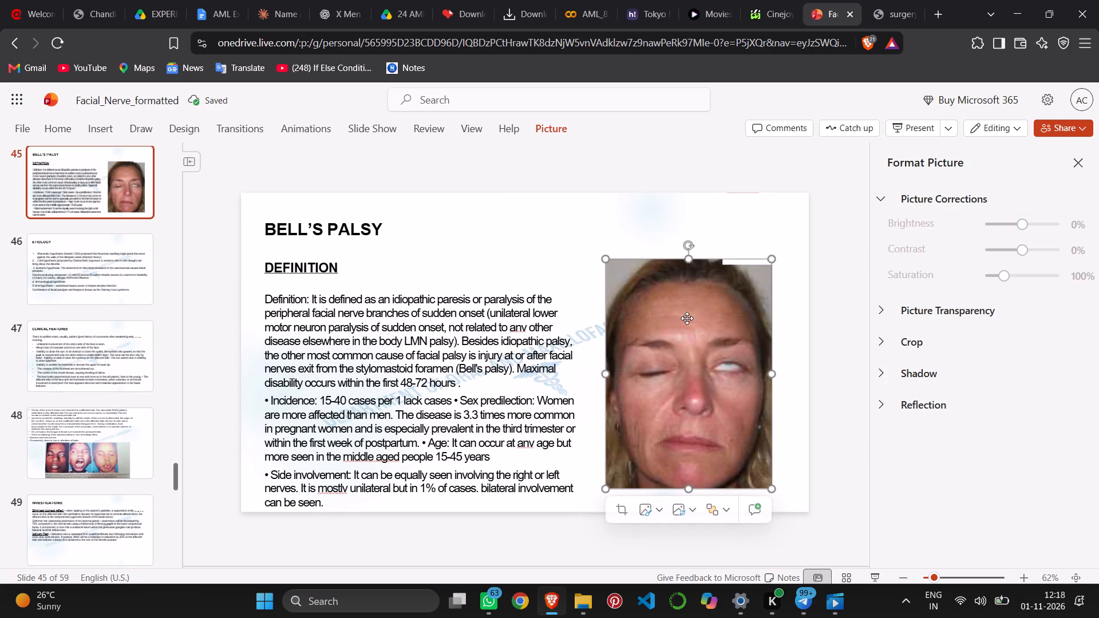
key("Delete")
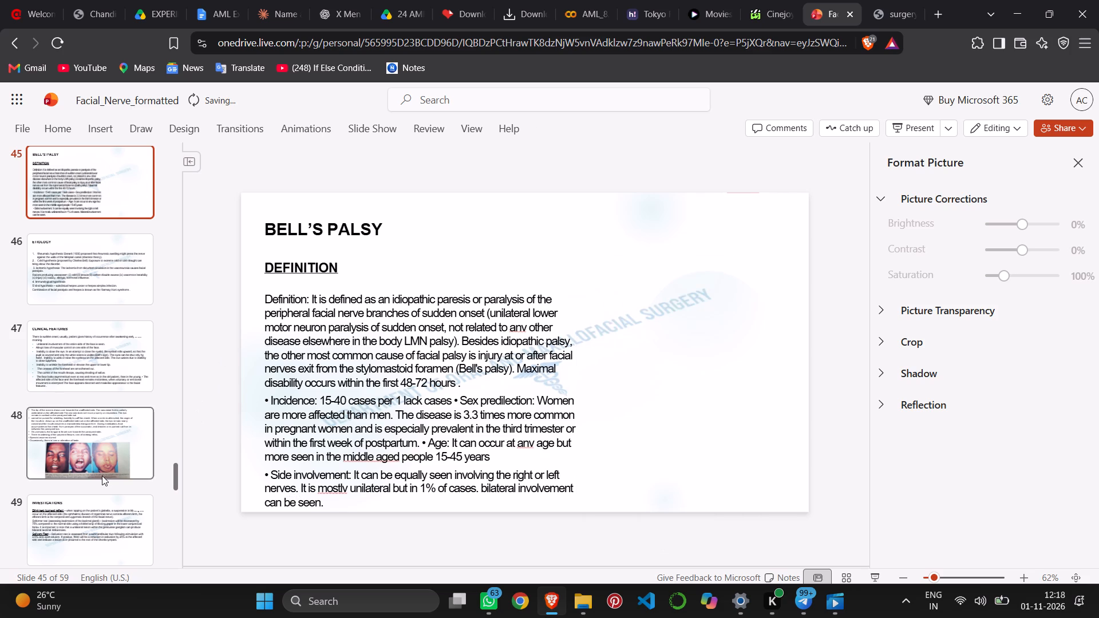
Move the Taste test text box on slide 50 upward so its text starts near the slide's top edge.
scroll(102, 476, "down", 3)
left_click(94, 413)
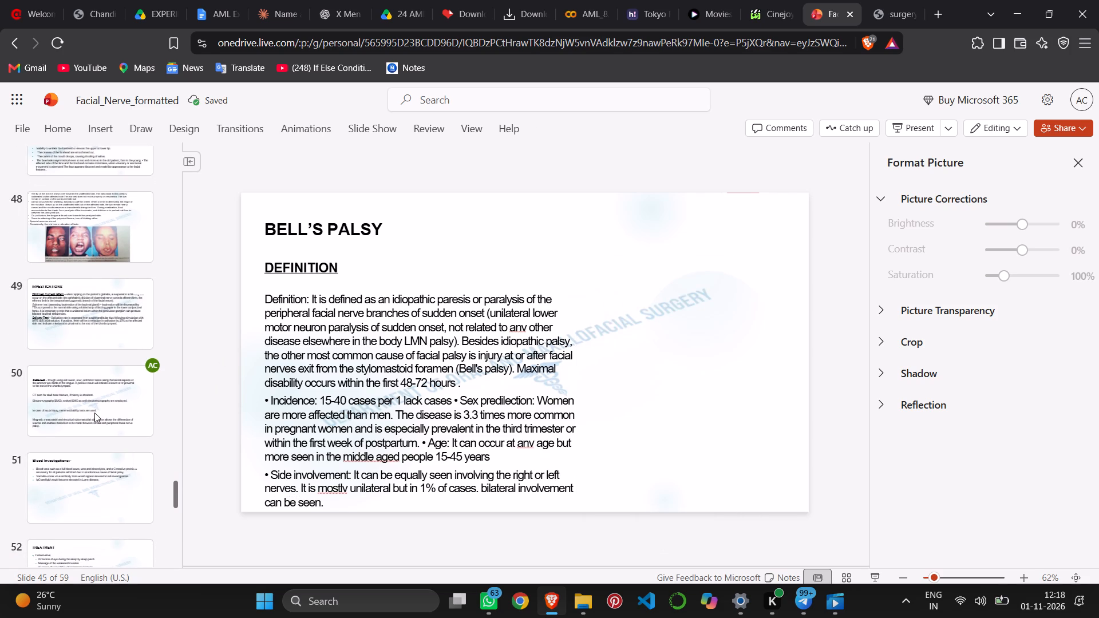
left_click(283, 251)
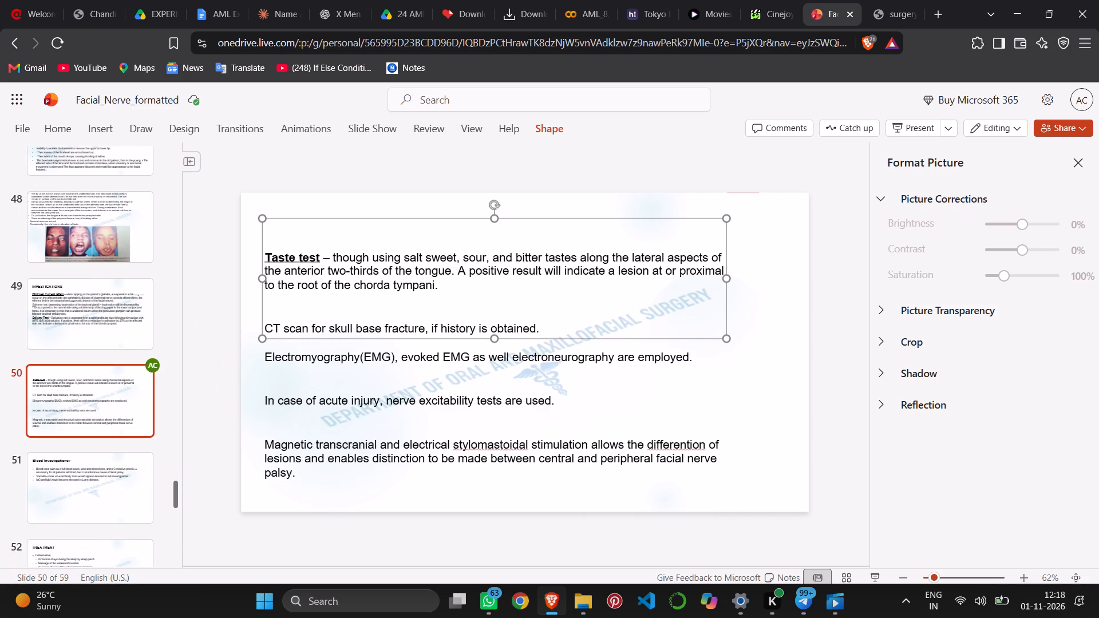
left_click_drag(400, 216, 400, 173)
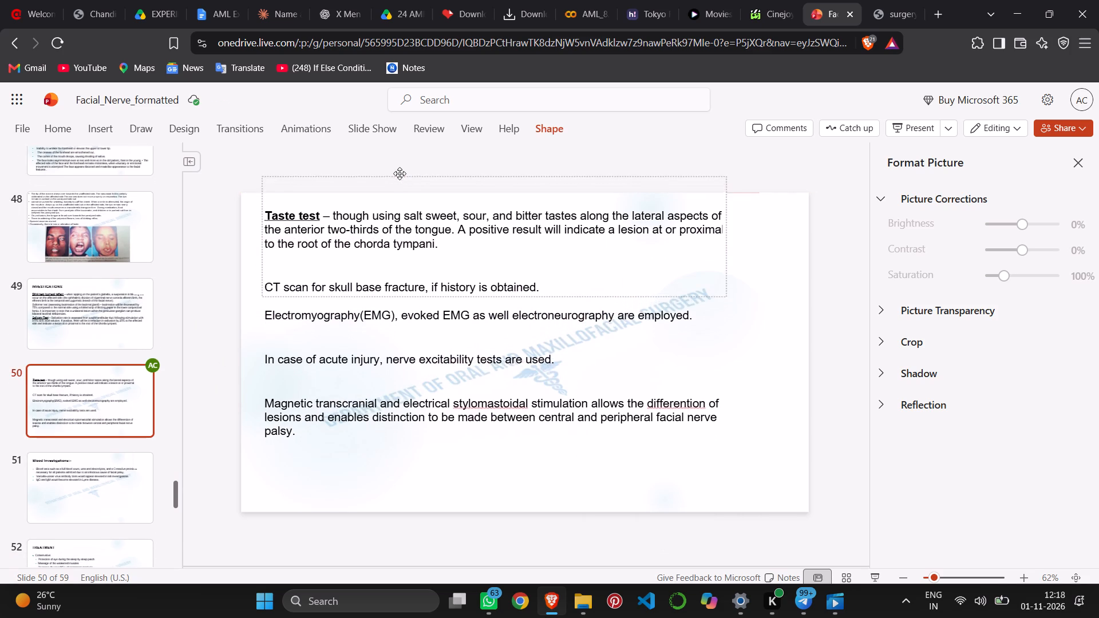
left_click_drag(400, 173, 400, 164)
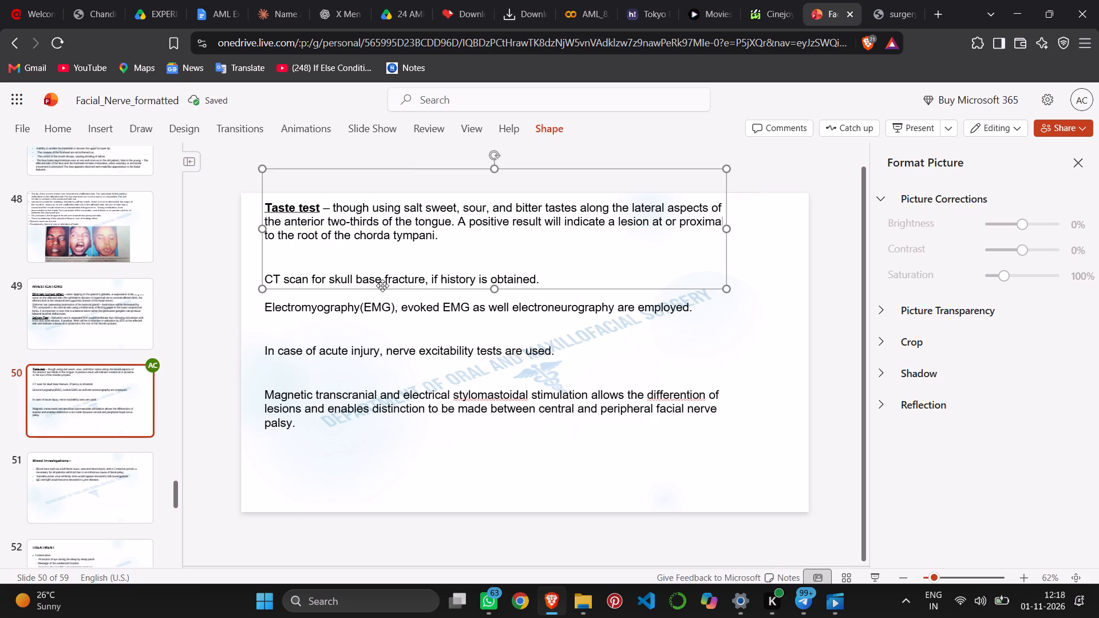
left_click(382, 286)
left_click(305, 280)
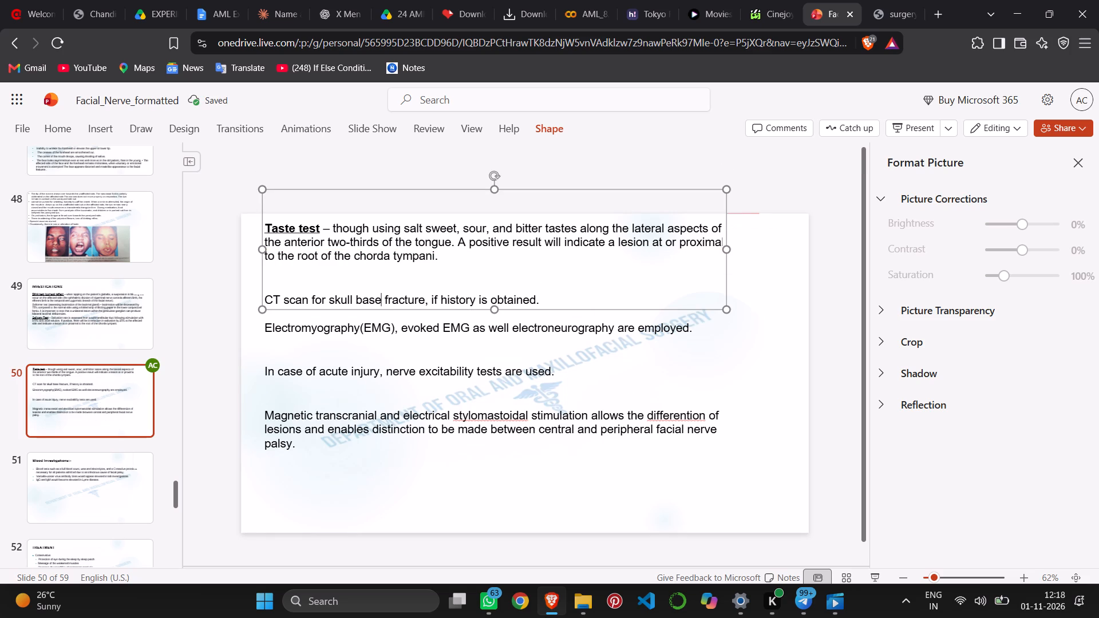
key("BackSpace")
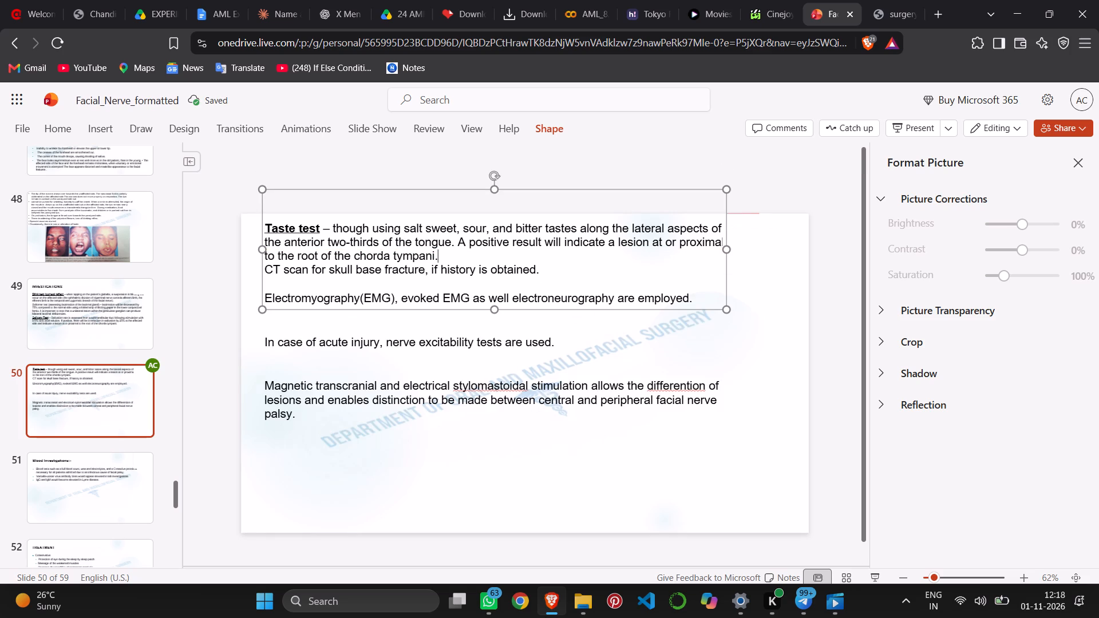
left_click(302, 294)
left_click(303, 284)
left_click(294, 323)
key("equal")
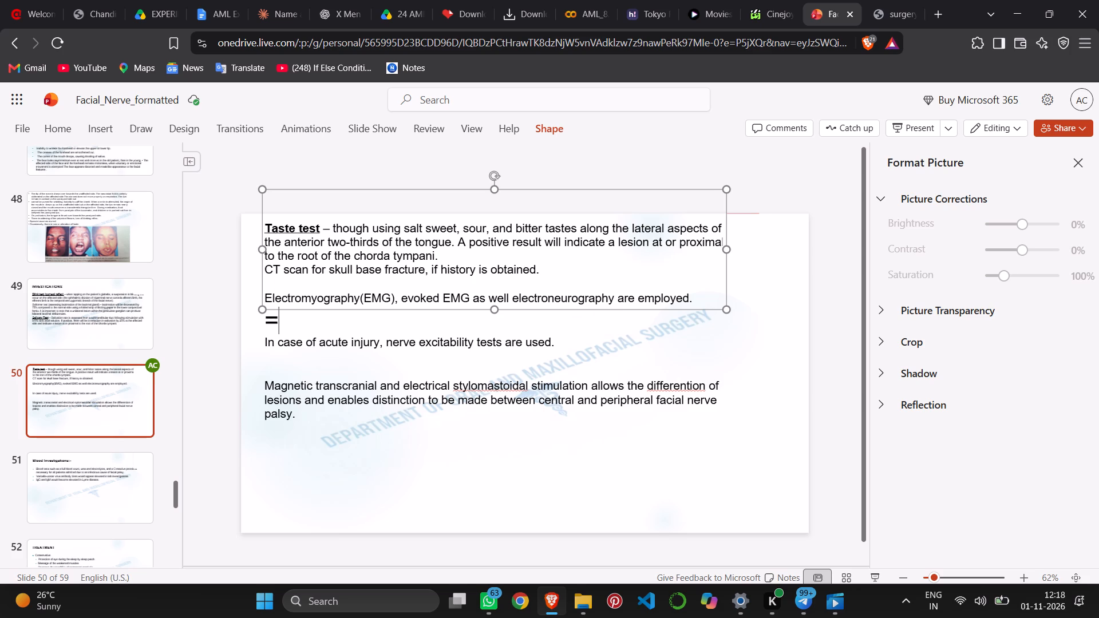
key("BackSpace")
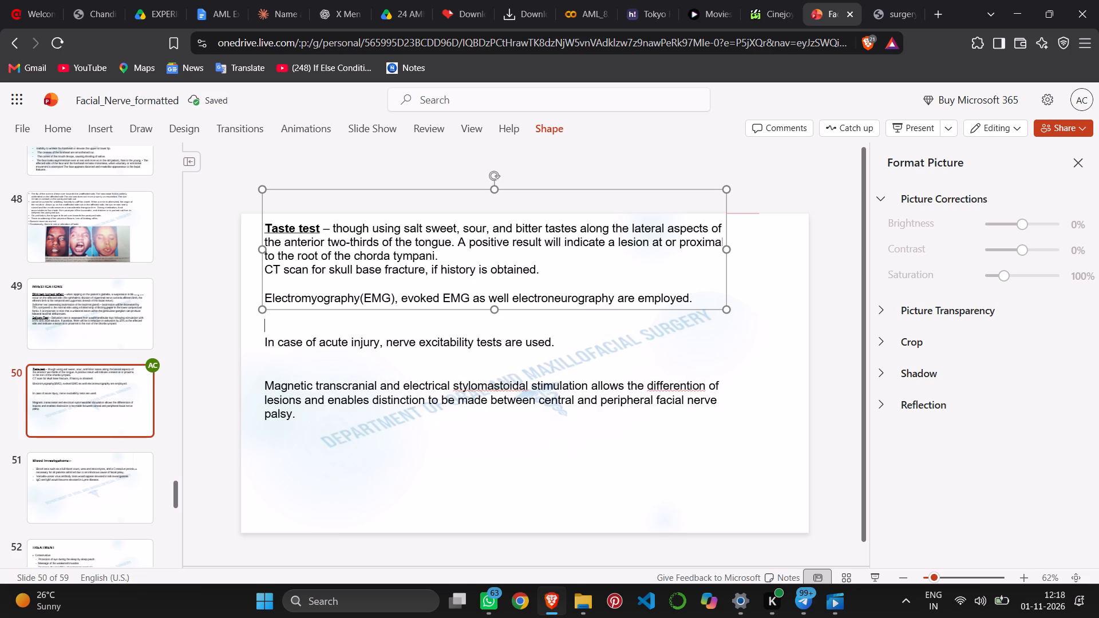
left_click(291, 375)
key("BackSpace")
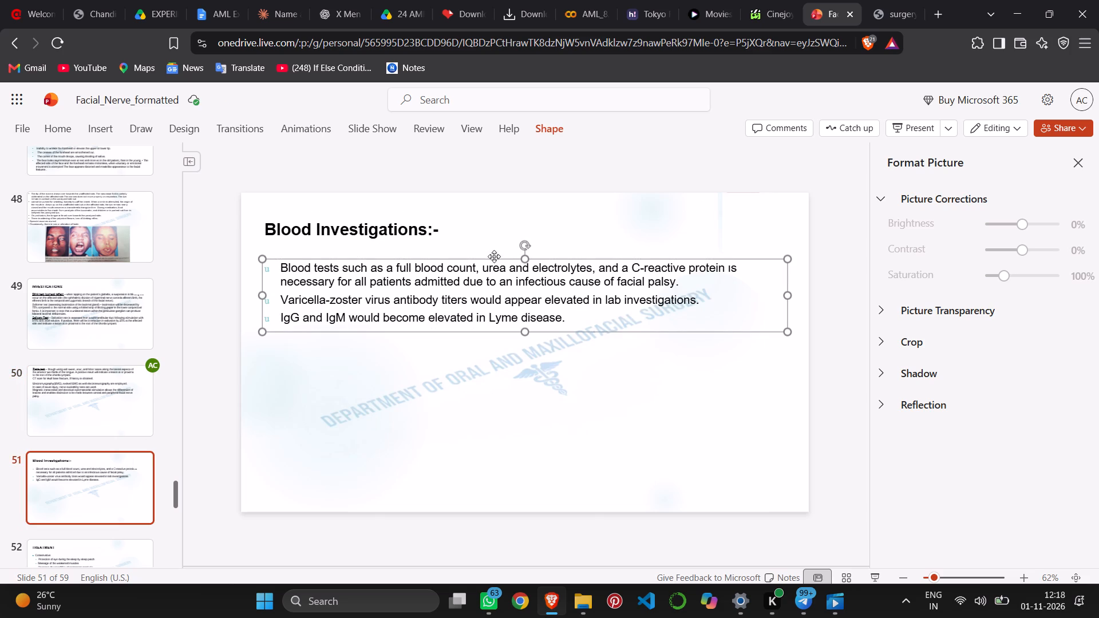
left_click_drag(491, 260, 544, 269)
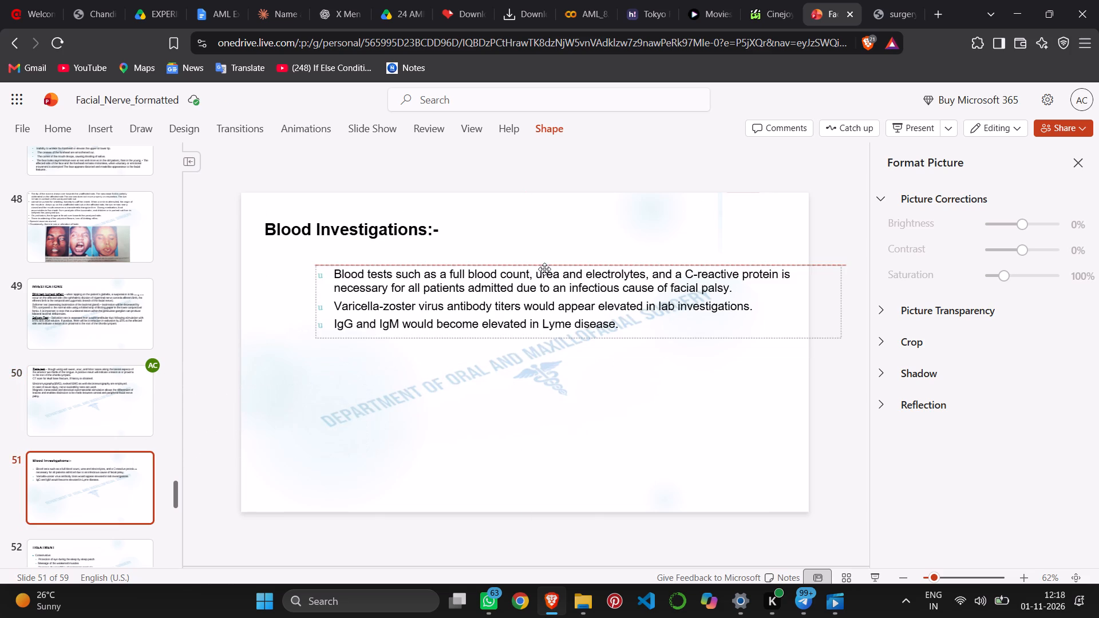
left_click_drag(544, 269, 484, 280)
left_click(484, 305)
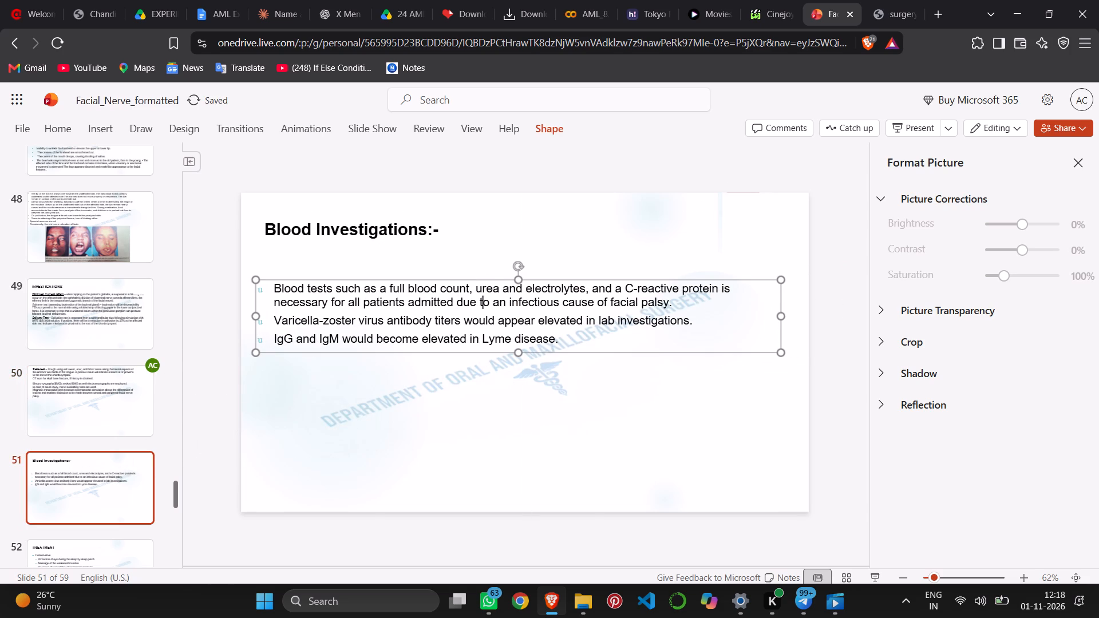
key("ctrl+a")
key("ctrl+c")
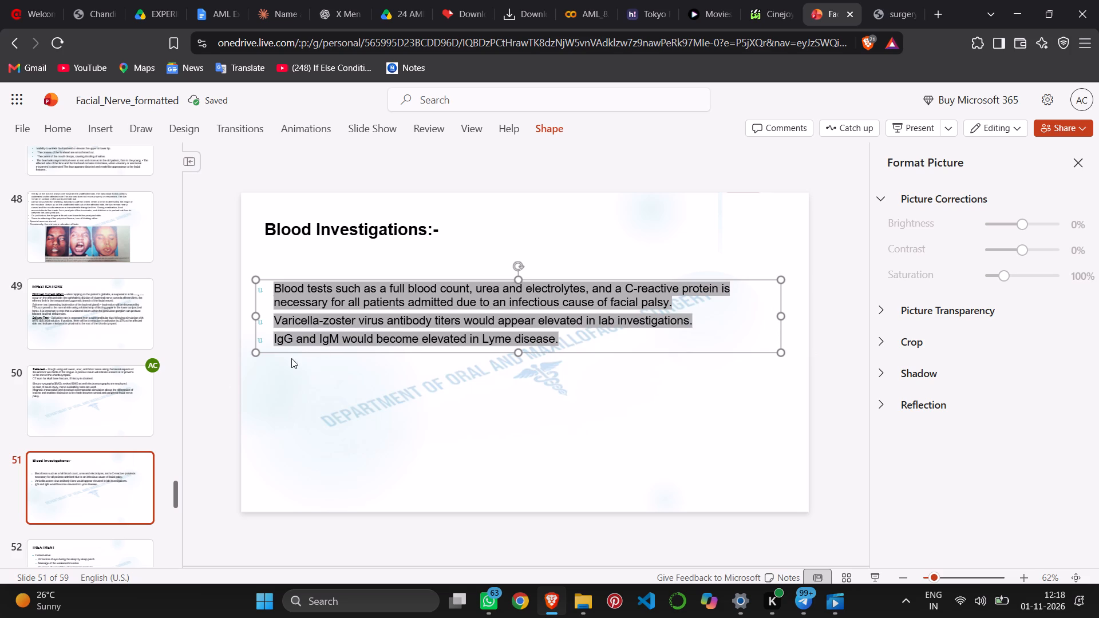
left_click(105, 400)
key("ctrl+v")
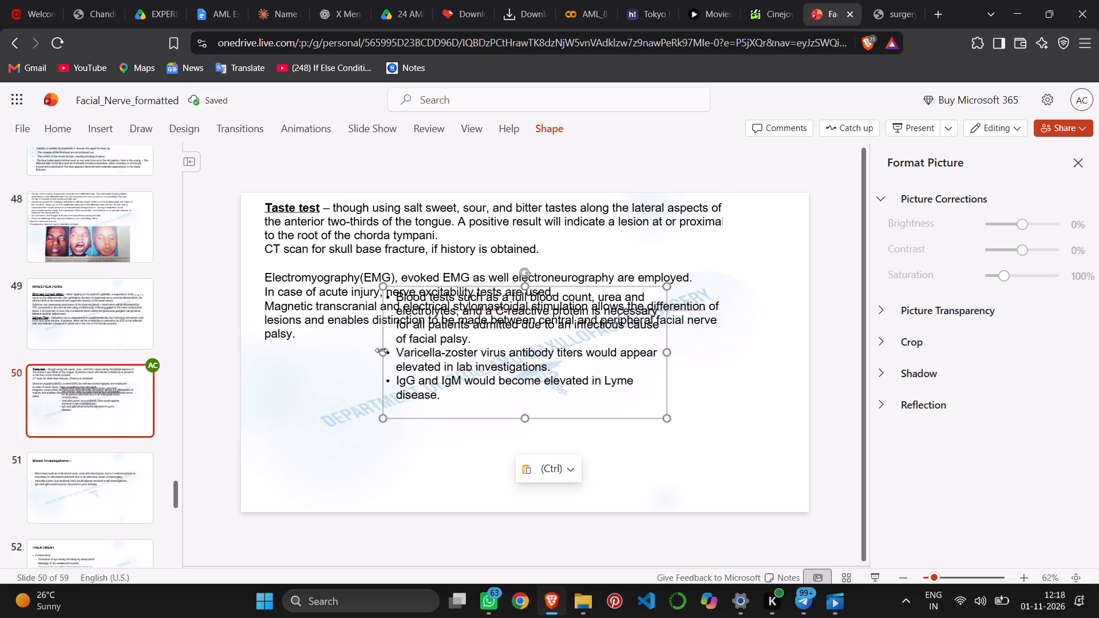
Widen the pasted blood test text box on slide 50 in both directions and move it below the magnetic transcranial stimulation paragraph.
left_click_drag(381, 350, 267, 355)
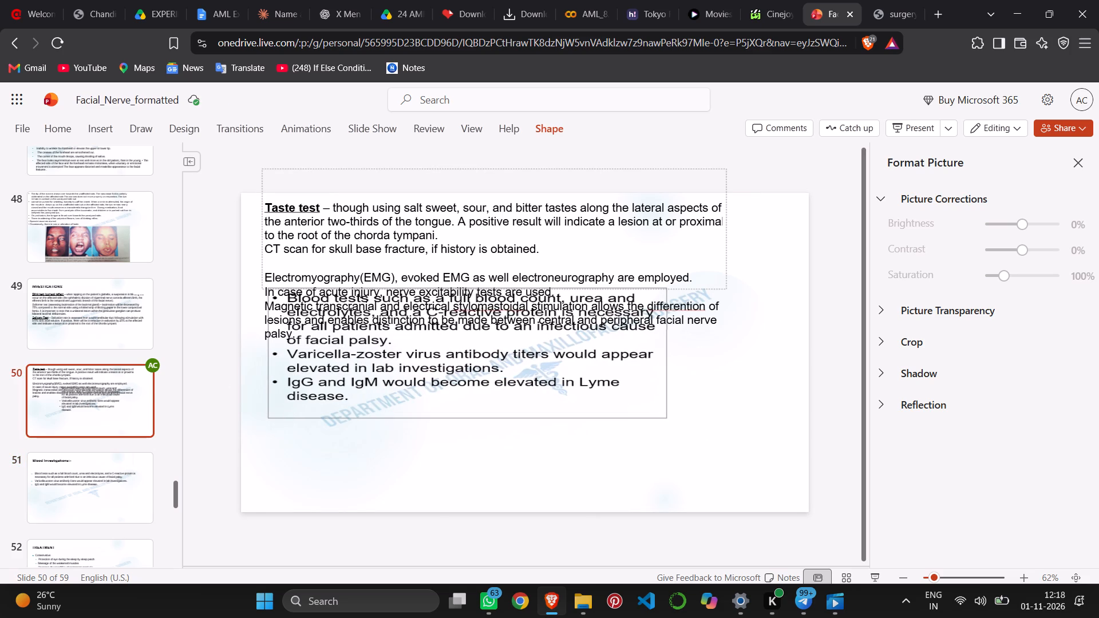
left_click_drag(267, 355, 263, 355)
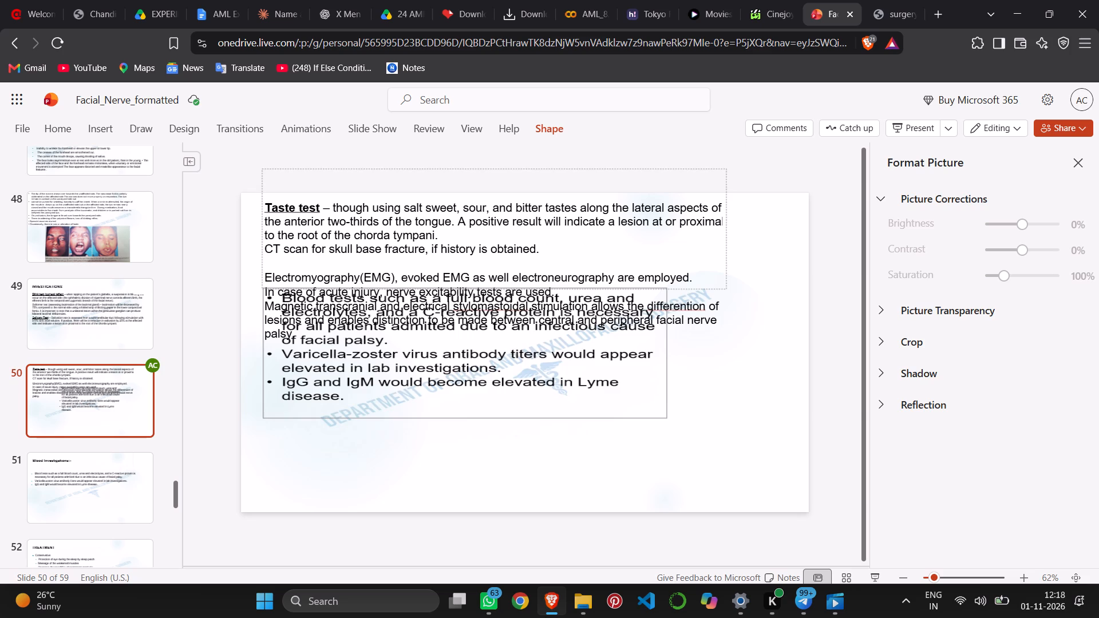
left_click_drag(667, 352, 721, 351)
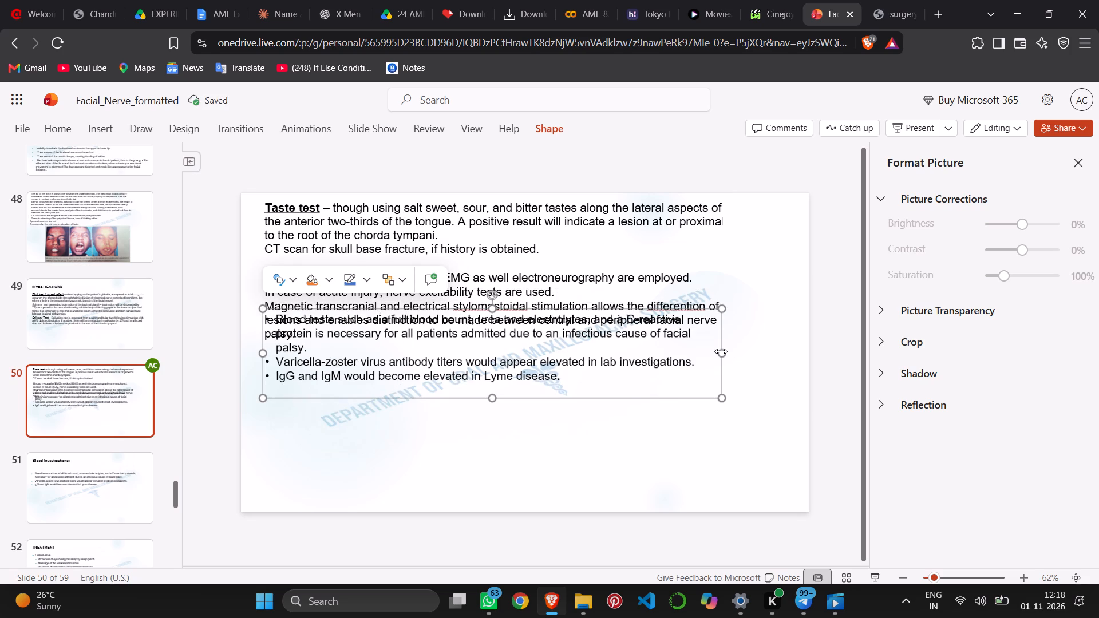
left_click_drag(721, 351, 750, 348)
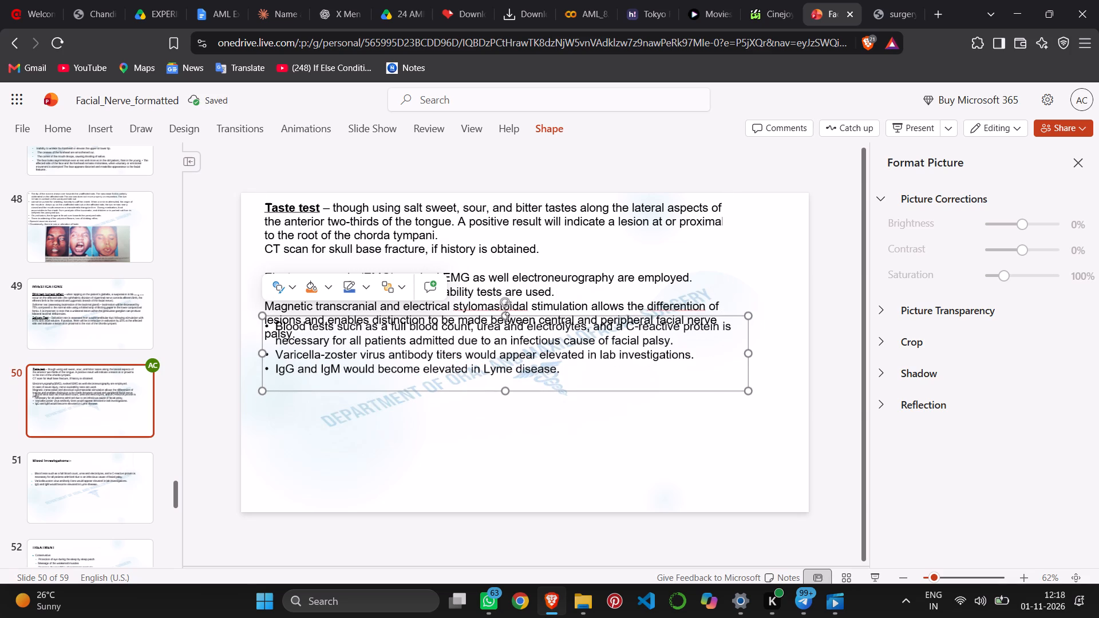
left_click_drag(526, 314, 525, 366)
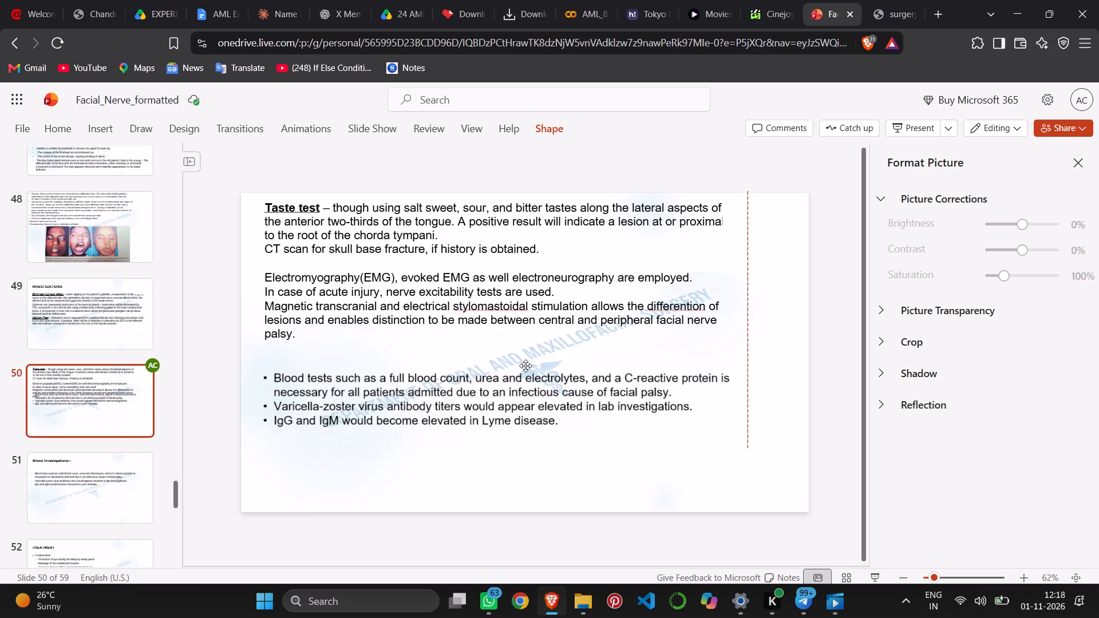
left_click_drag(525, 366, 523, 377)
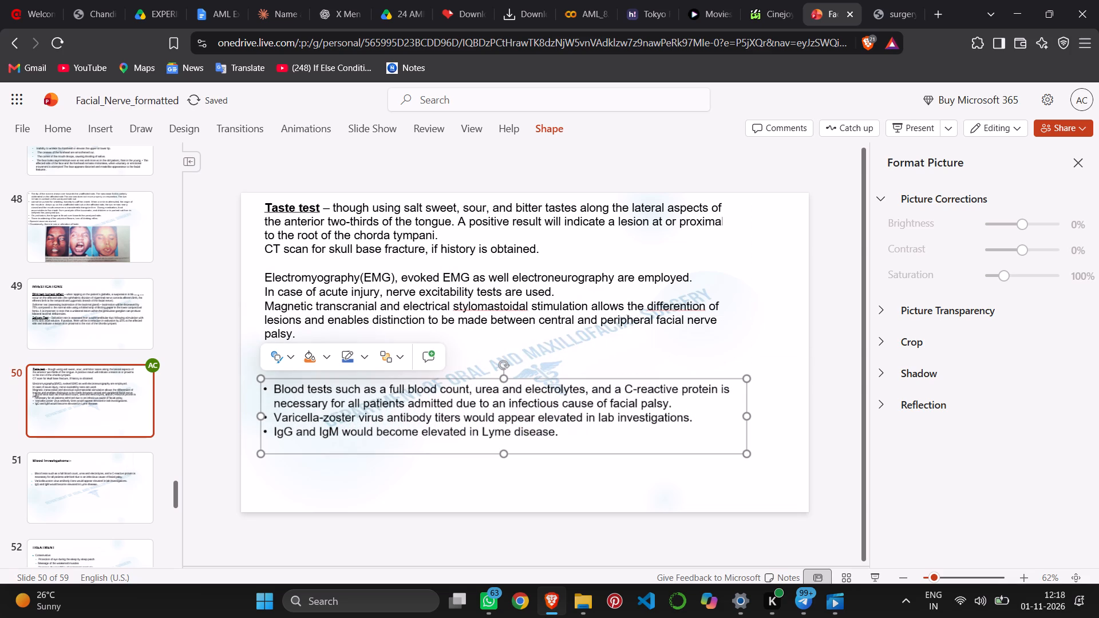
Copy the "Blood Investigations:-" heading from slide 51 to slide 50 and place it just above the blood test bullets.
left_click(118, 484)
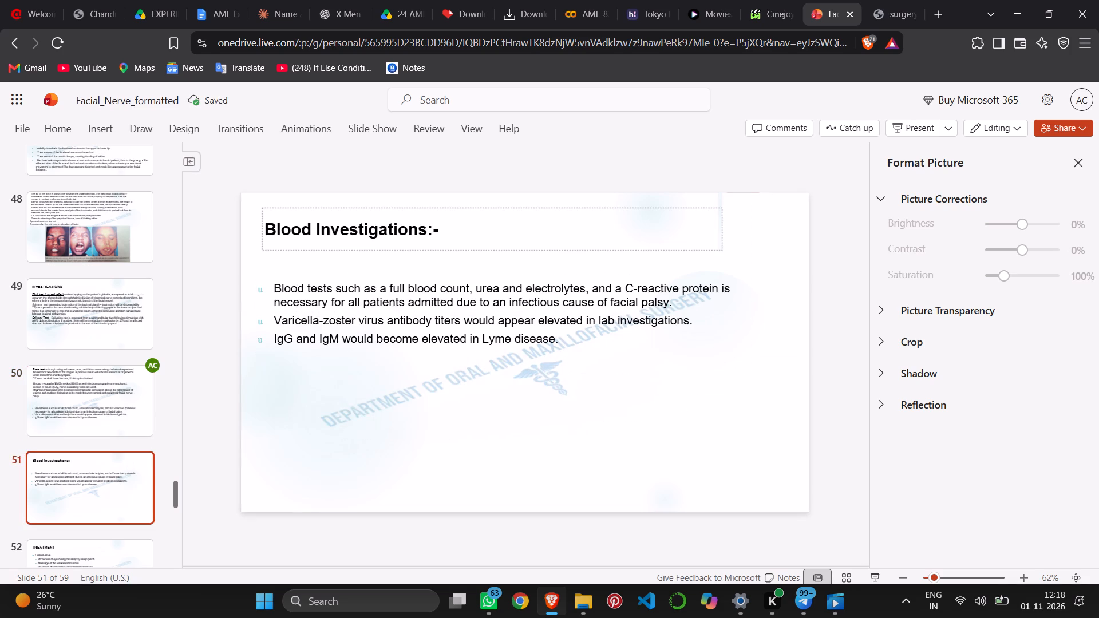
left_click(362, 228)
key("ctrl+a")
key("ctrl+c")
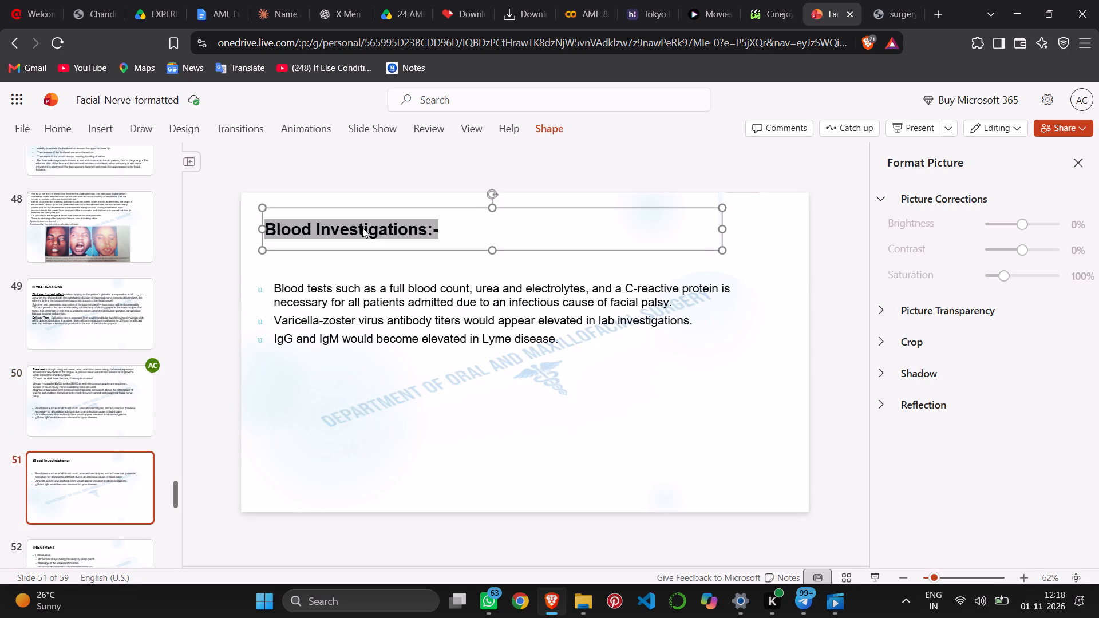
left_click(84, 424)
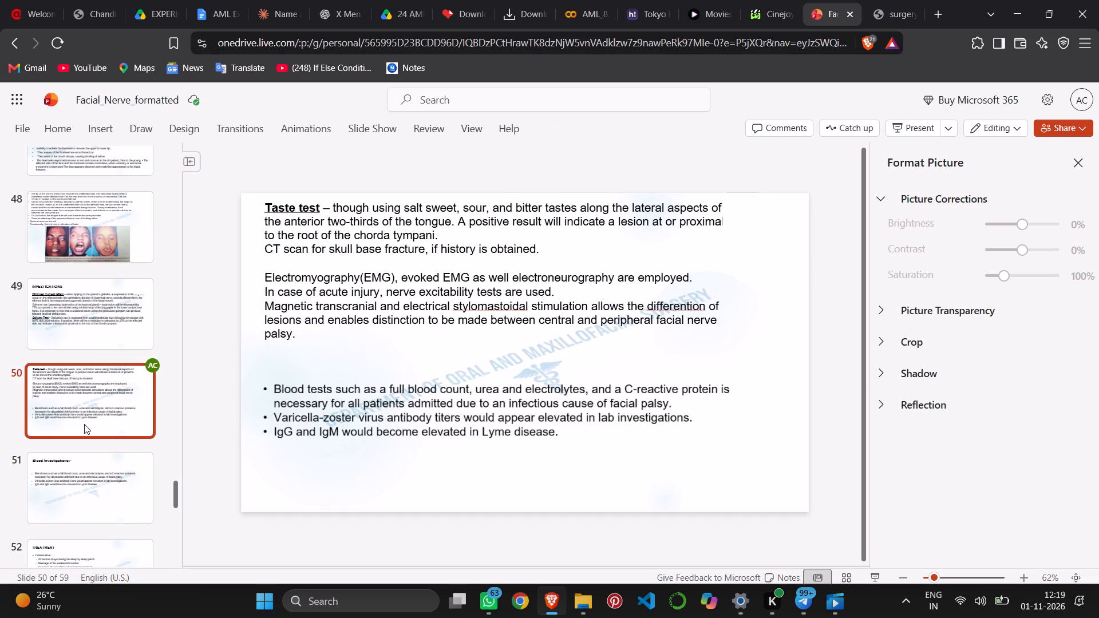
key("ctrl+v")
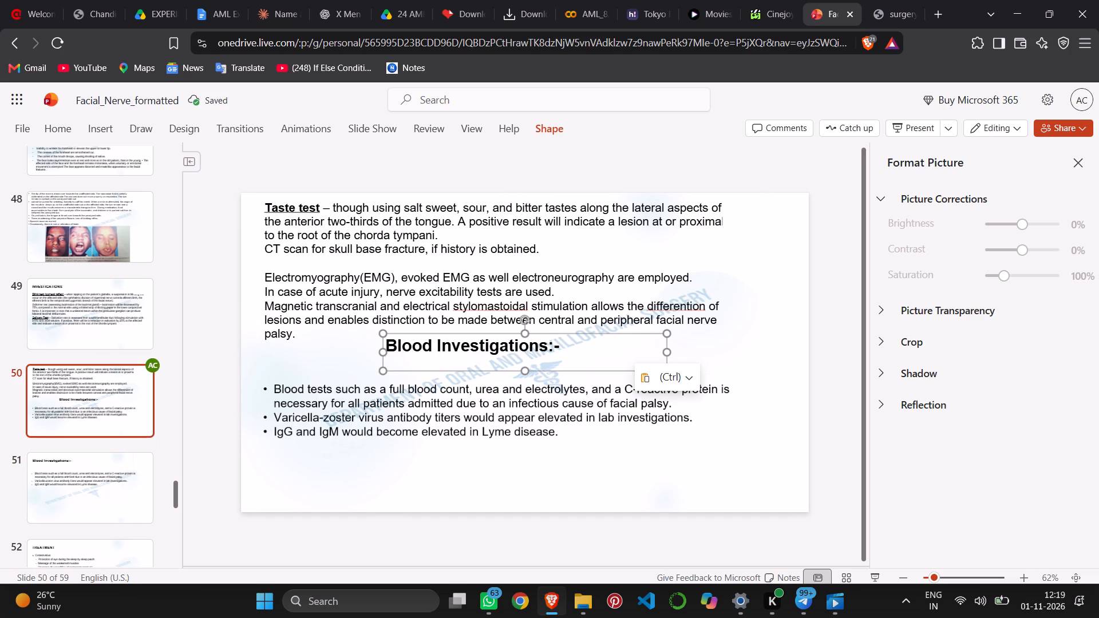
left_click_drag(495, 331, 366, 354)
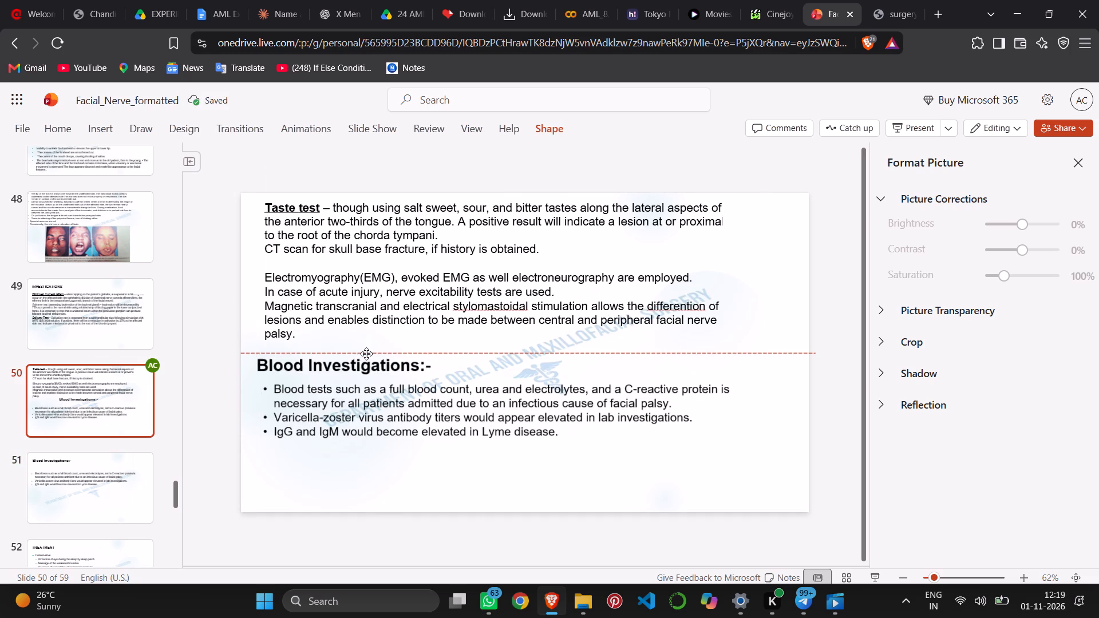
left_click_drag(366, 354, 382, 352)
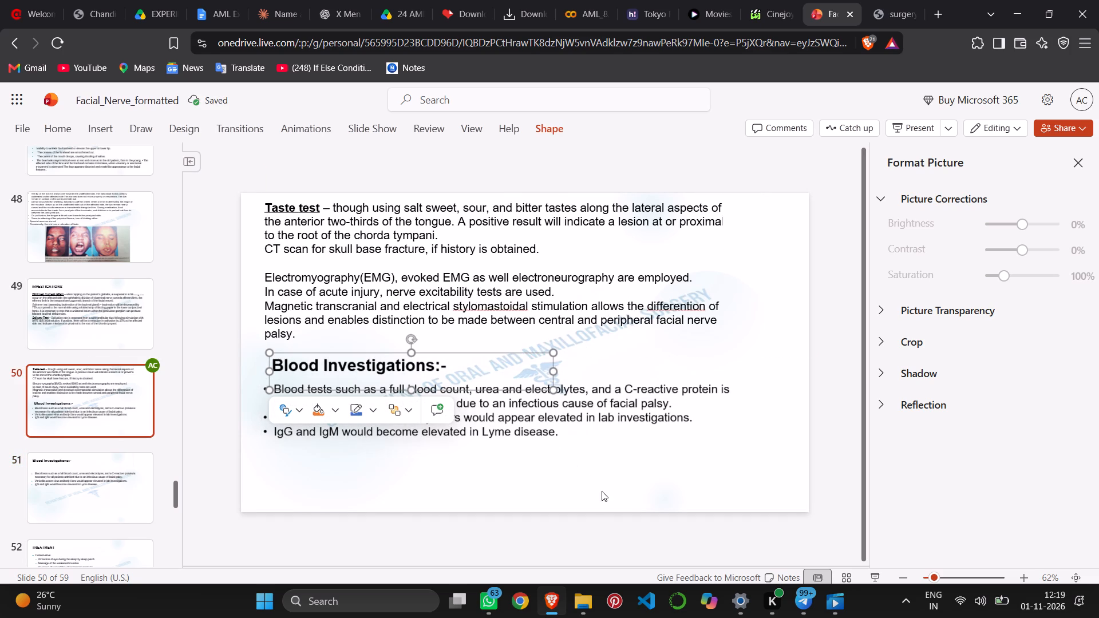
Move the blood test bullets on slide 50 slightly down to leave space under the heading.
left_click_drag(597, 434, 598, 442)
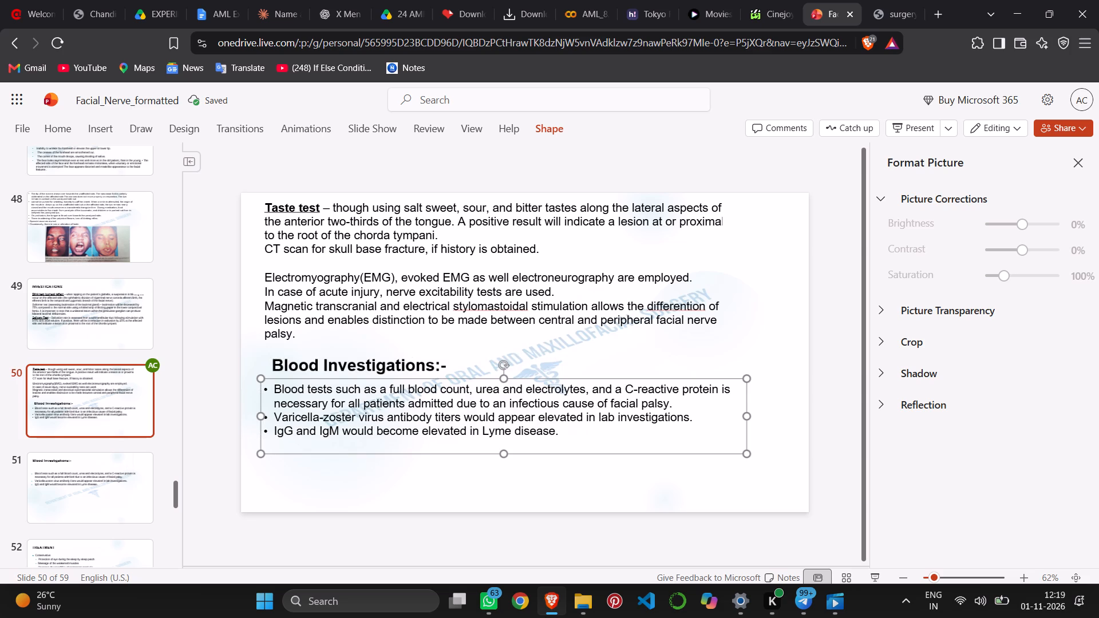
left_click_drag(596, 378, 596, 391)
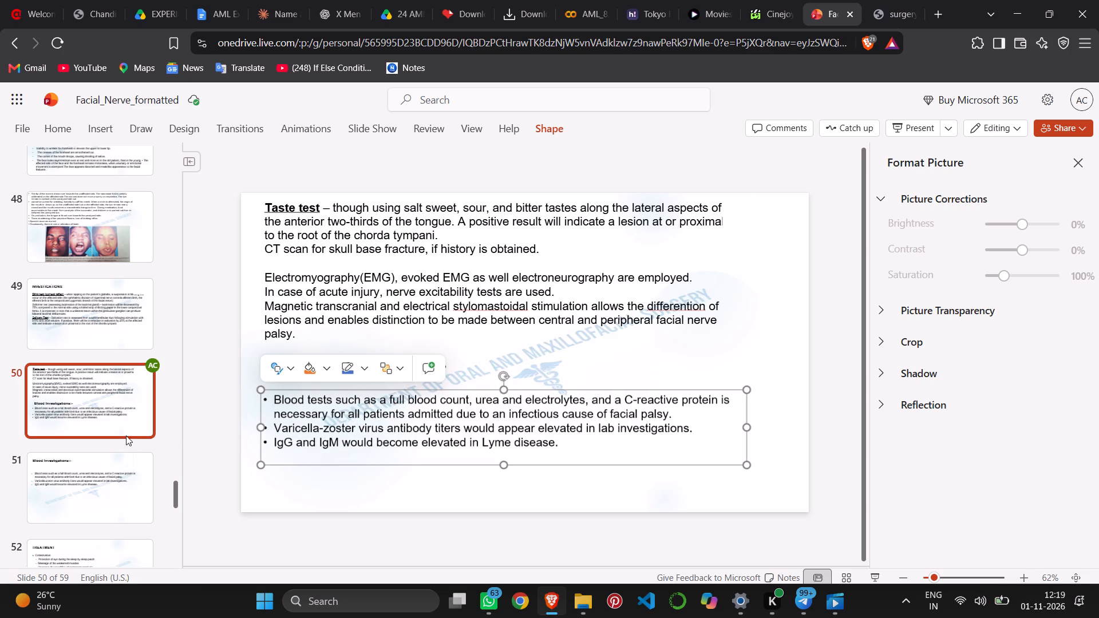
Delete slide 51, the original Blood Investigations slide.
left_click(109, 485)
key("Delete")
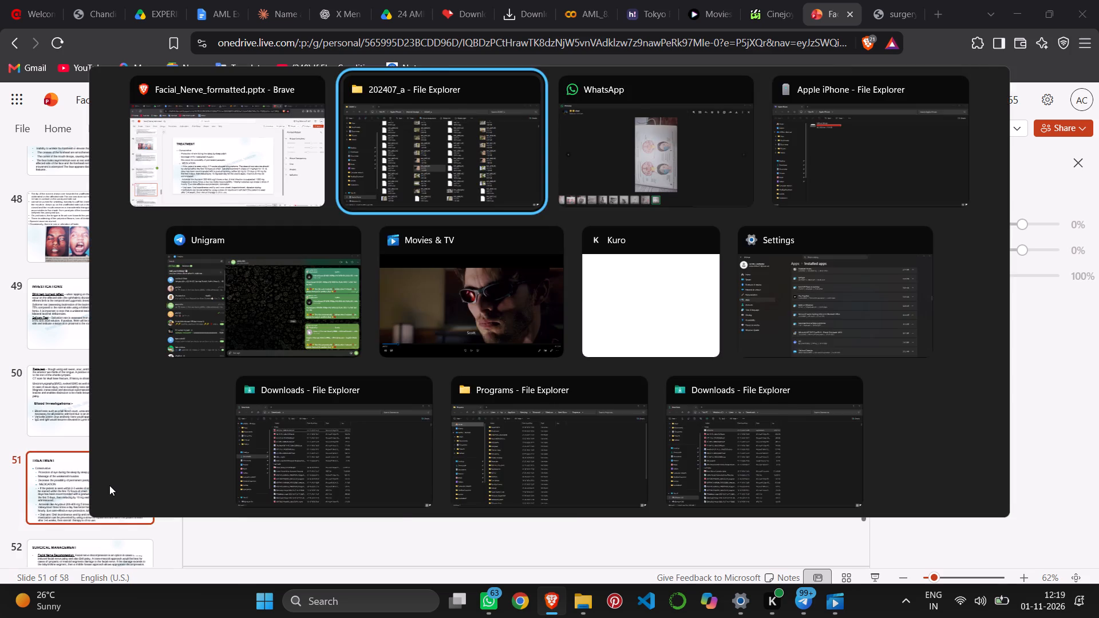
Switch to File Explorer and copy the files from IMG_2636.AAE through IMG_2923.AAE in the Apple iPhone's 202407_a folder.
scroll(365, 366, "down", 3)
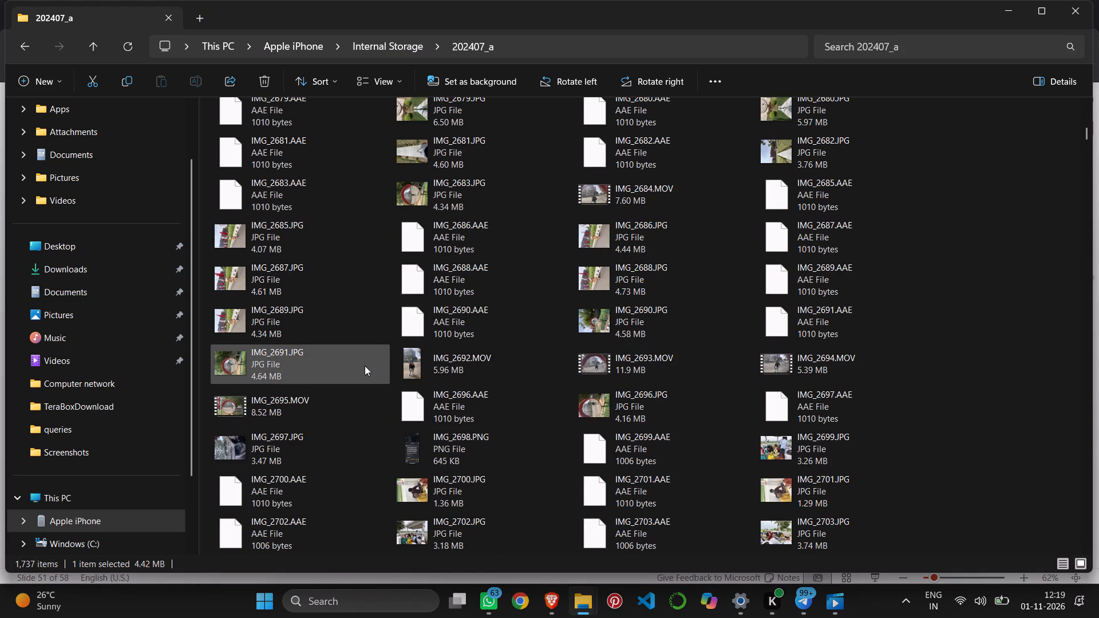
scroll(365, 366, "down", 3)
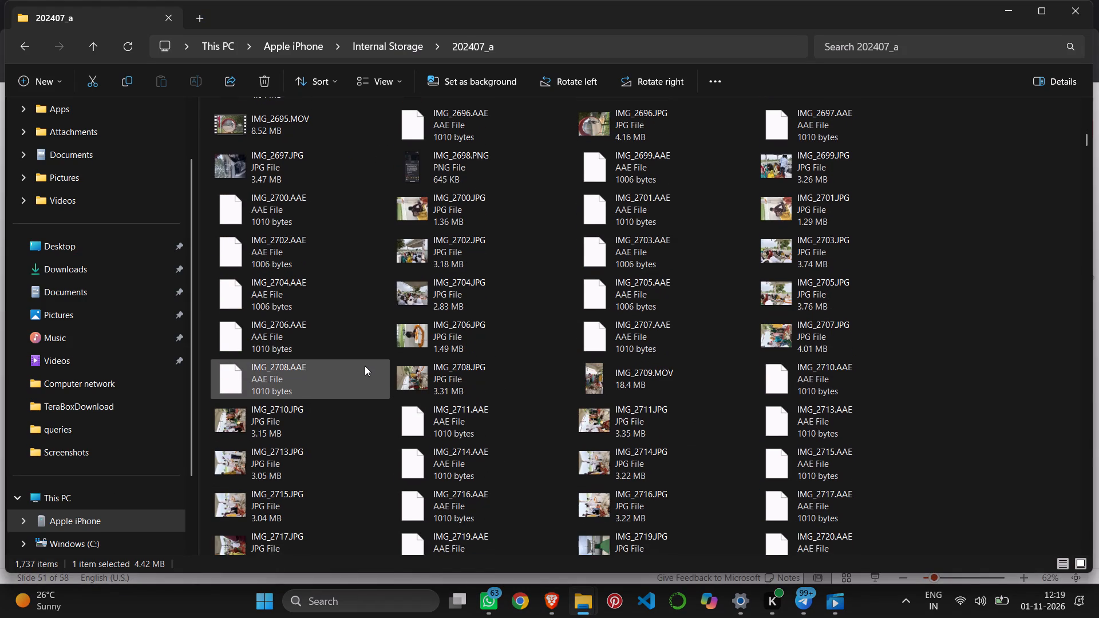
scroll(365, 366, "down", 3)
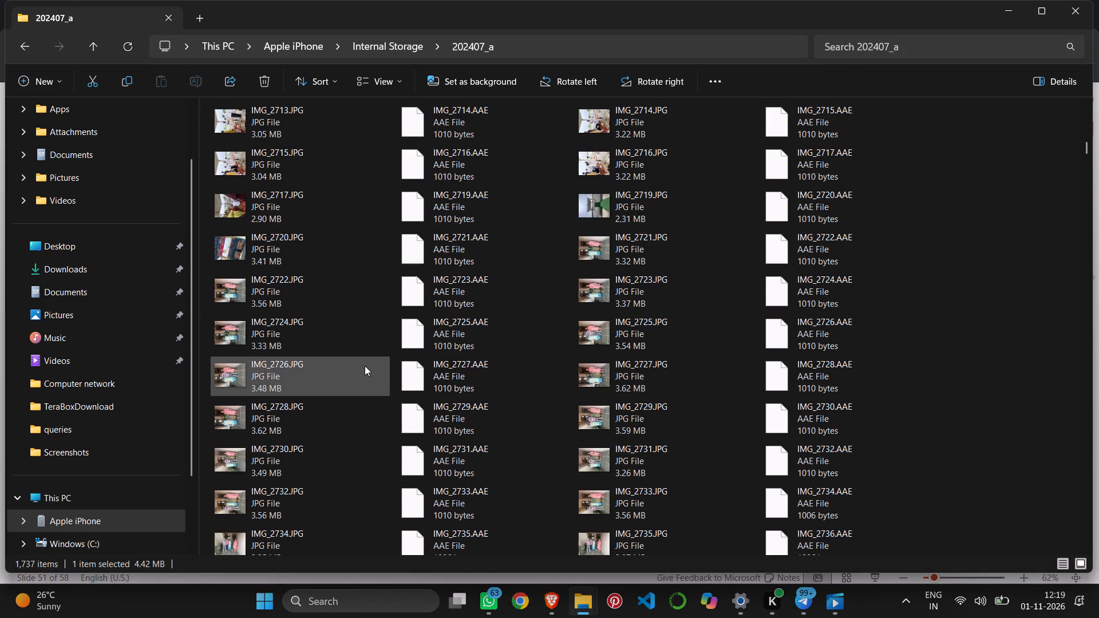
scroll(365, 366, "up", 14)
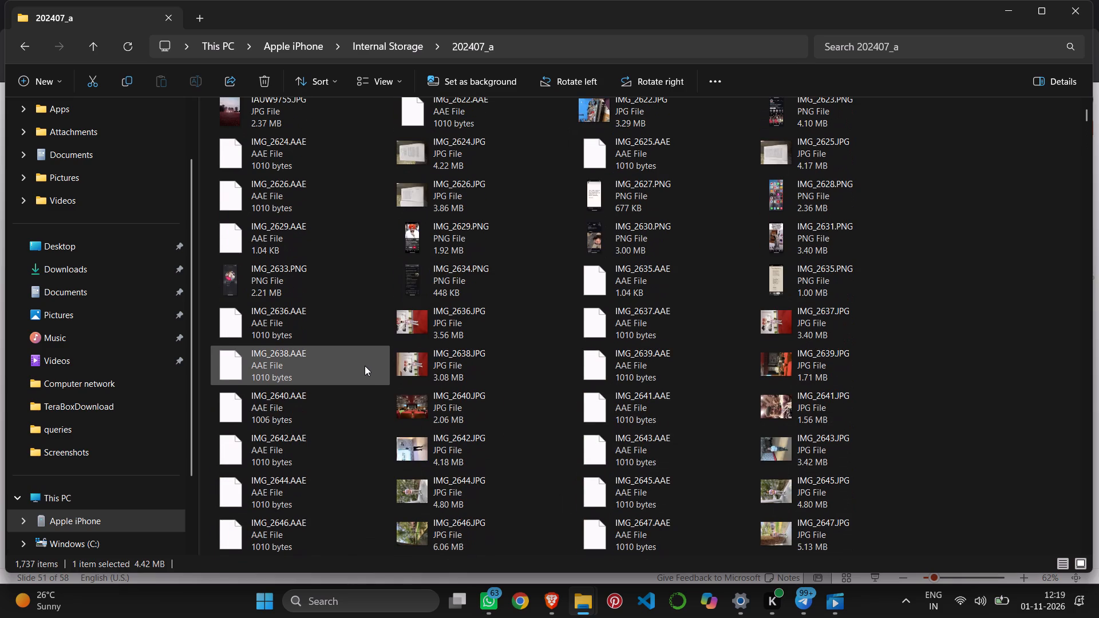
scroll(208, 417, "down", 2)
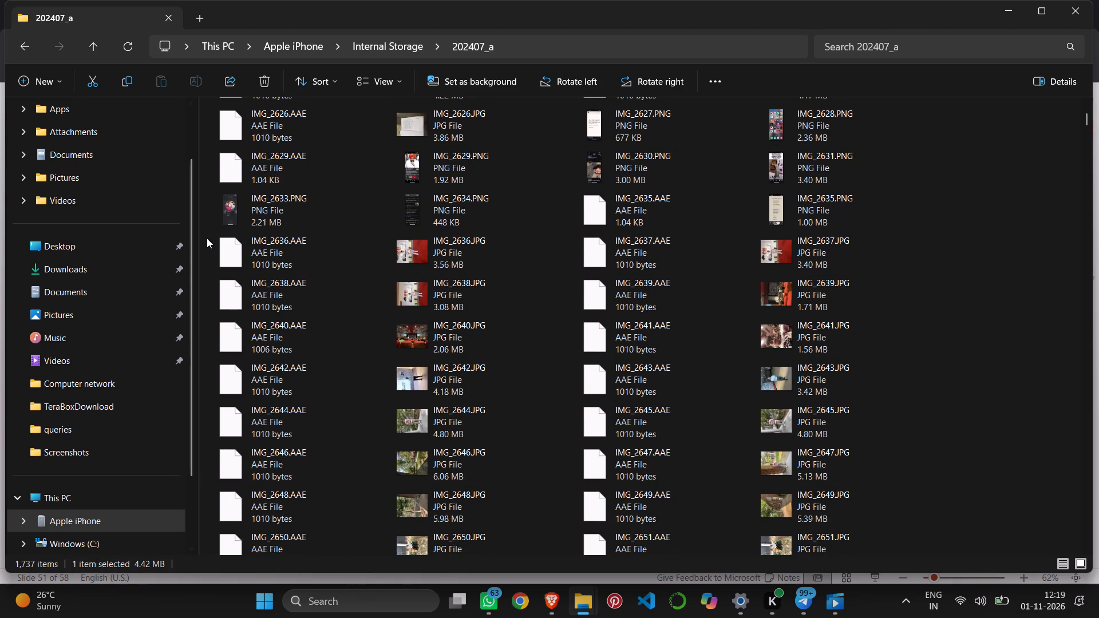
left_click_drag(207, 238, 792, 526)
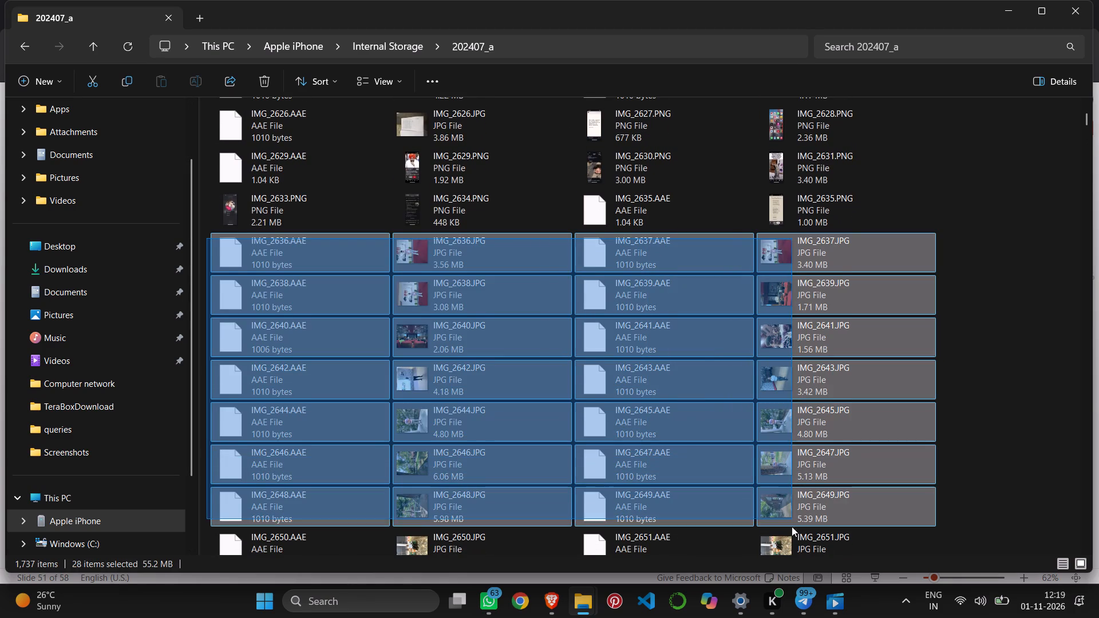
left_click_drag(792, 526, 812, 535)
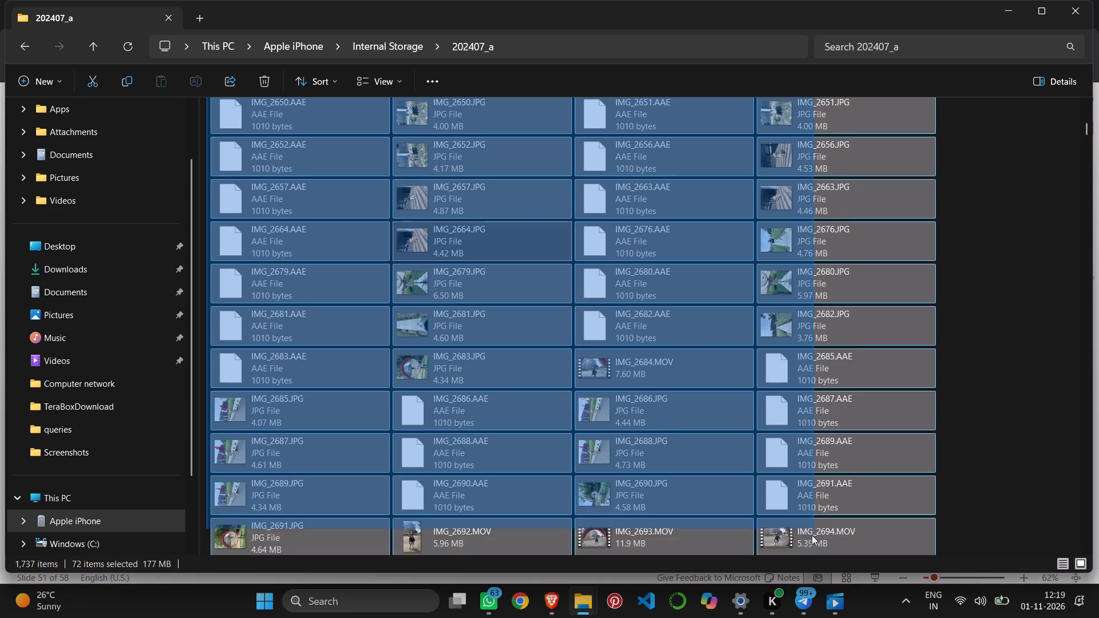
left_click_drag(812, 535, 893, 553)
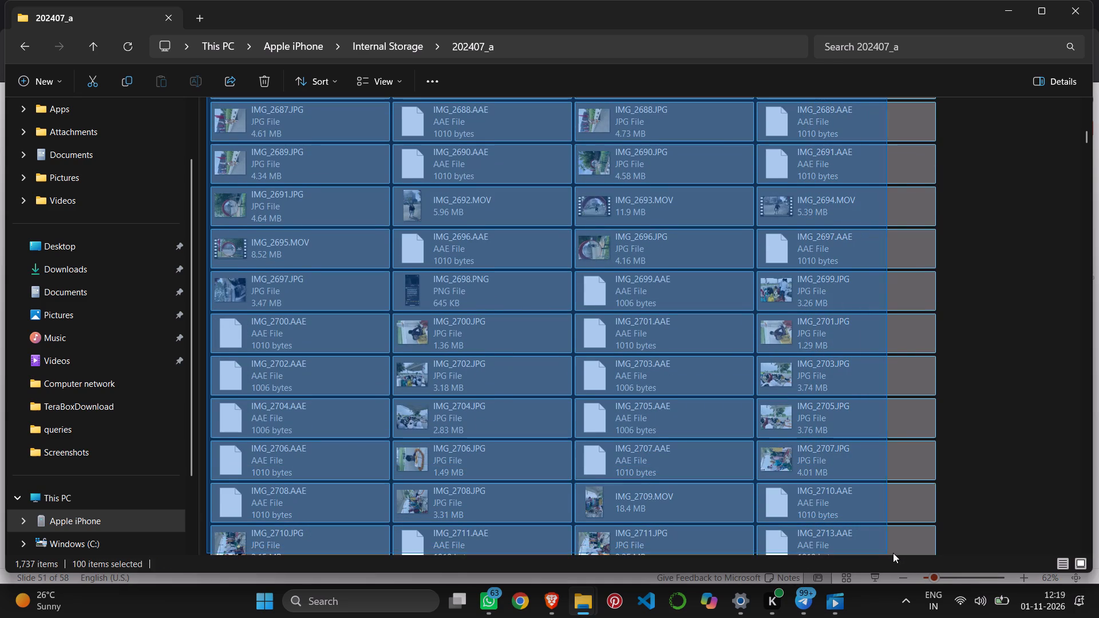
left_click_drag(893, 553, 955, 591)
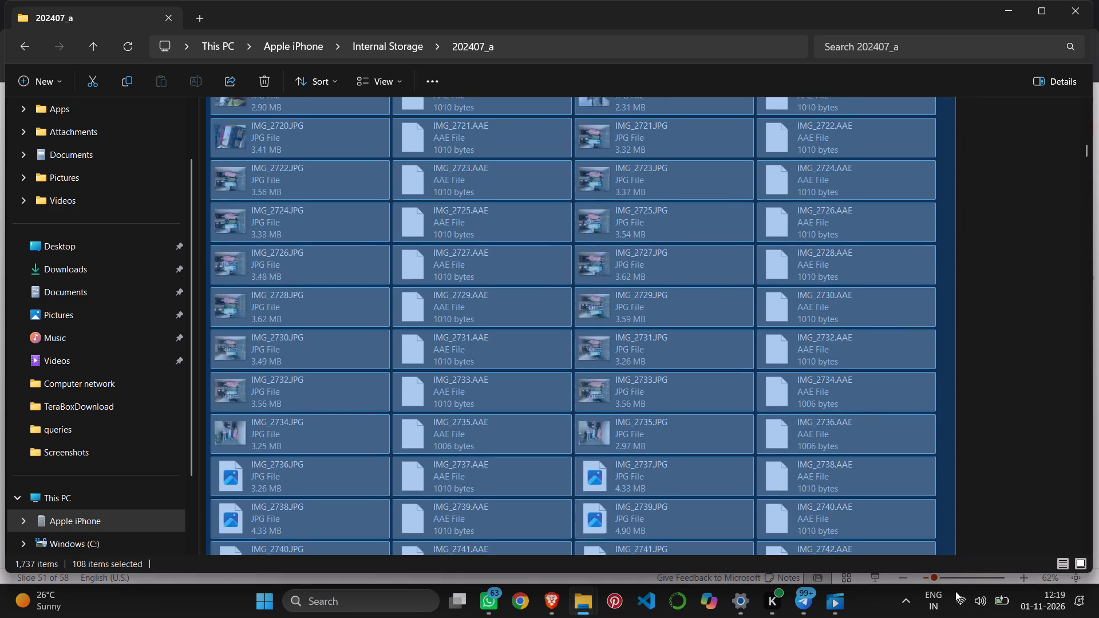
left_click_drag(955, 591, 939, 514)
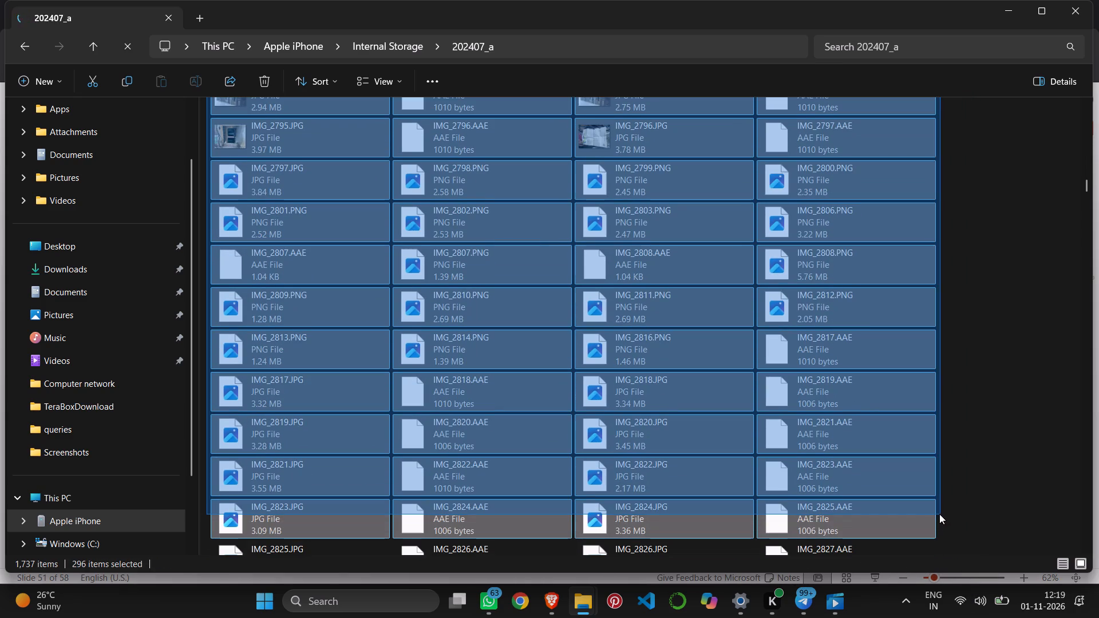
left_click_drag(939, 514, 920, 542)
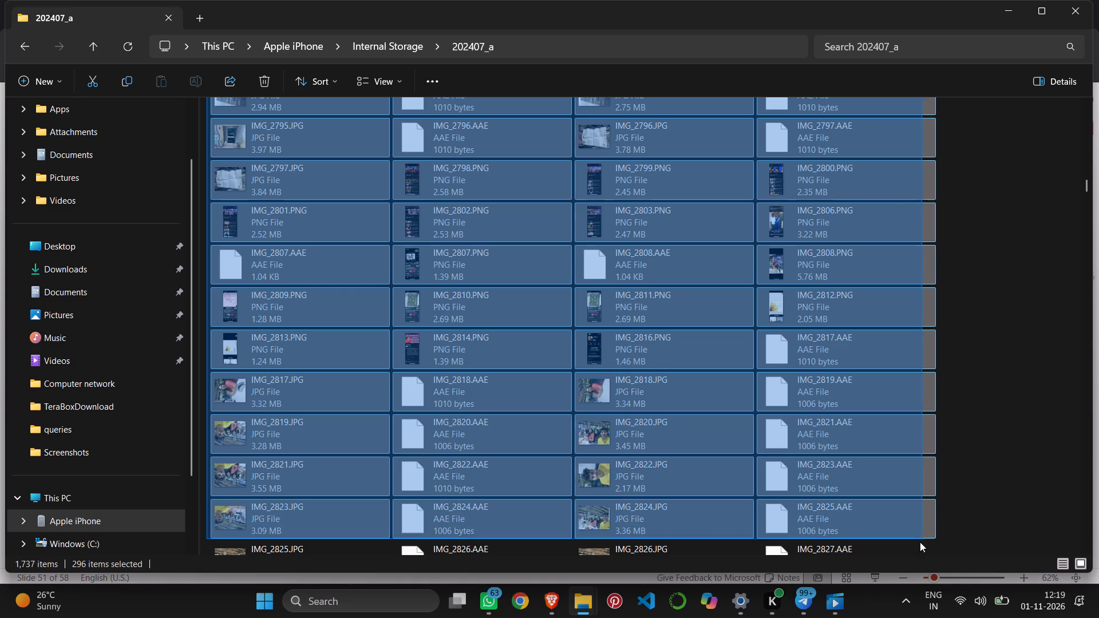
left_click_drag(920, 542, 898, 506)
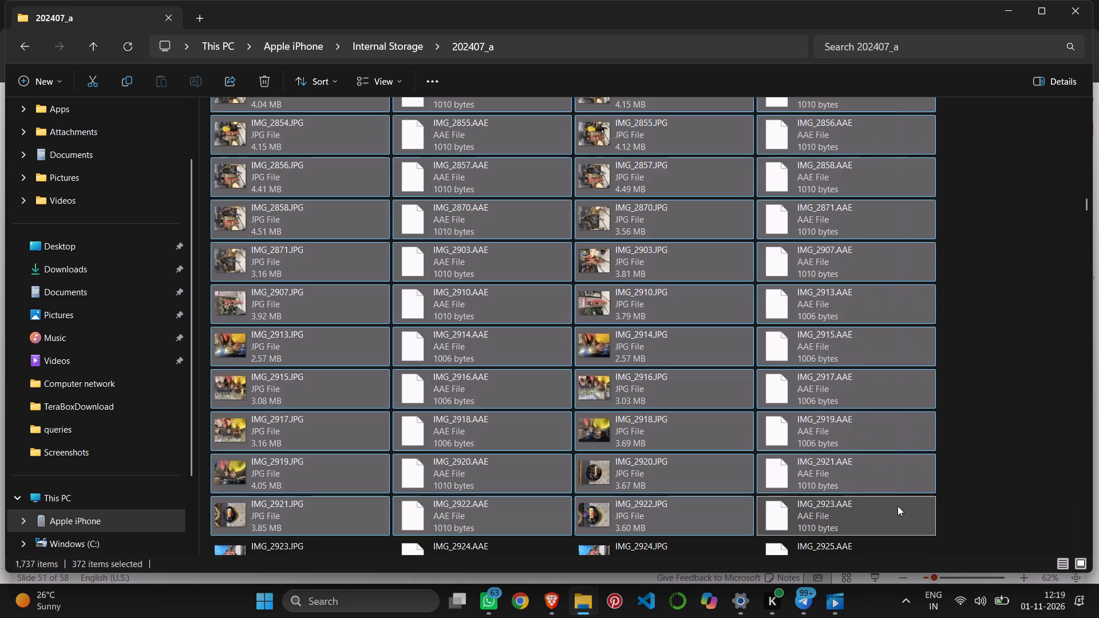
key("ctrl+c")
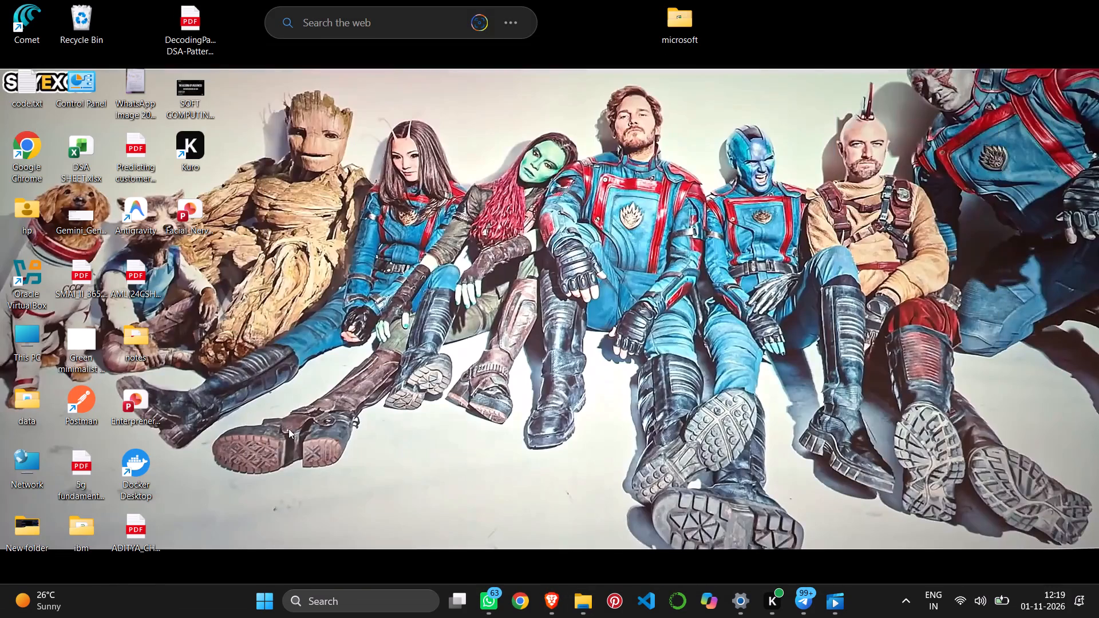
Open the iphone folder on drive D:, check its 202406__ subfolder, and return to the iphone folder.
double_click(9, 348)
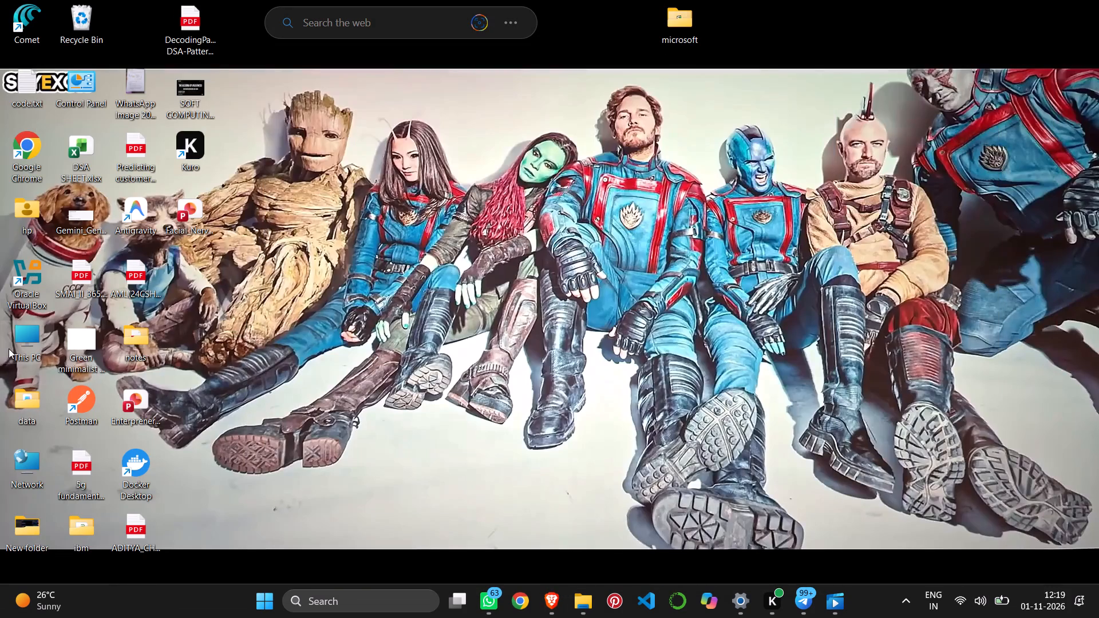
double_click(671, 131)
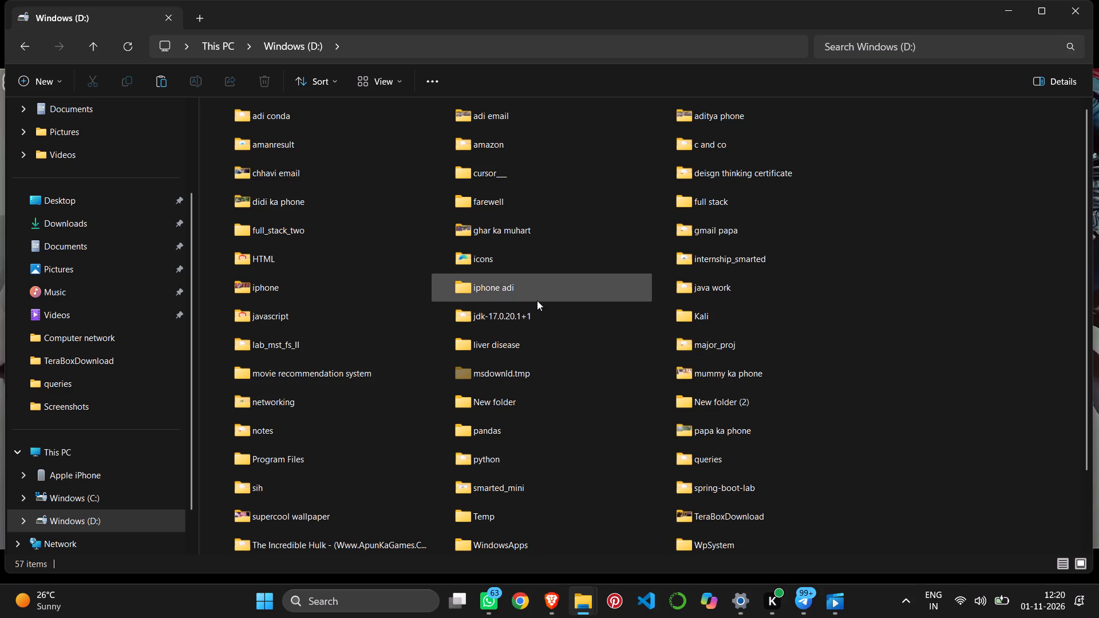
double_click(341, 288)
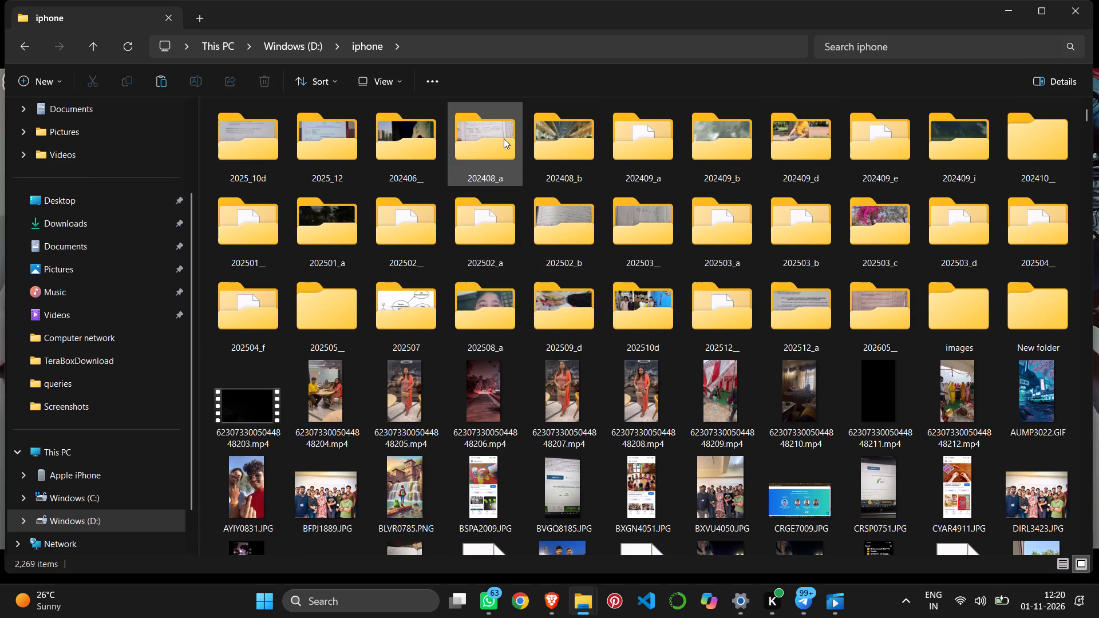
double_click(428, 142)
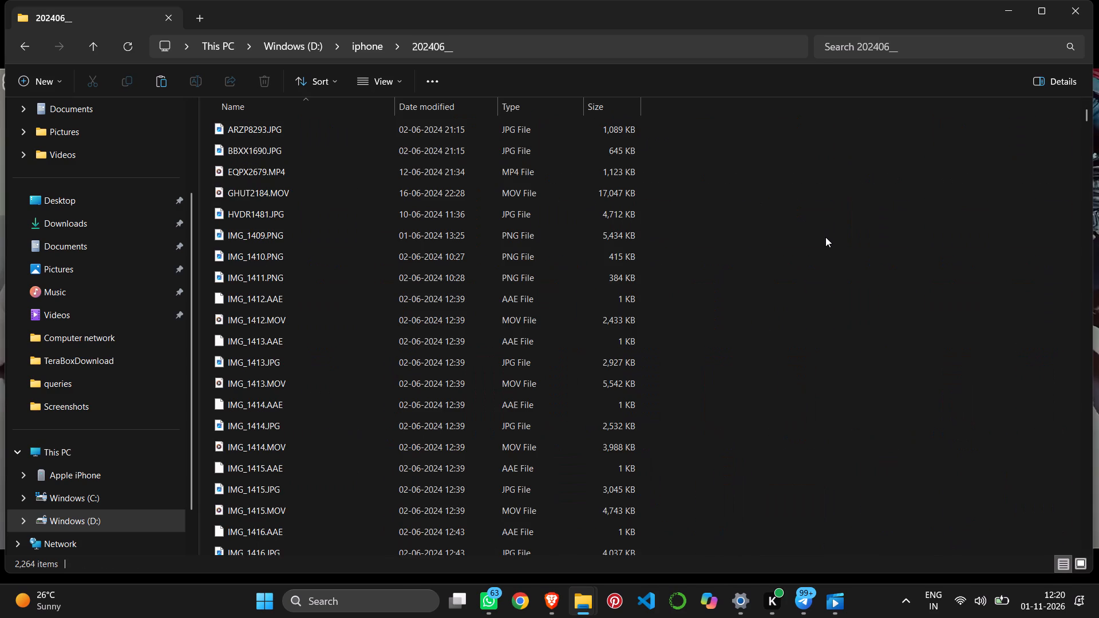
left_click(22, 47)
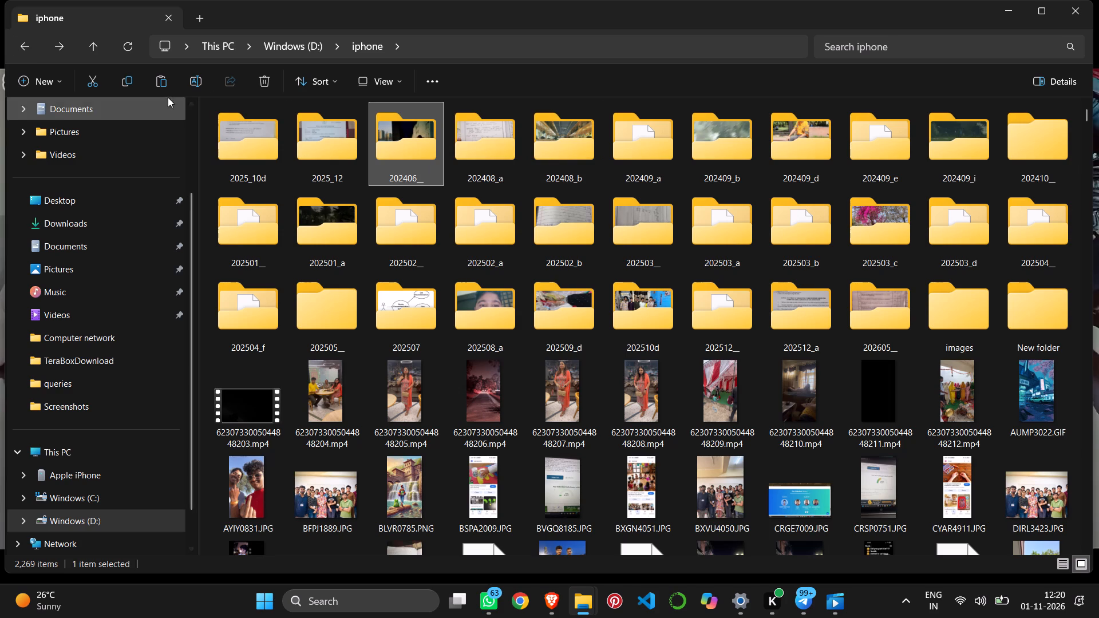
Create a new folder named 22024_07 in the iphone folder on drive D.
left_click(37, 74)
left_click(57, 113)
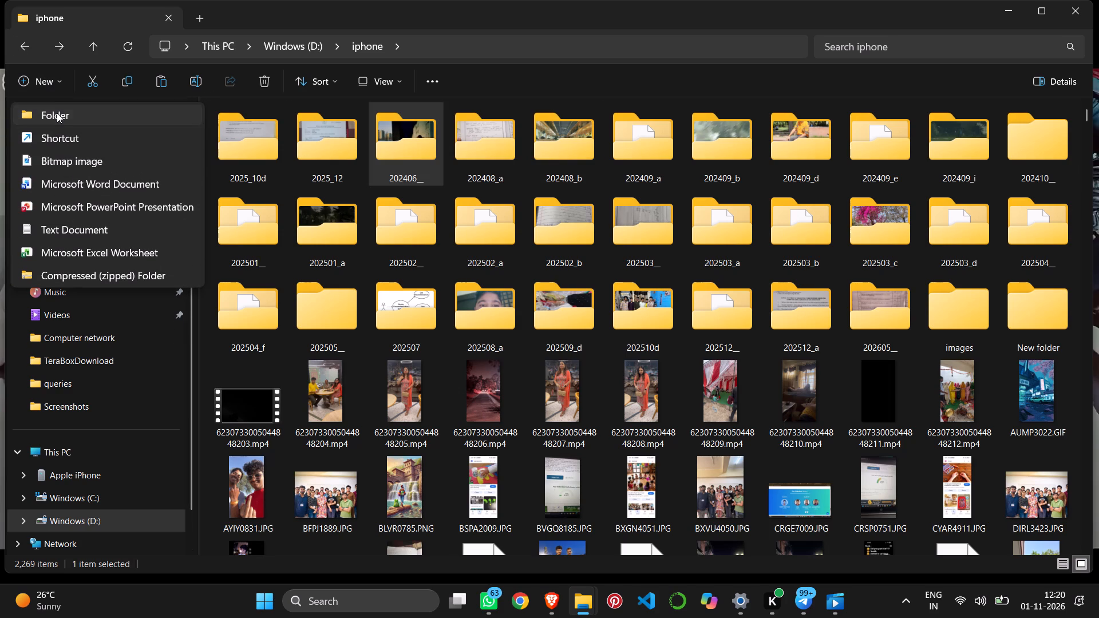
type("2424")
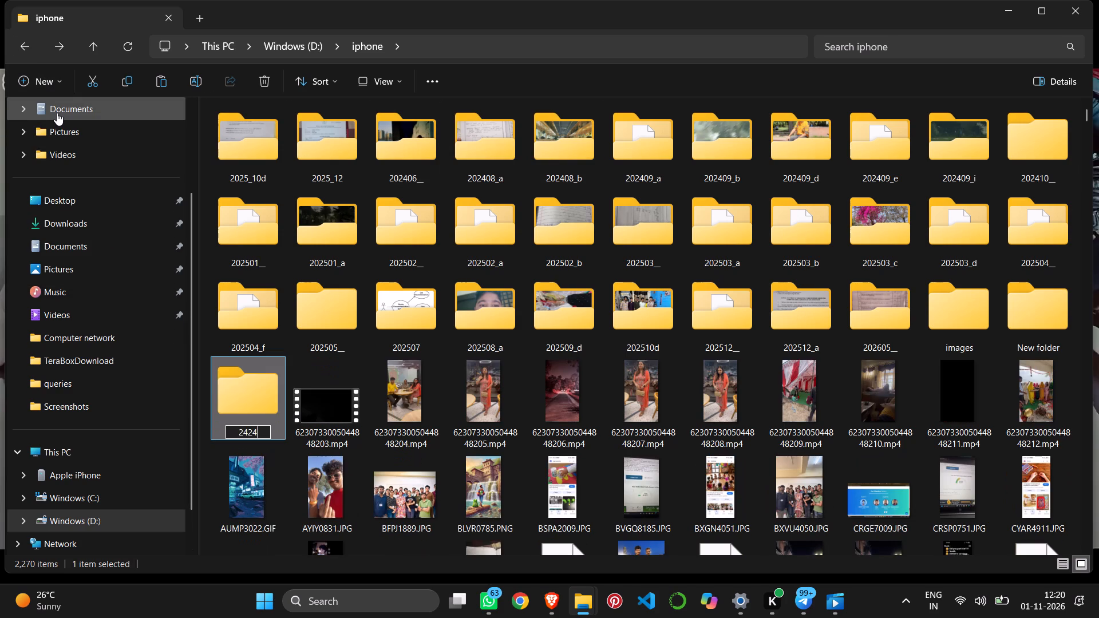
key("shift+underscore")
key("BackSpace")
key("BackSpace")
key("BackSpace")
key("BackSpace")
type("2024")
type("_07")
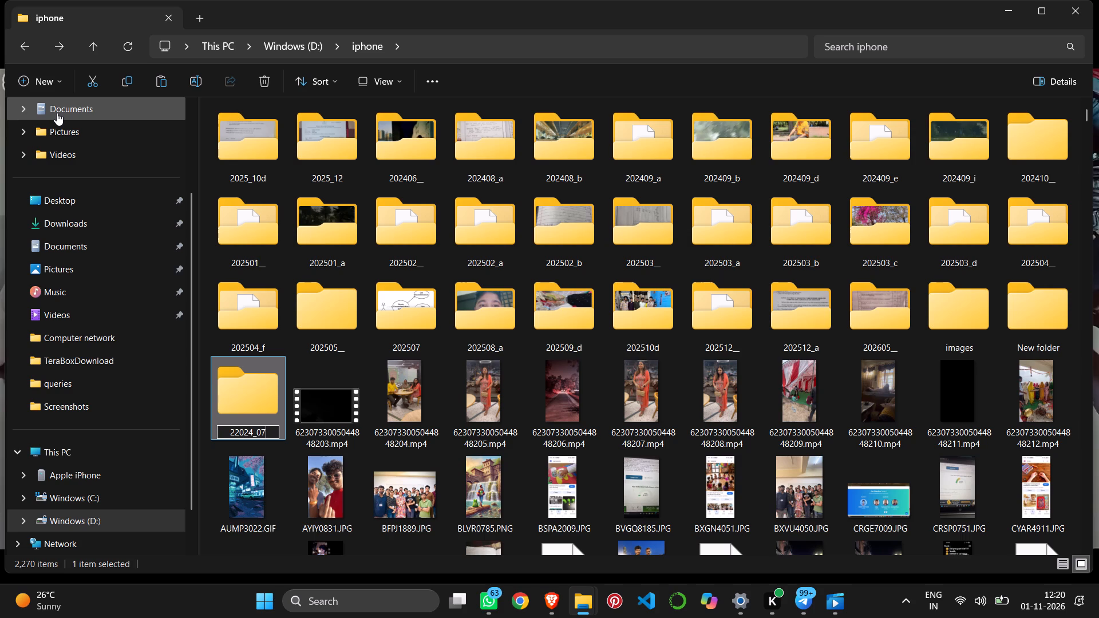
key("Return")
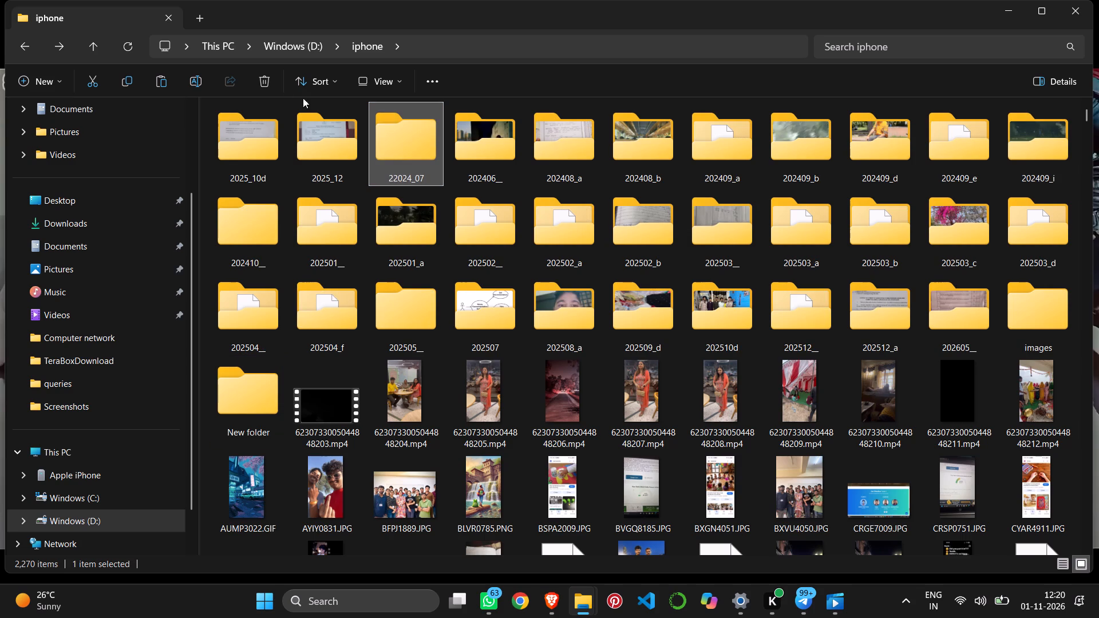
Rename the 22024_07 folder to 2024_07.
right_click(397, 128)
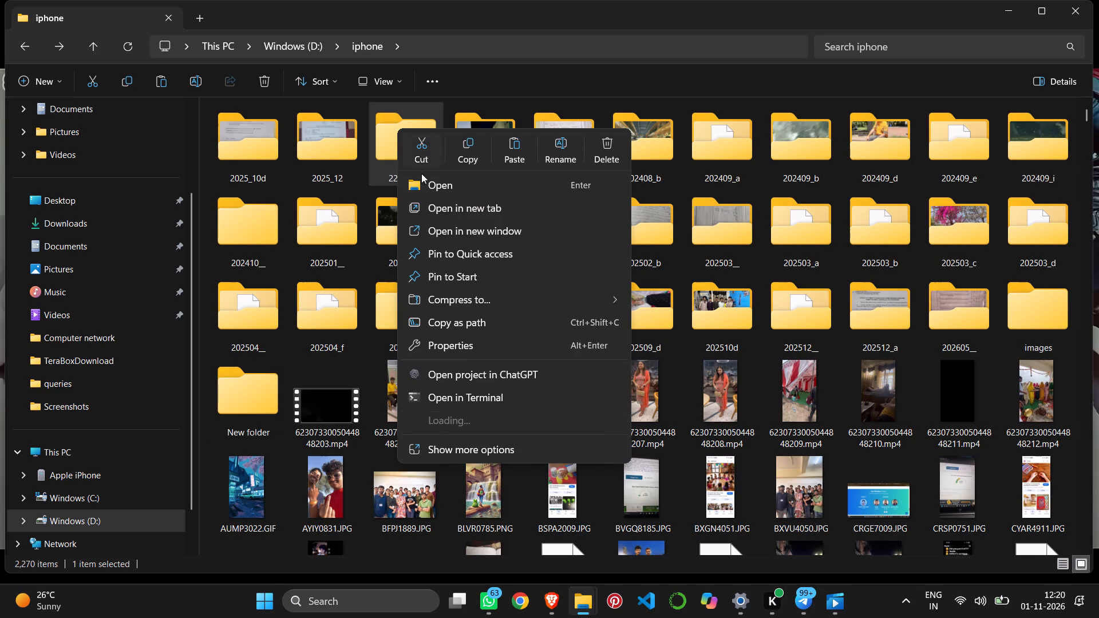
left_click(547, 150)
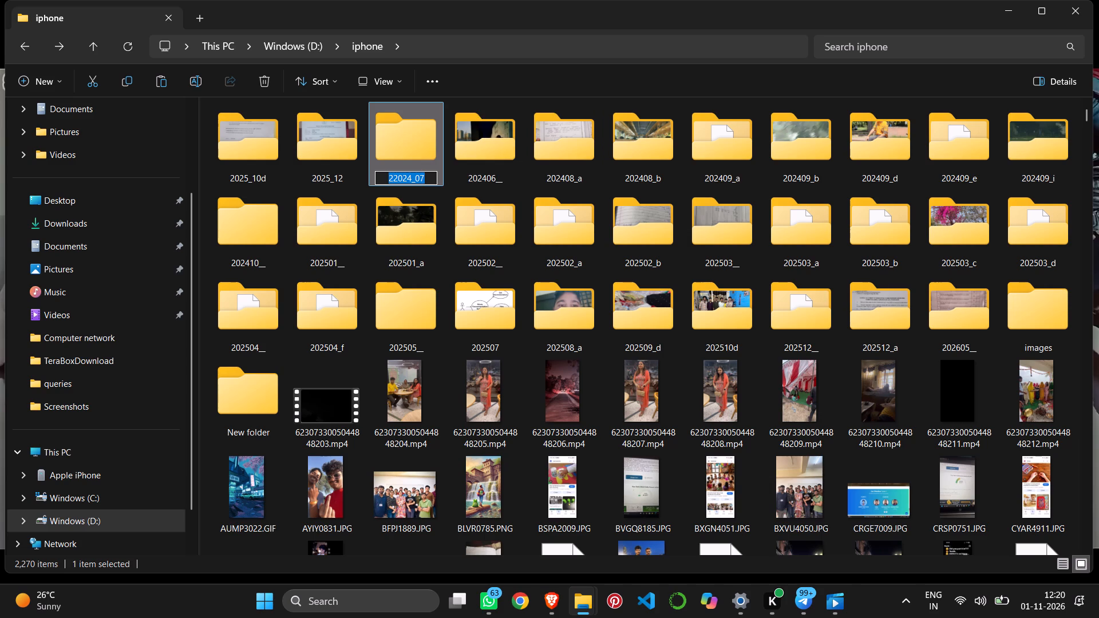
left_click(396, 175)
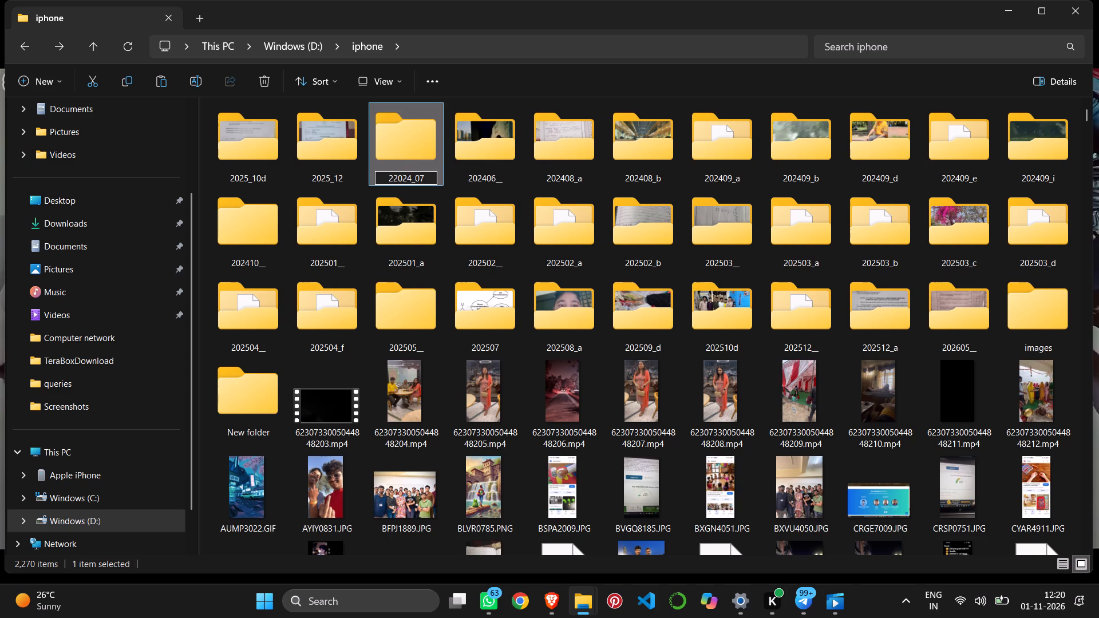
key("BackSpace")
left_click(402, 165)
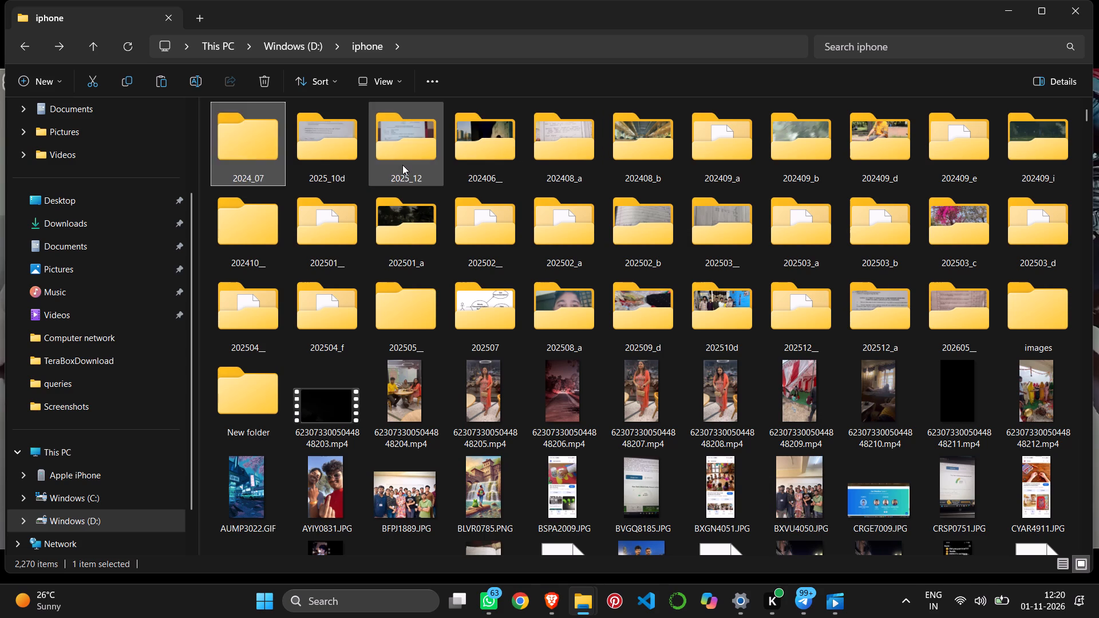
left_click(402, 165)
Paste the copied files IMG_2664.JPG and IMG_2676.AAE into the 2024_07 folder.
double_click(270, 167)
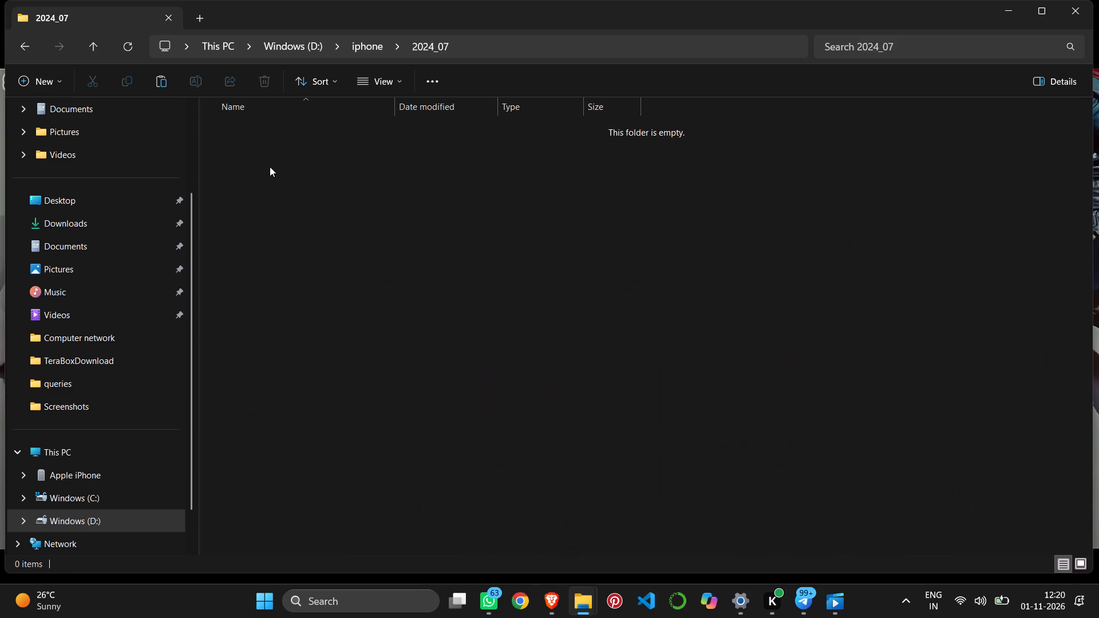
left_click(427, 257)
key("ctrl+v")
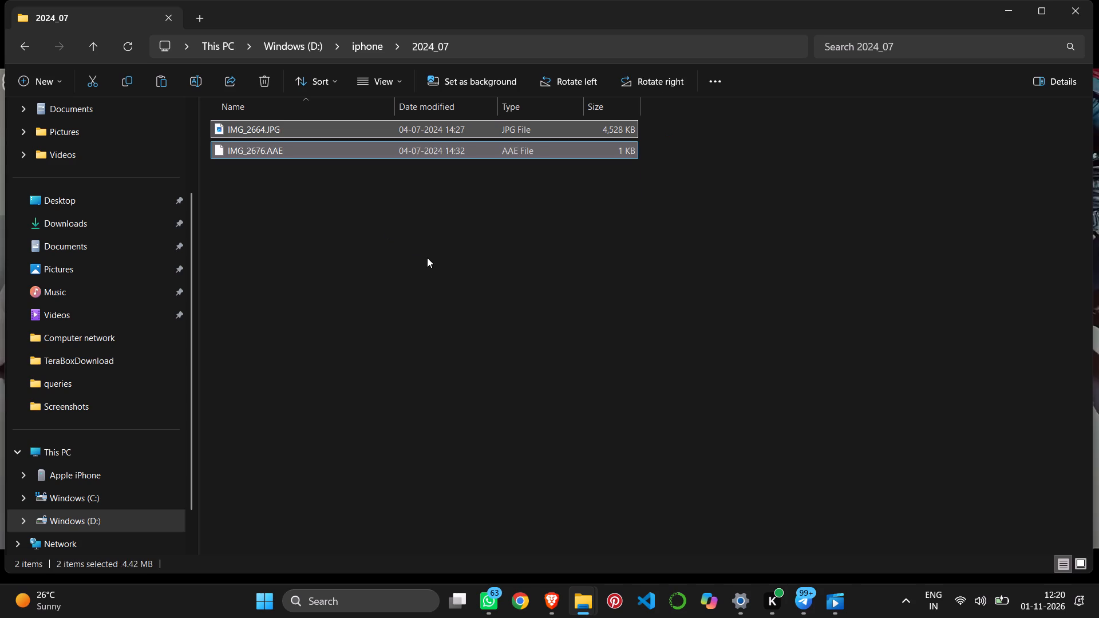